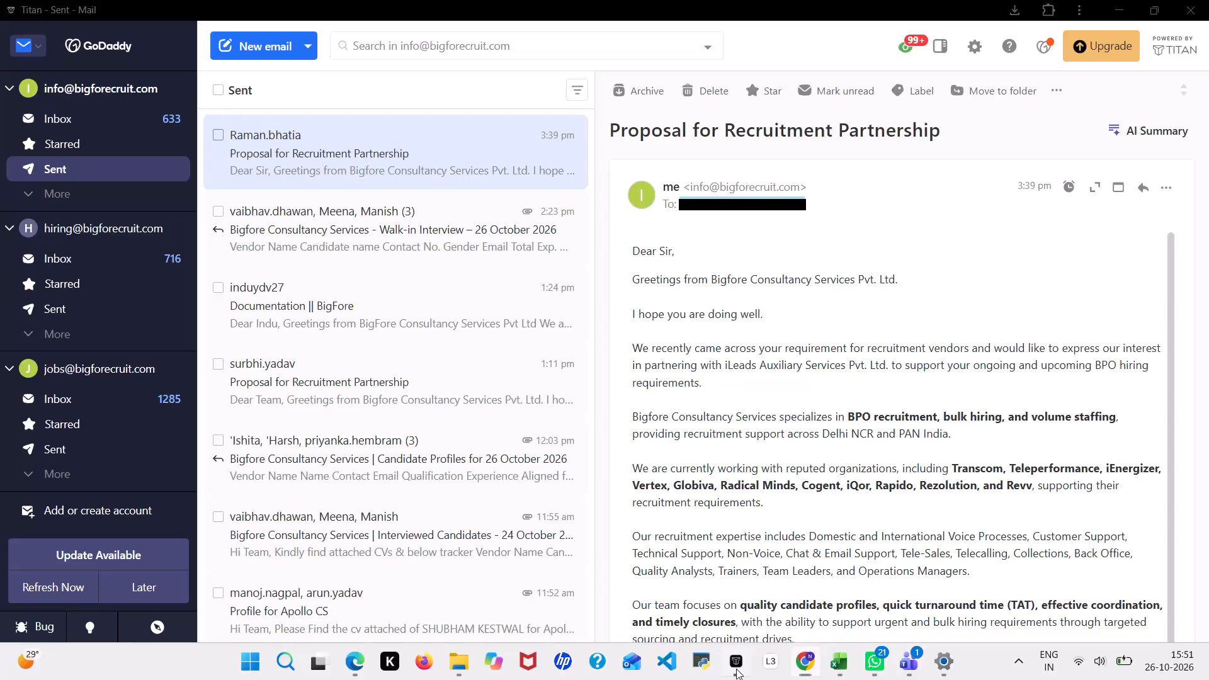
# Look through the sent candidate emails, including "Profile for Apollo CS", and read the Oct 24 email about the Apollo sales candidate.
pyautogui.click(416, 423)
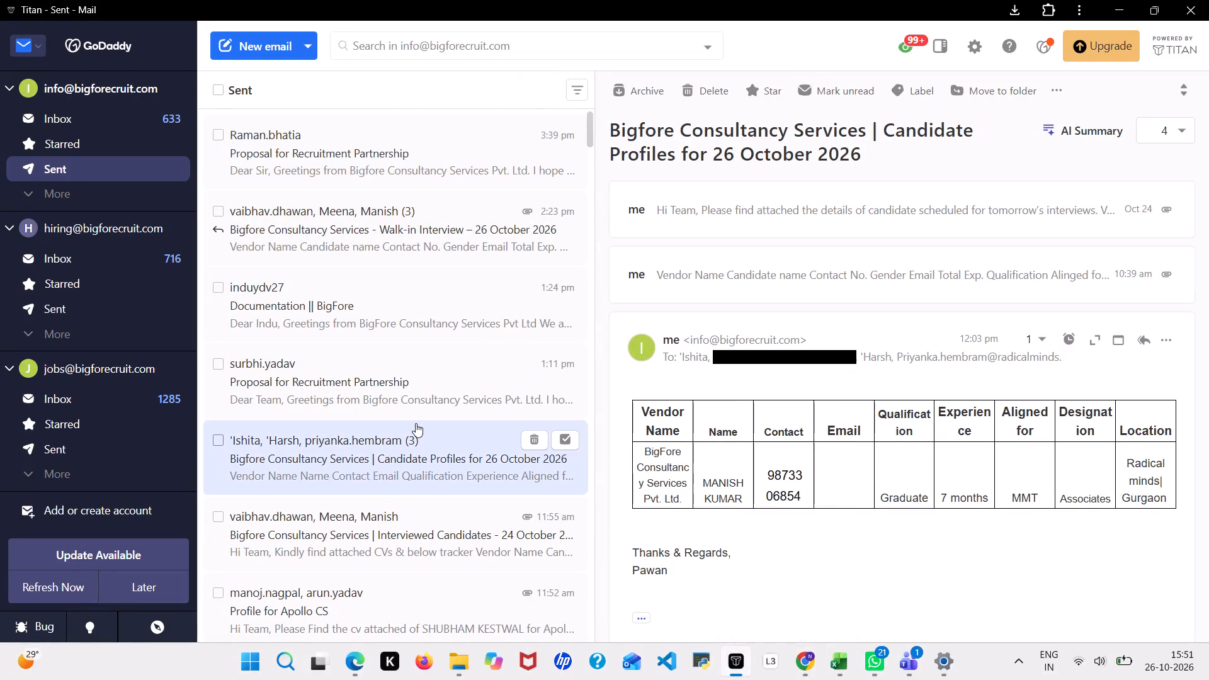
pyautogui.scroll(-2, 397, 325)
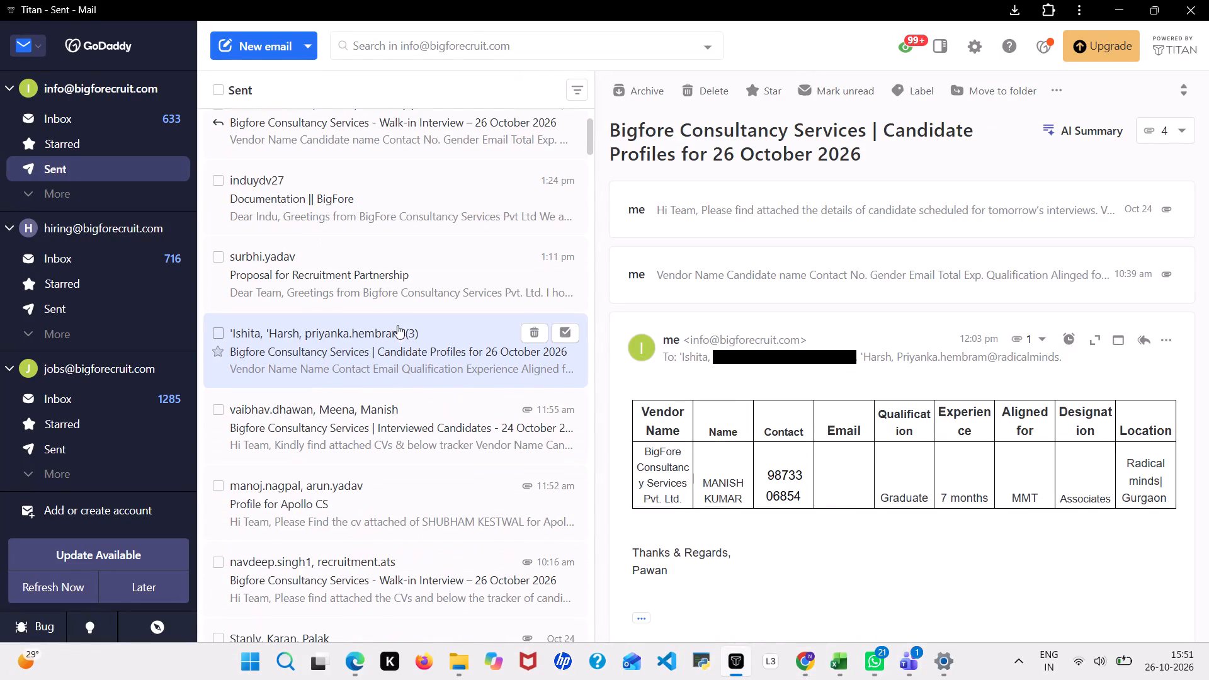
pyautogui.click(373, 487)
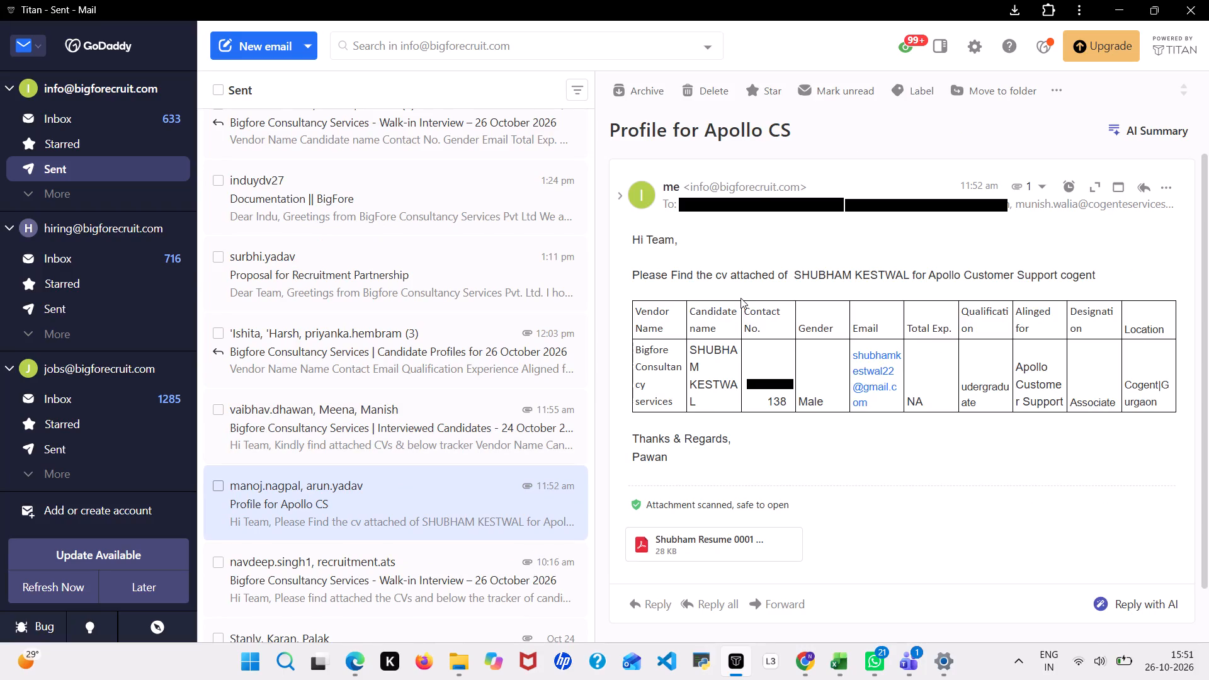
pyautogui.scroll(-1, 397, 385)
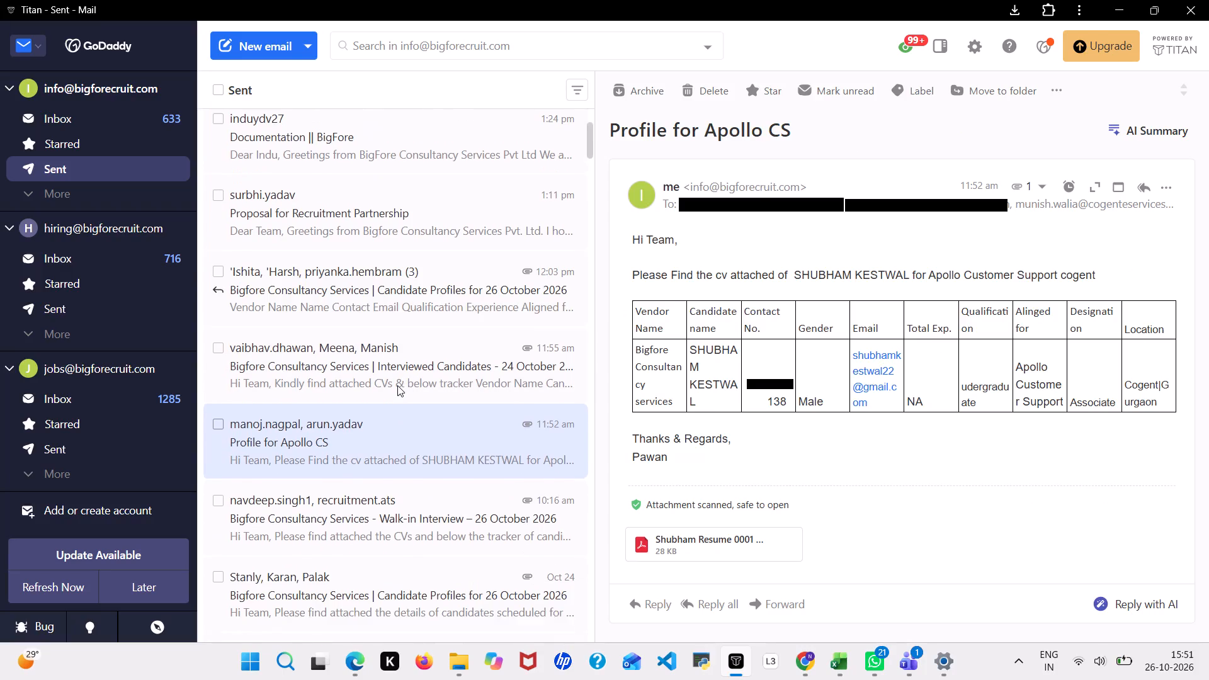
pyautogui.scroll(-4, 397, 385)
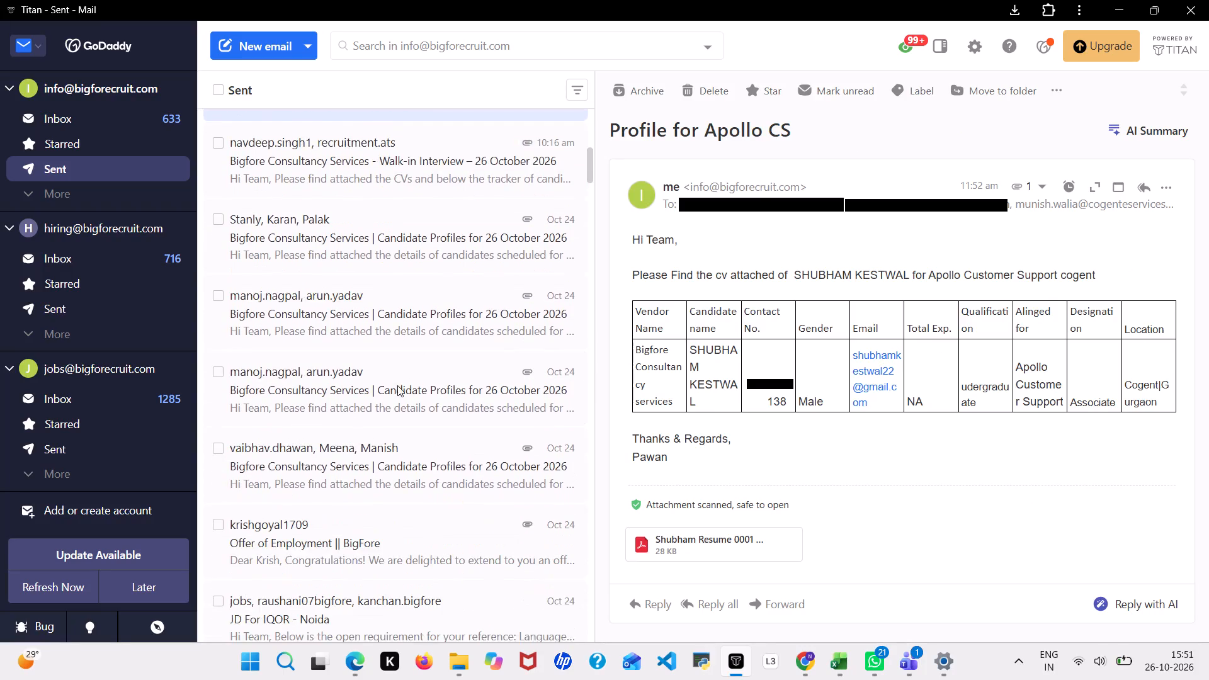
pyautogui.scroll(-1, 397, 385)
pyautogui.click(400, 400)
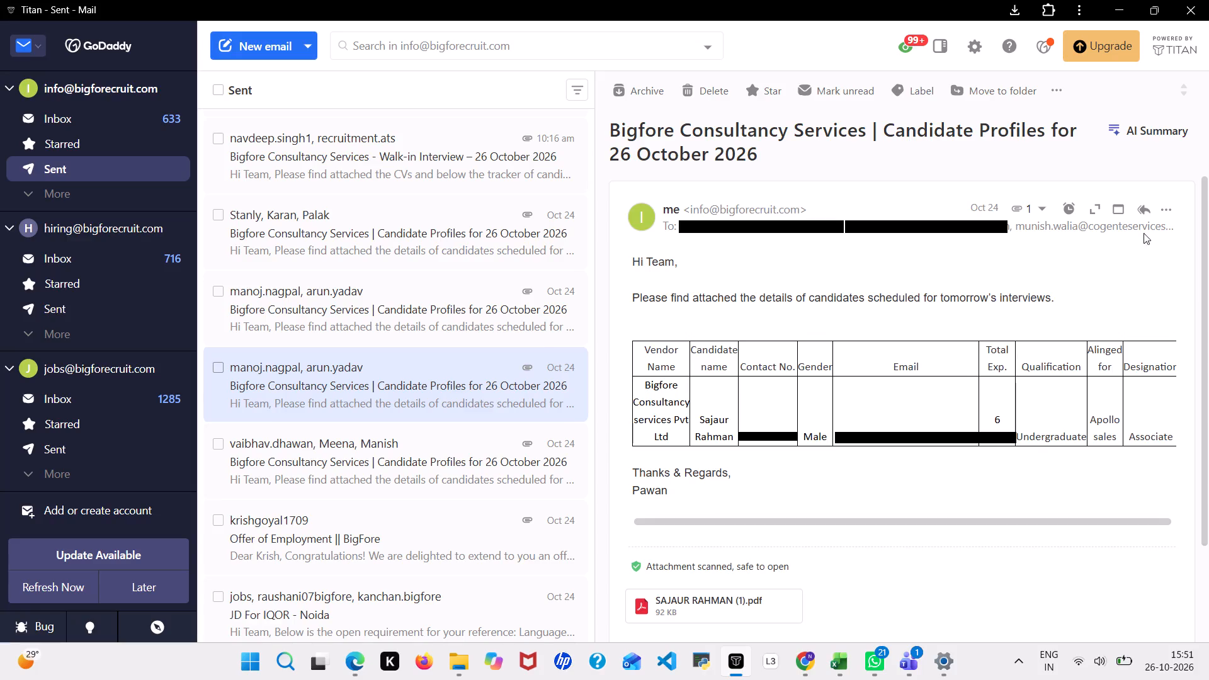
pyautogui.moveTo(1052, 294); pyautogui.dragTo(635, 249)
pyautogui.click(635, 249)
pyautogui.moveTo(635, 261); pyautogui.dragTo(1053, 297)
pyautogui.click(1053, 297)
# Open the sent "Walk-in Interview – 26 October 2026" thread and examine the candidate table in its 12:09 pm message.
pyautogui.scroll(9, 411, 280)
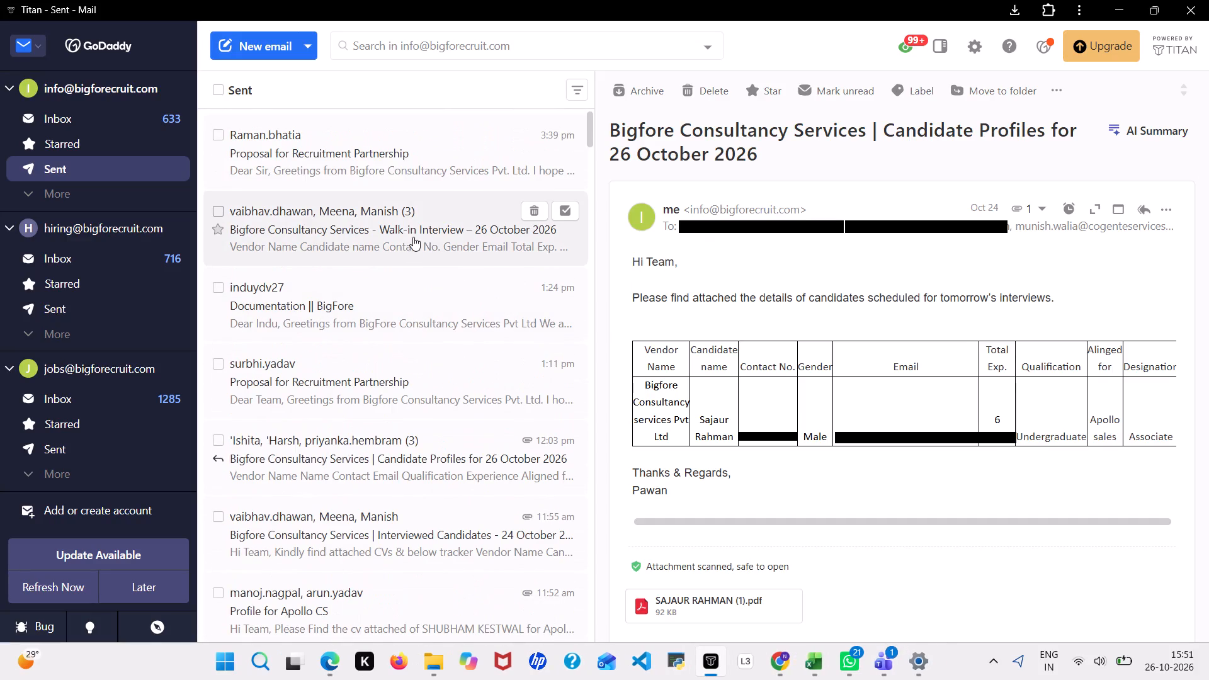
pyautogui.click(413, 235)
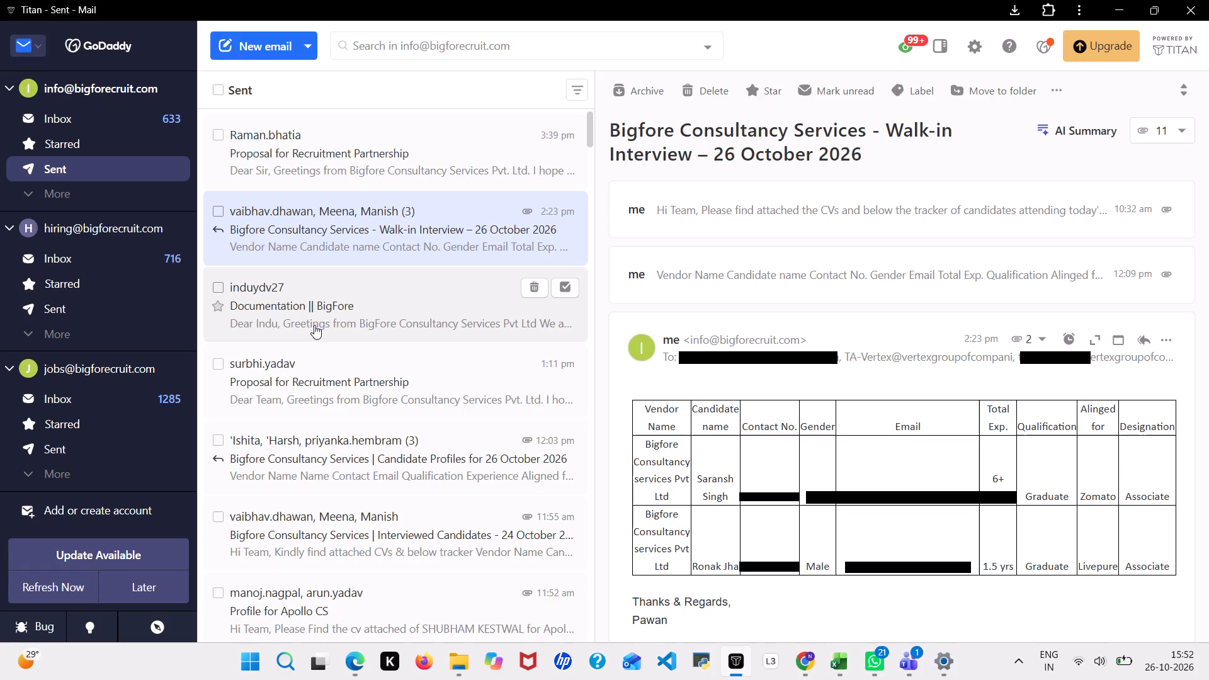
pyautogui.click(766, 269)
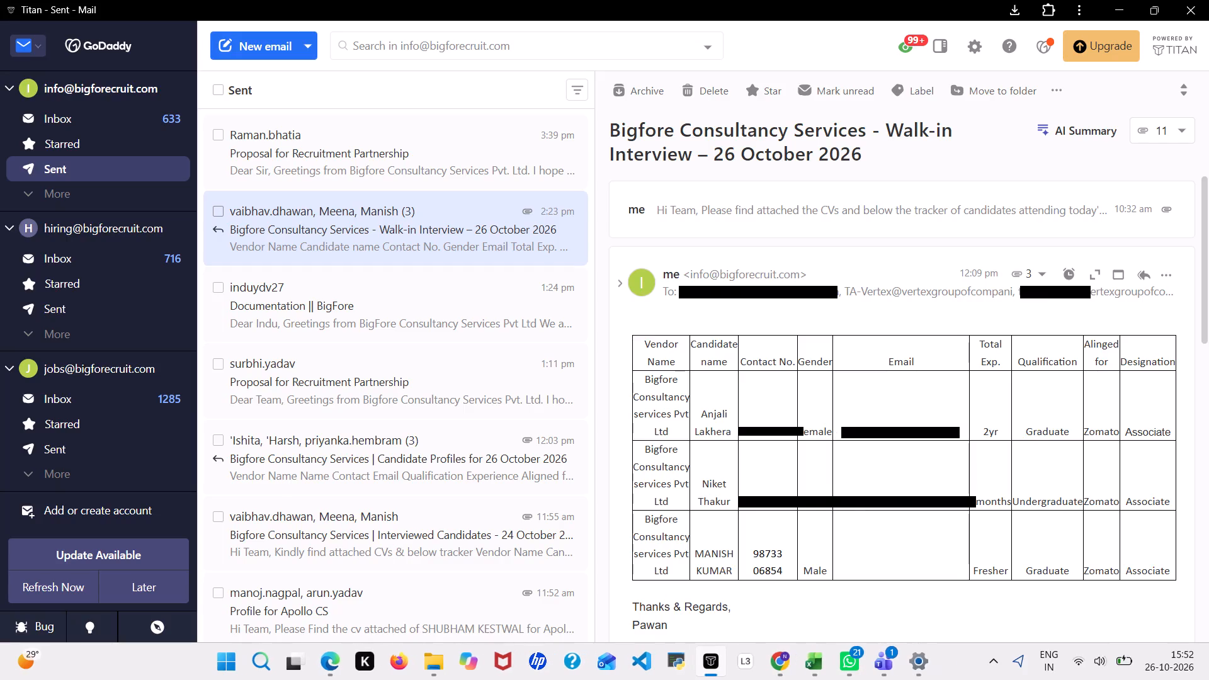
pyautogui.moveTo(831, 429); pyautogui.dragTo(691, 407)
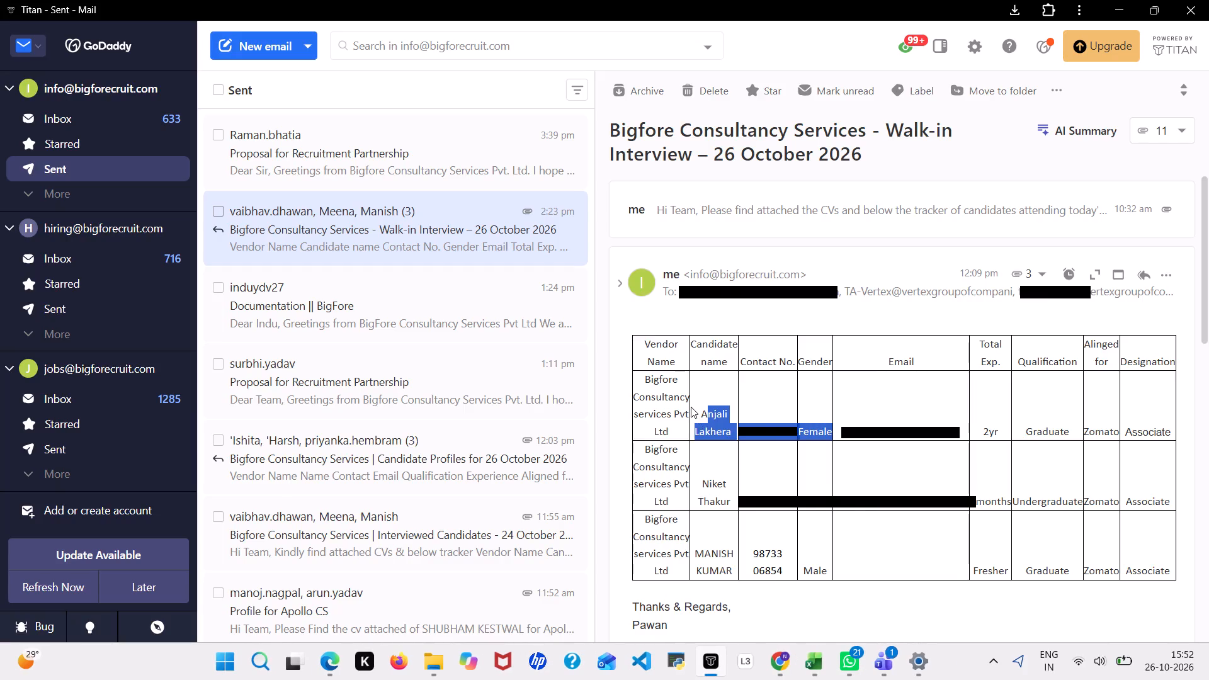
pyautogui.click(691, 407)
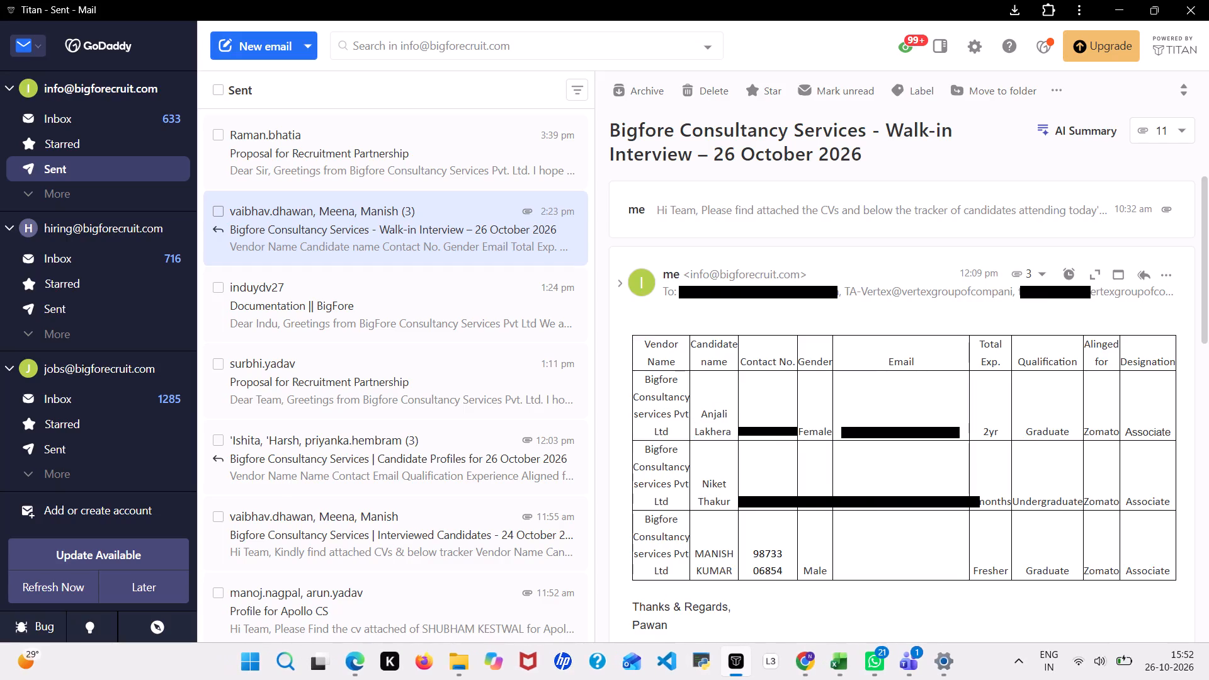
pyautogui.moveTo(824, 502); pyautogui.dragTo(643, 387)
pyautogui.click(643, 387)
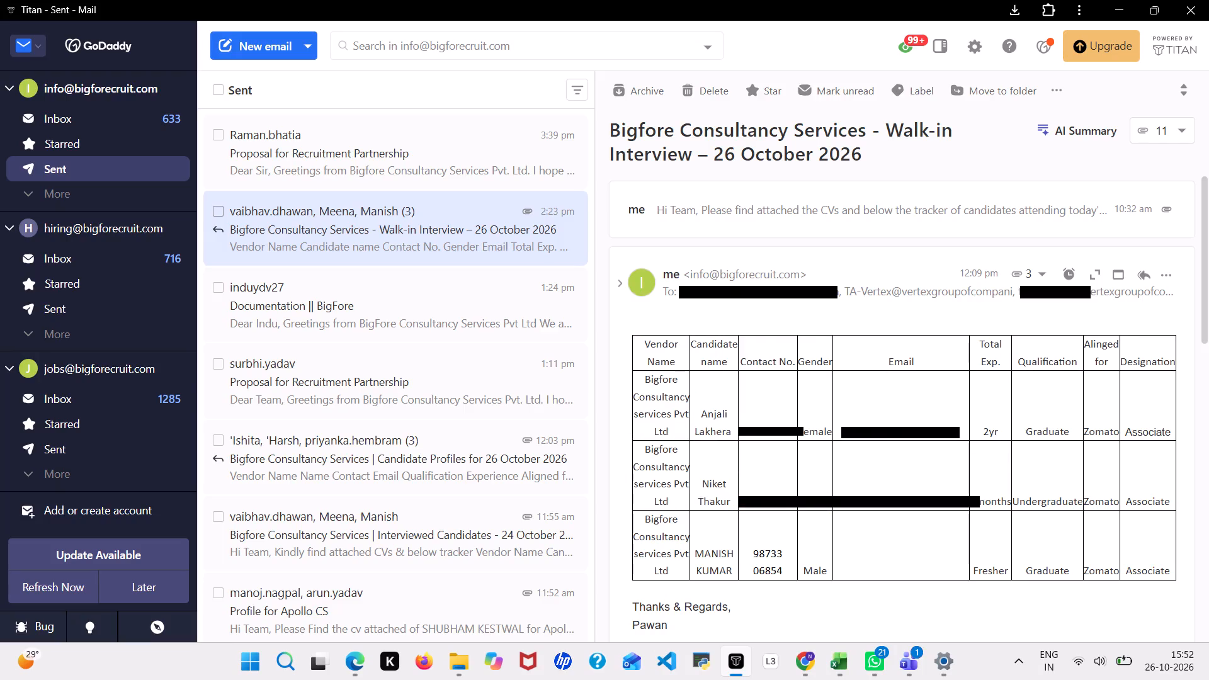
pyautogui.moveTo(825, 501); pyautogui.dragTo(631, 377)
pyautogui.click(631, 377)
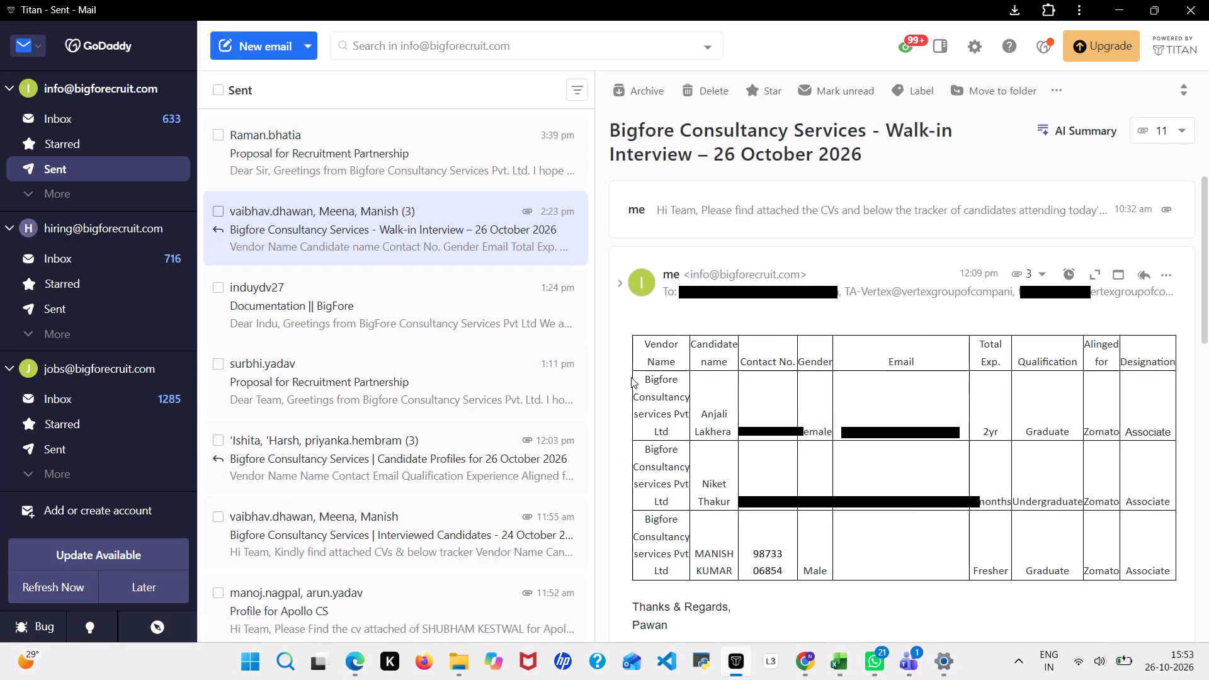
# Review the sent "Profile for Apollo CS" email and both Oct 24 candidate-profile emails to the same recipients, checking candidate details and attachments.
pyautogui.scroll(-1, 345, 368)
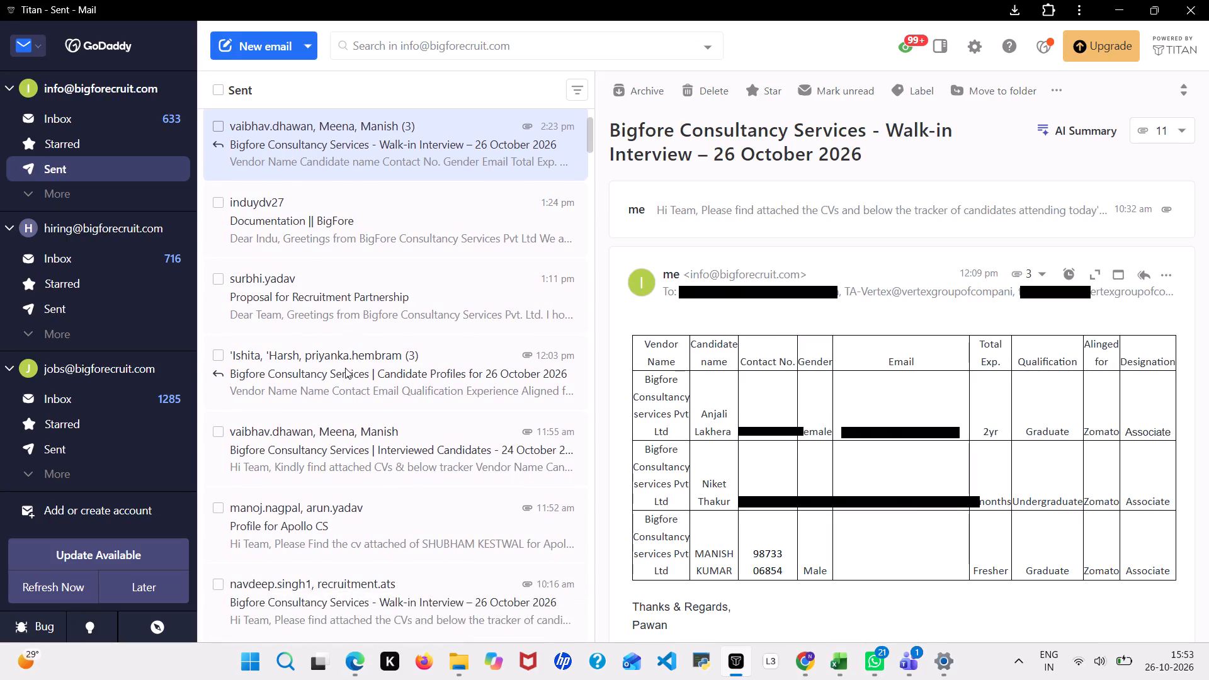
pyautogui.scroll(-1, 345, 368)
pyautogui.click(346, 519)
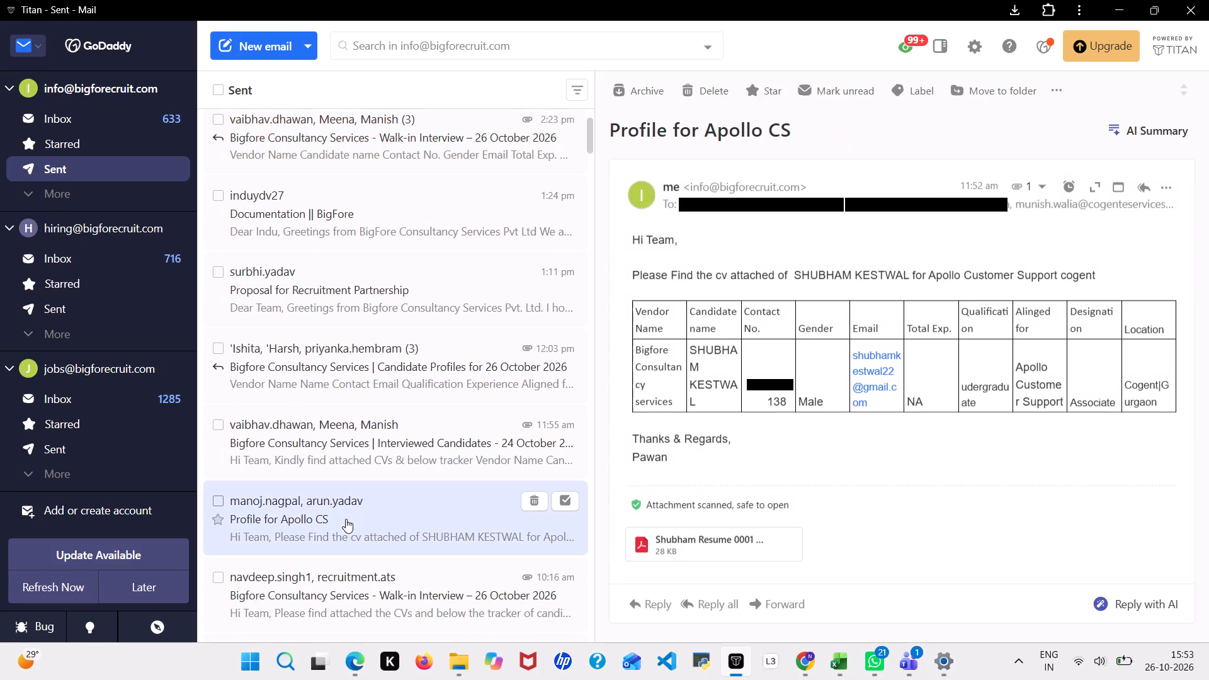
pyautogui.scroll(-1, 336, 491)
pyautogui.click(402, 226)
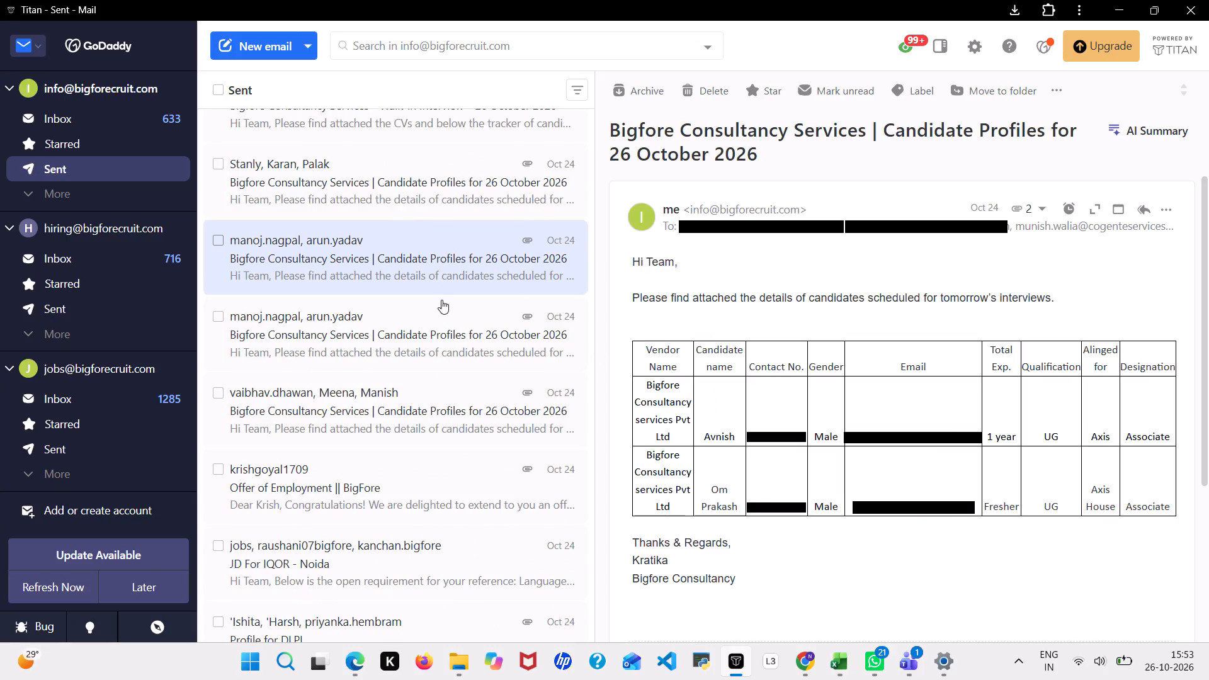
pyautogui.scroll(3, 441, 300)
pyautogui.click(404, 234)
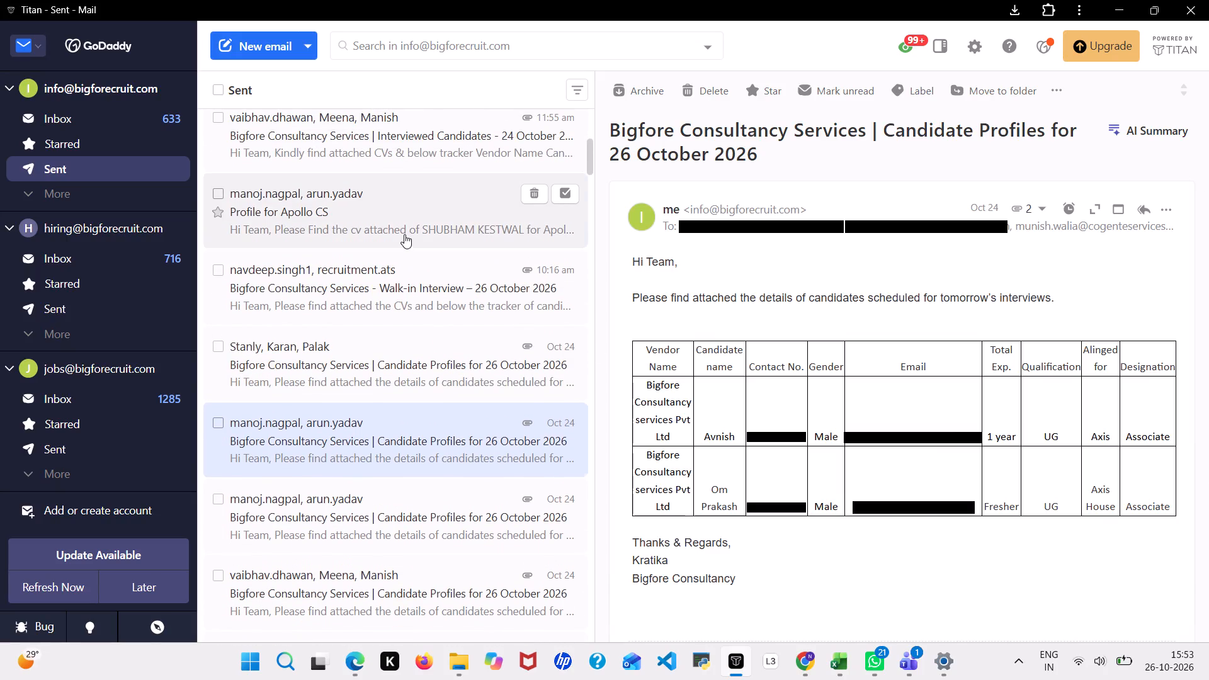
pyautogui.click(380, 440)
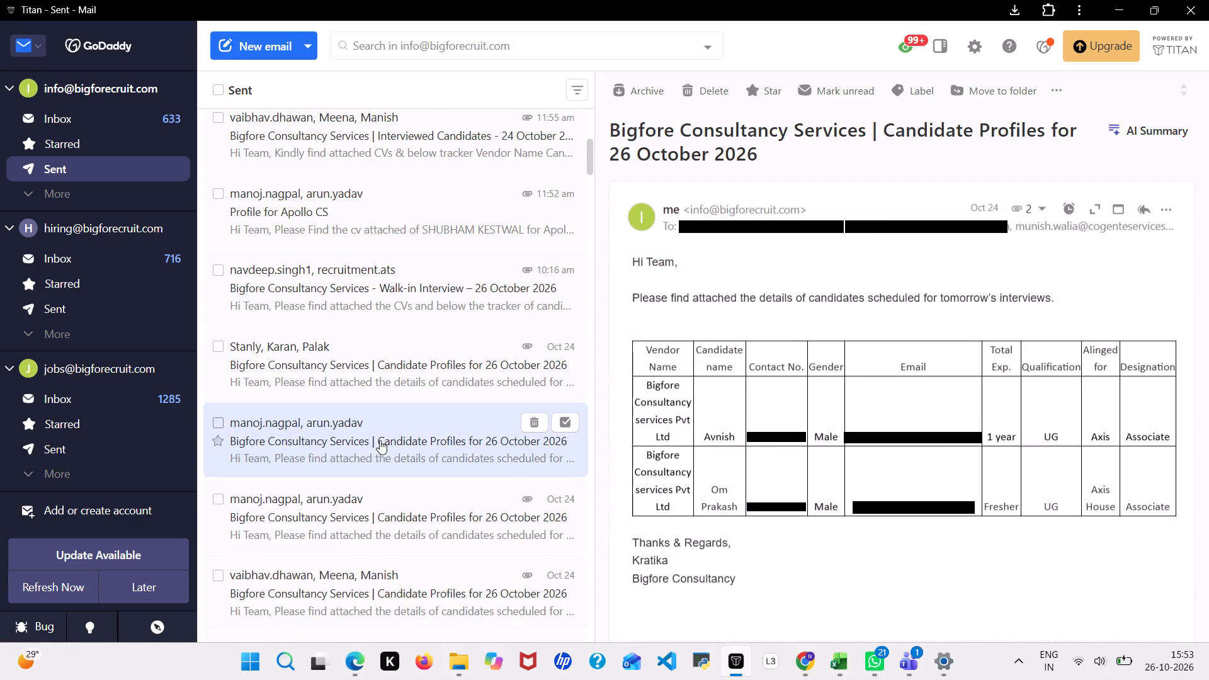
pyautogui.scroll(-1, 716, 422)
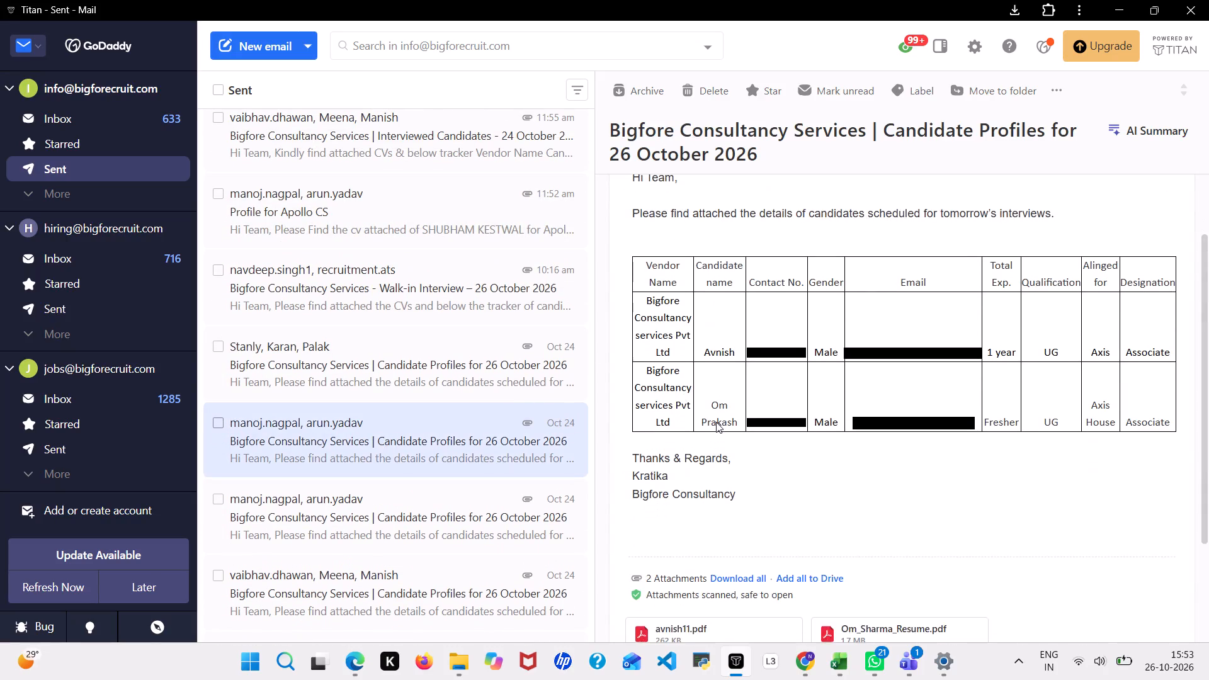
pyautogui.scroll(-1, 716, 422)
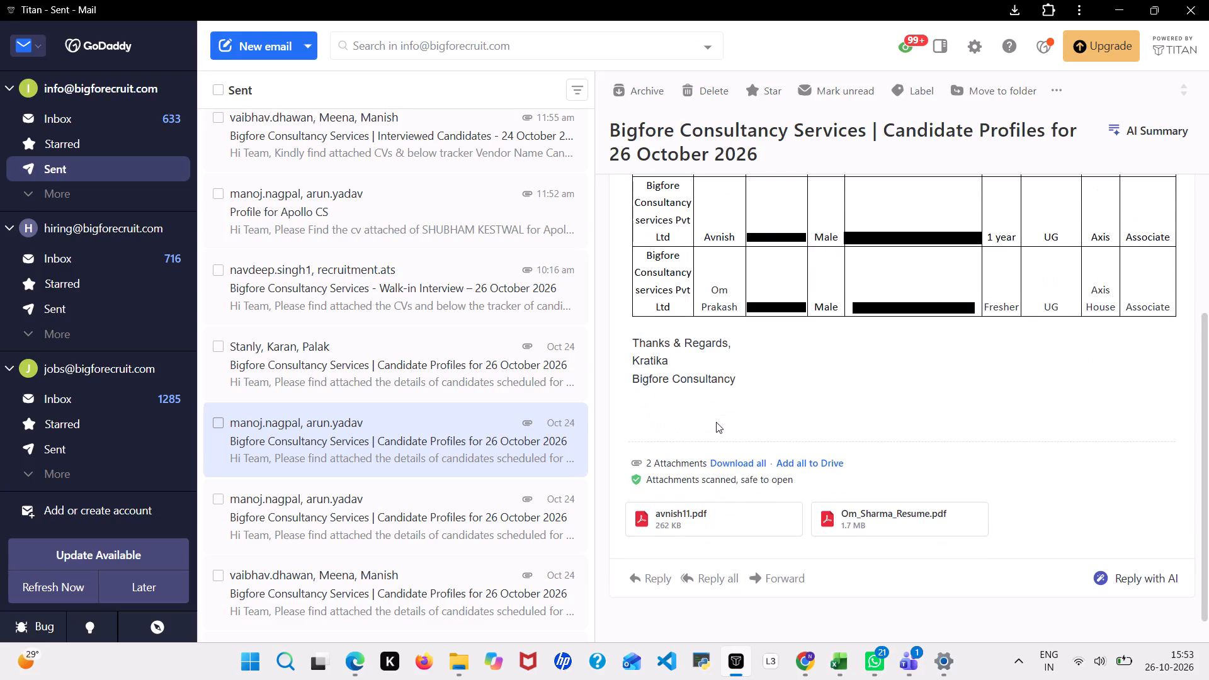
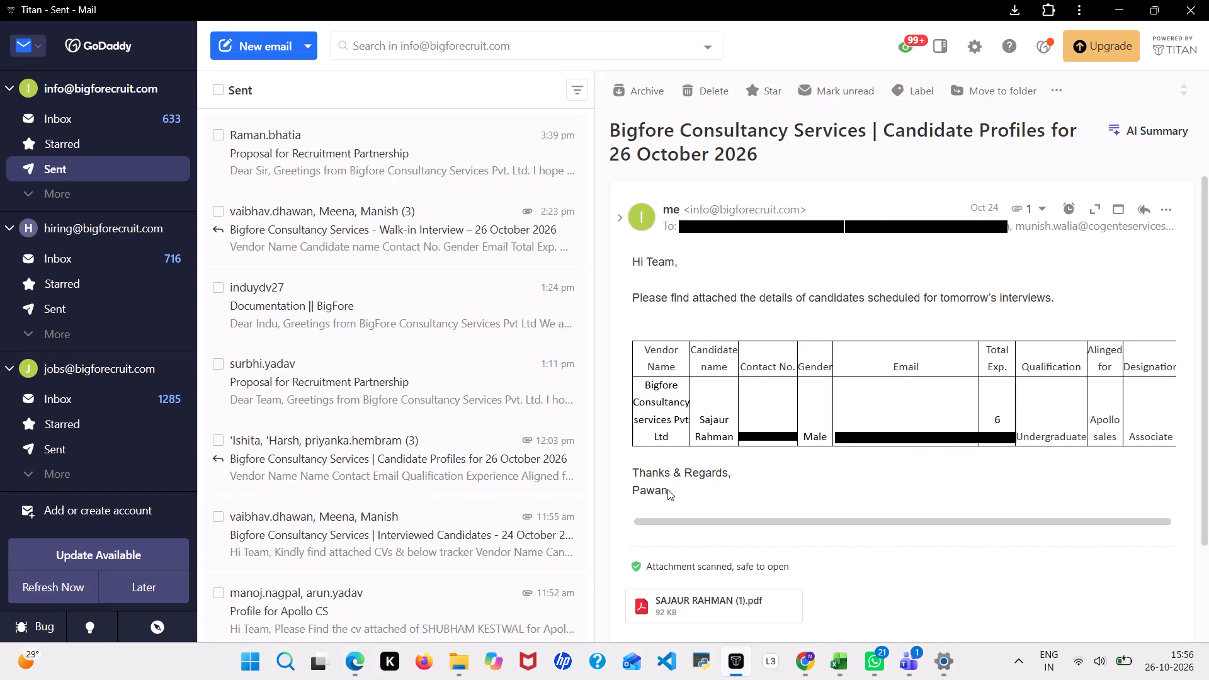
pyautogui.click(809, 669)
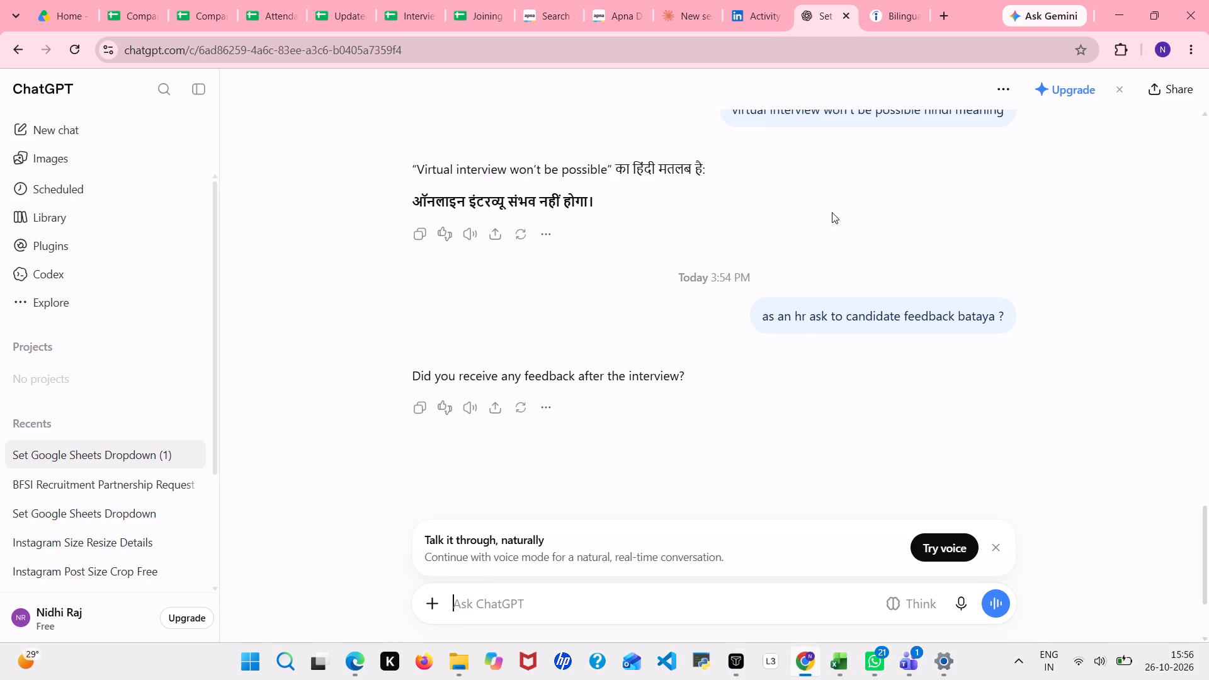
pyautogui.click(416, 8)
pyautogui.click(454, 344)
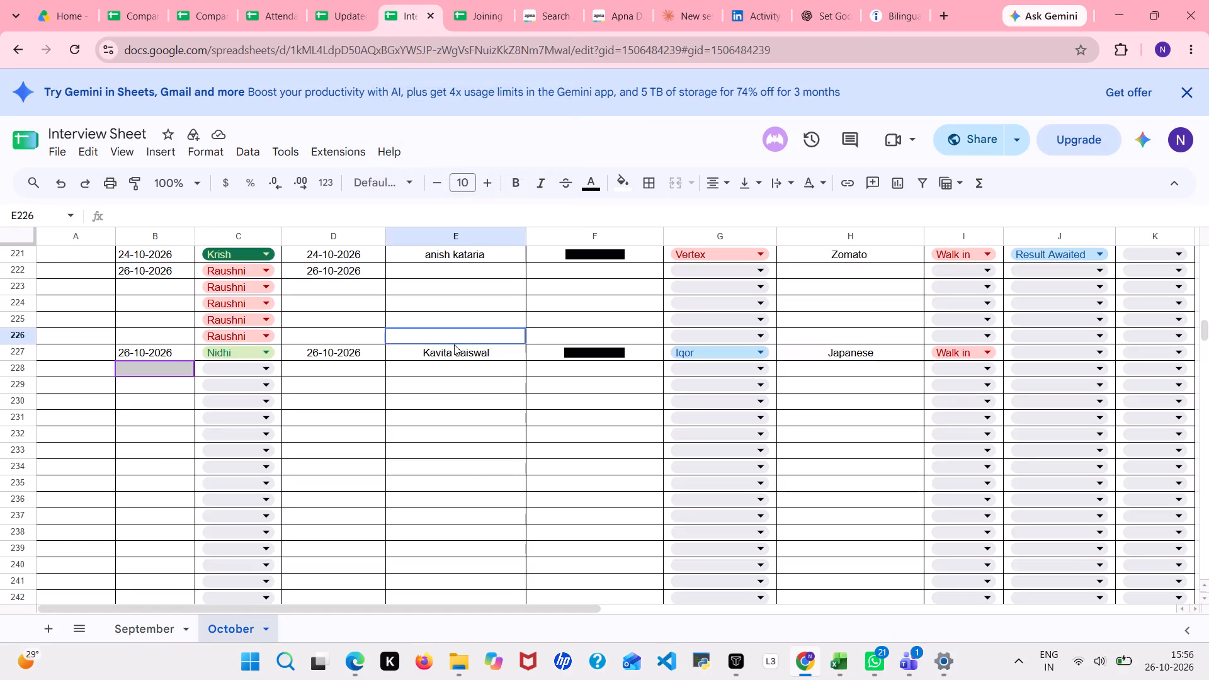
pyautogui.click(449, 356)
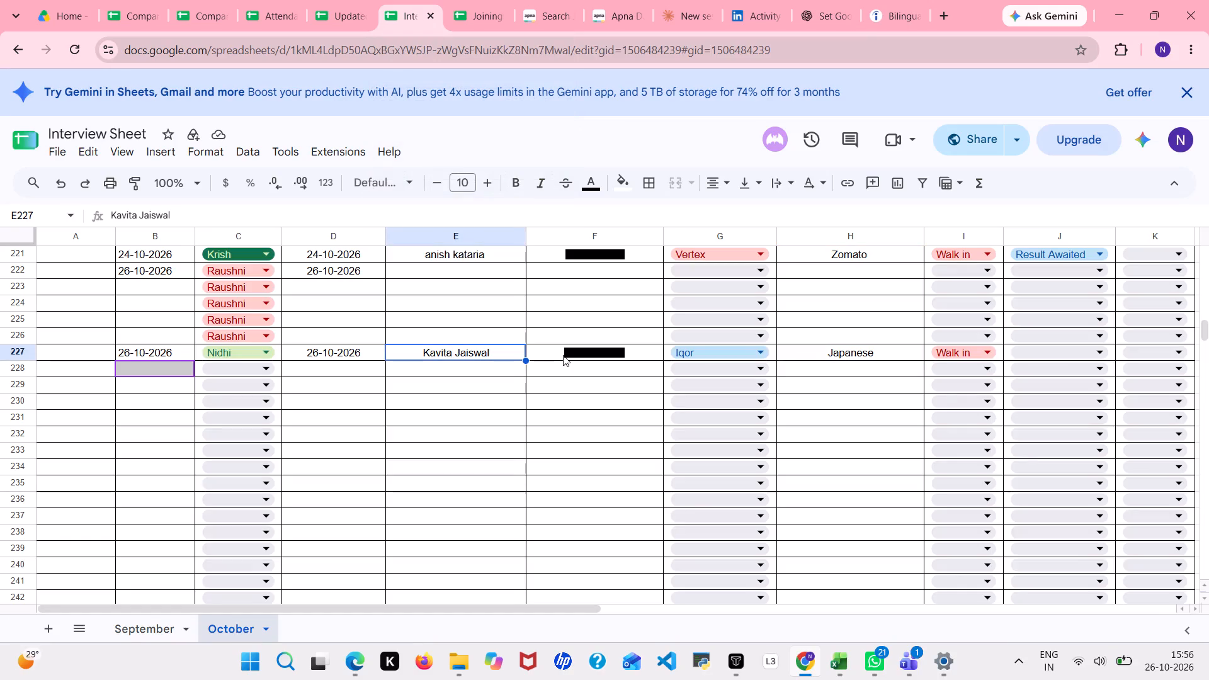
pyautogui.click(563, 355)
pyautogui.click(482, 348)
pyautogui.click(355, 351)
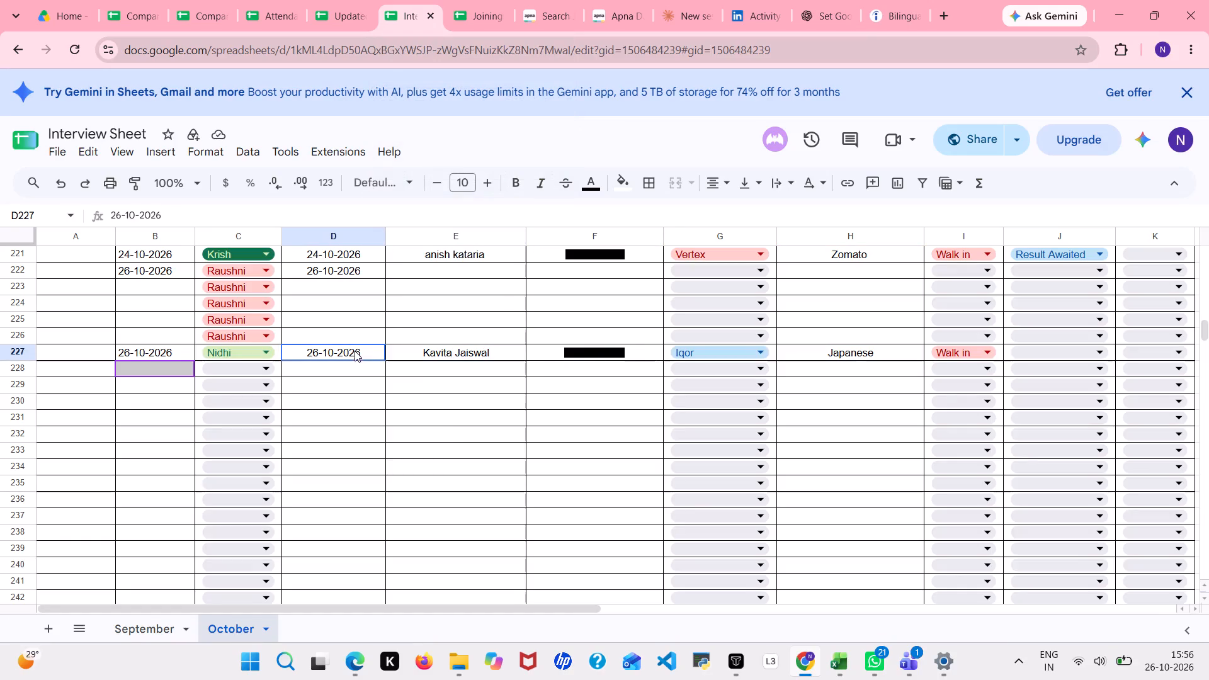
pyautogui.click(485, 361)
pyautogui.click(593, 347)
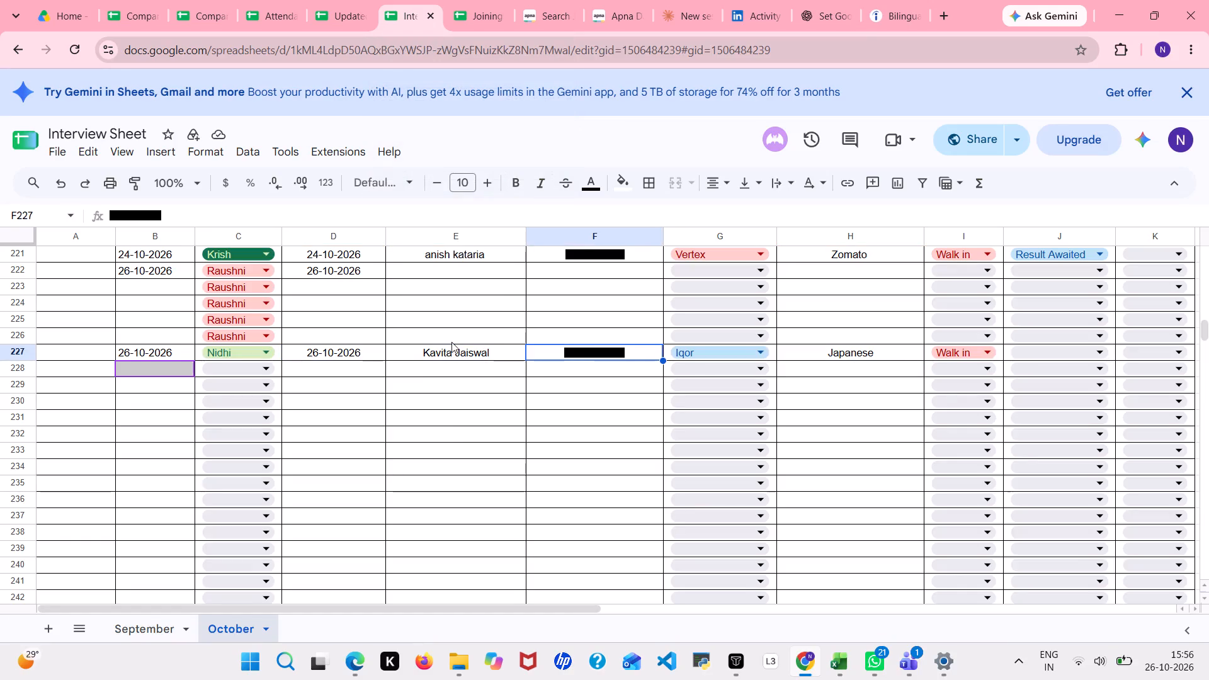
pyautogui.click(450, 354)
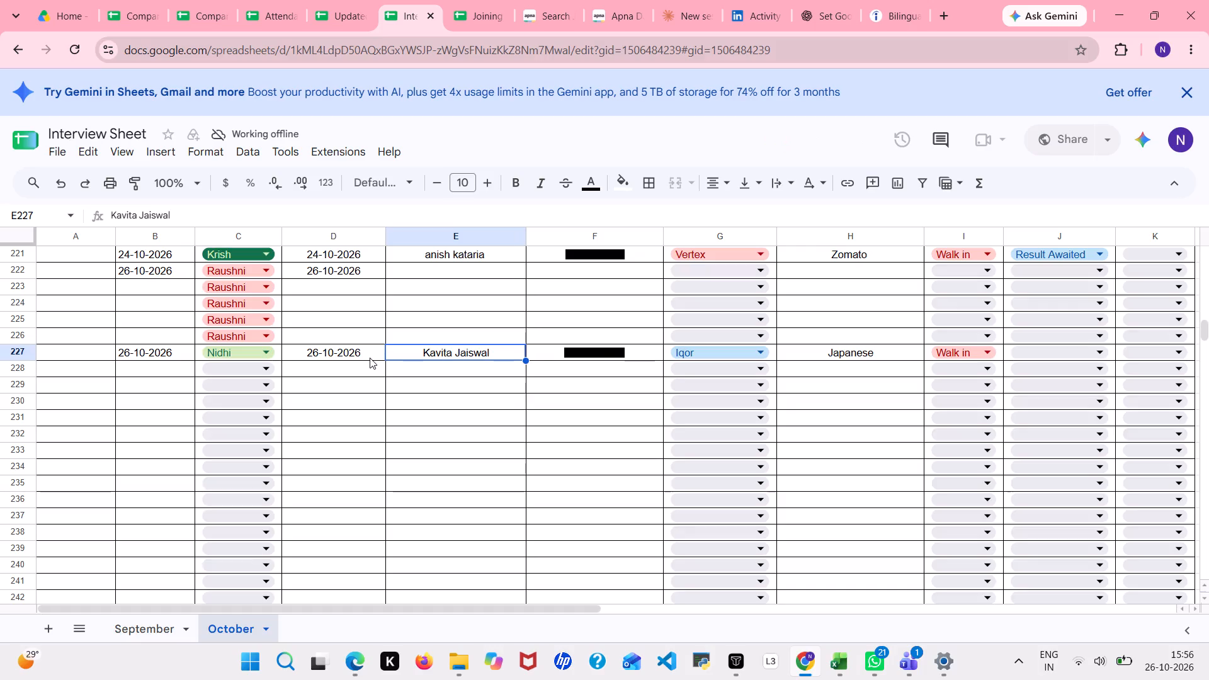
pyautogui.click(370, 358)
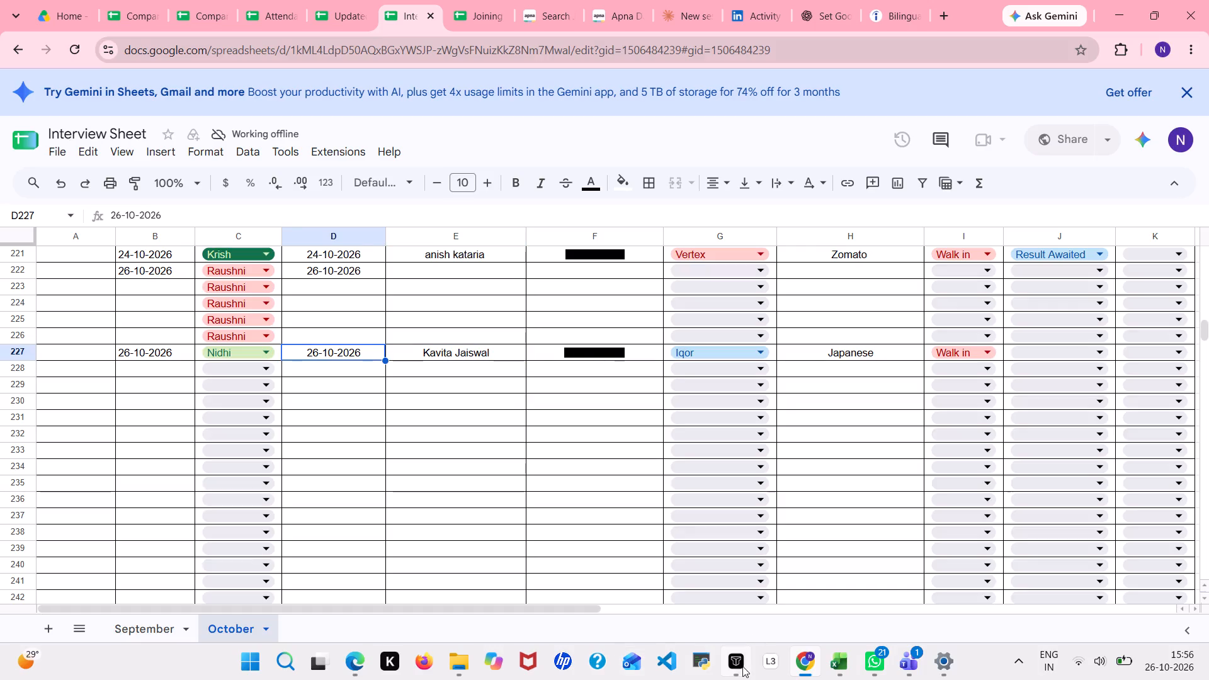
# Switch to Titan mail, recheck the candidate table in the Oct 24 email, and open the 3:39 pm "Proposal for Recruitment Partnership" email.
pyautogui.click(742, 666)
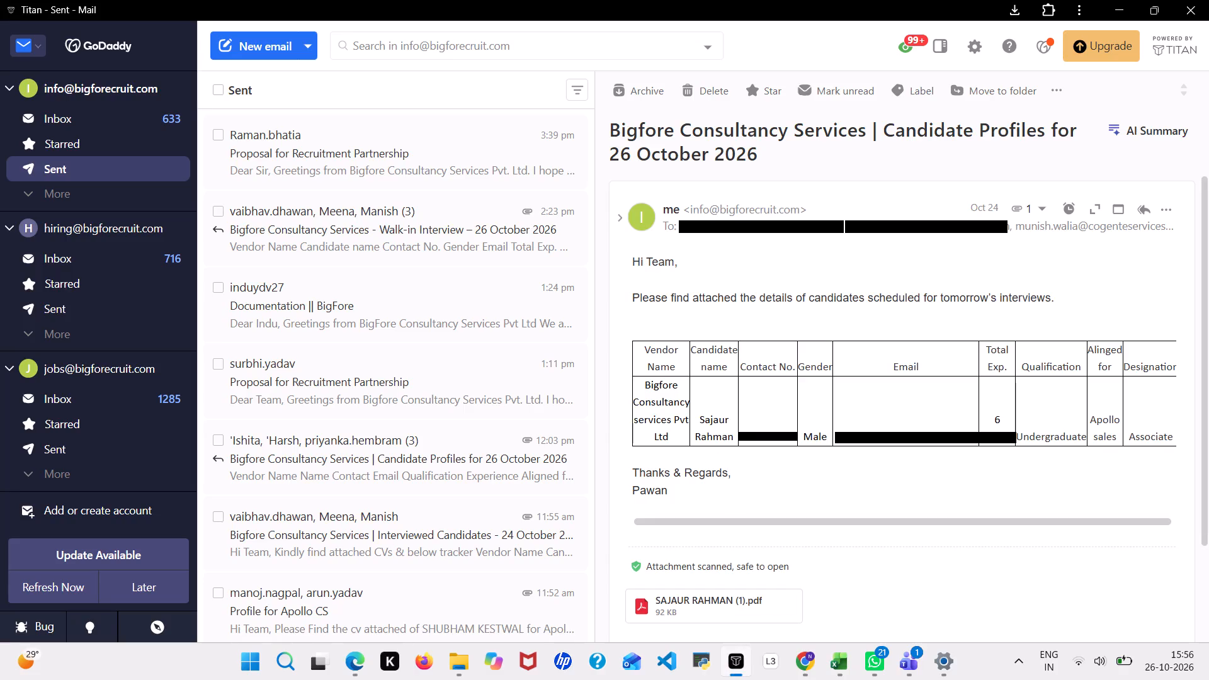
pyautogui.moveTo(732, 439); pyautogui.dragTo(639, 351)
pyautogui.click(639, 351)
pyautogui.click(409, 169)
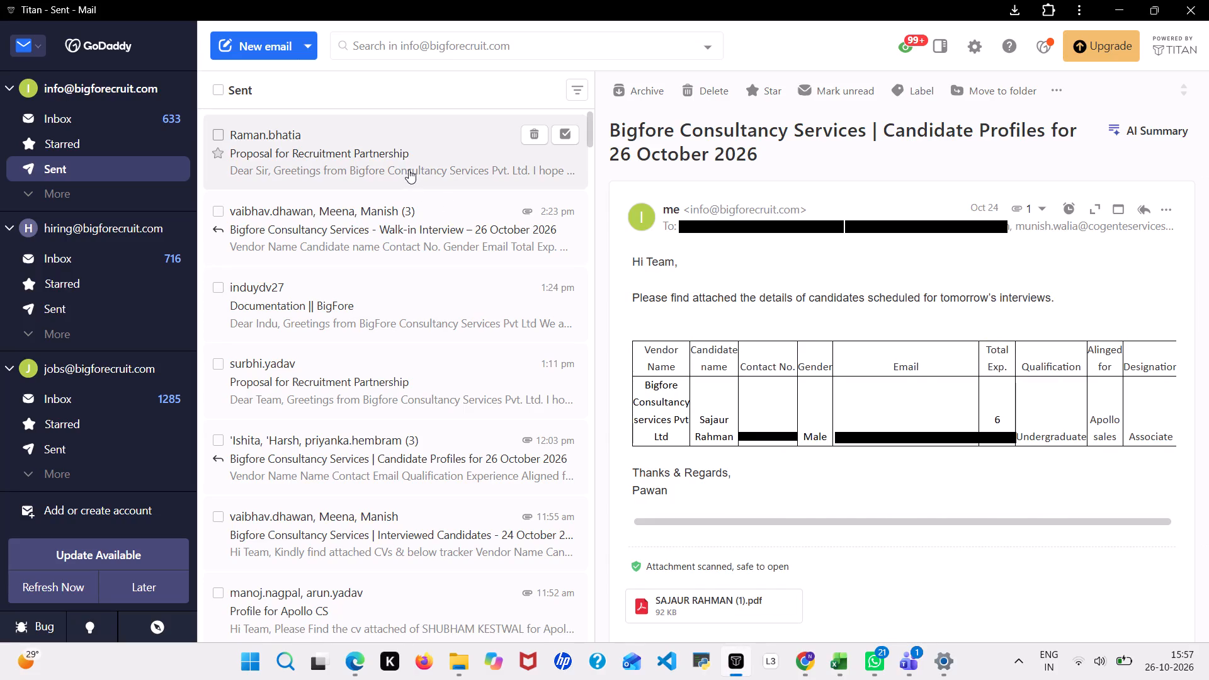
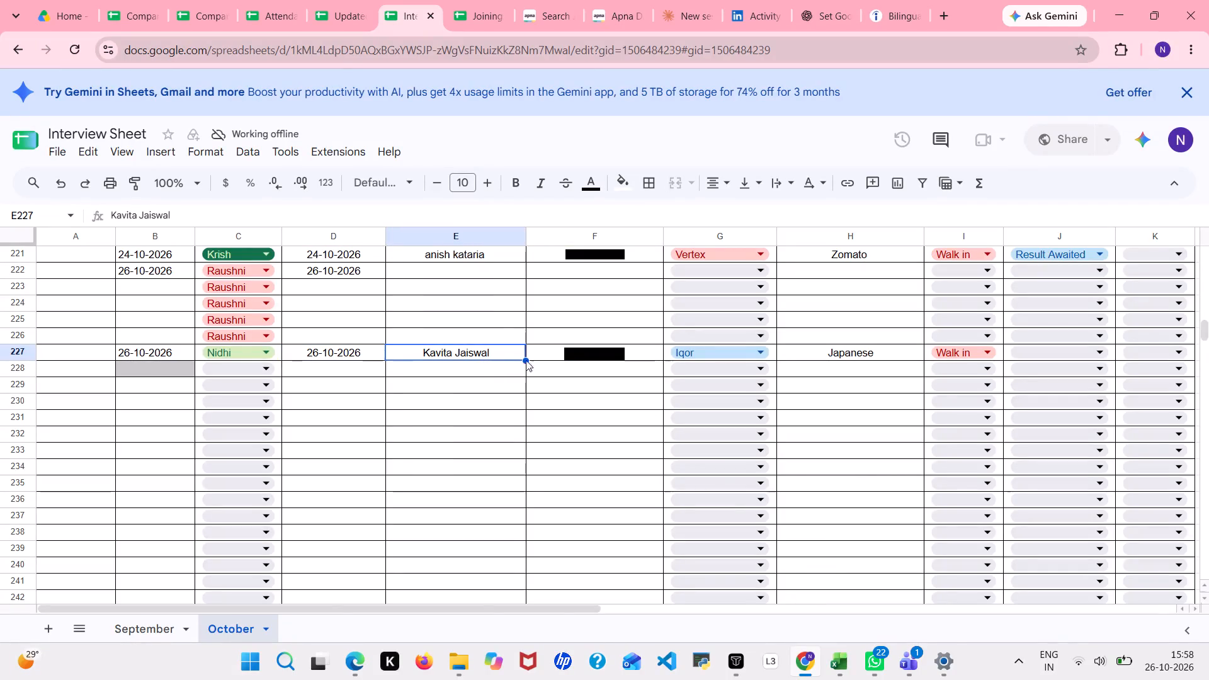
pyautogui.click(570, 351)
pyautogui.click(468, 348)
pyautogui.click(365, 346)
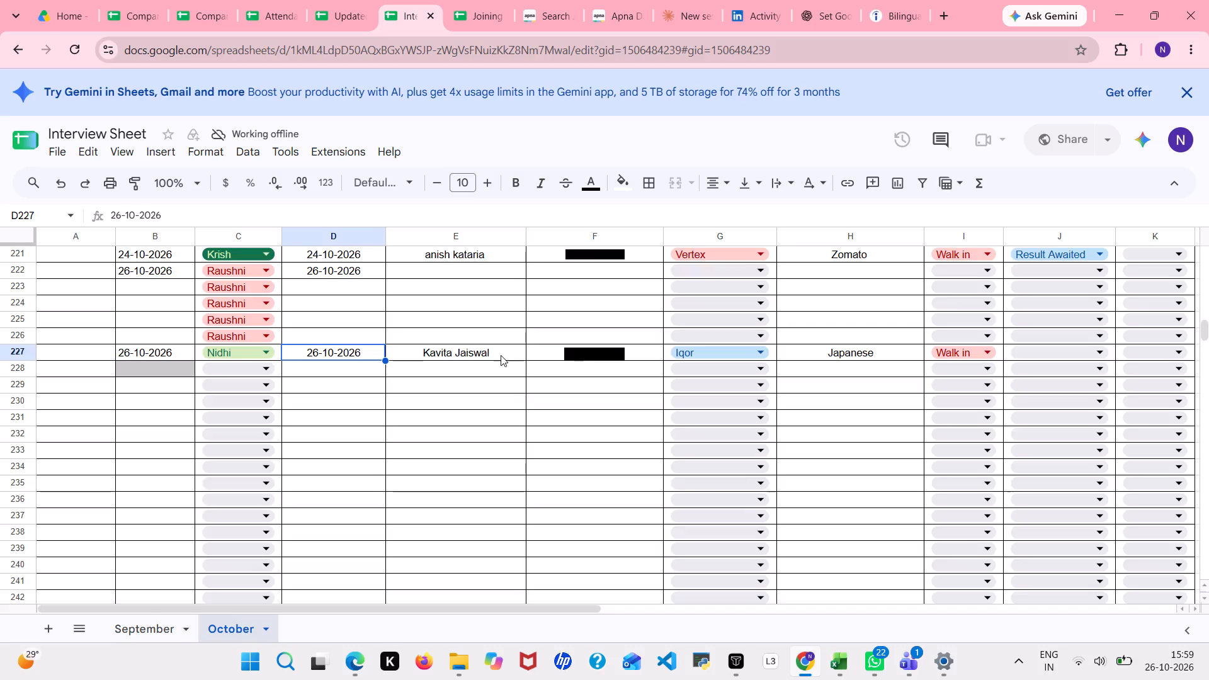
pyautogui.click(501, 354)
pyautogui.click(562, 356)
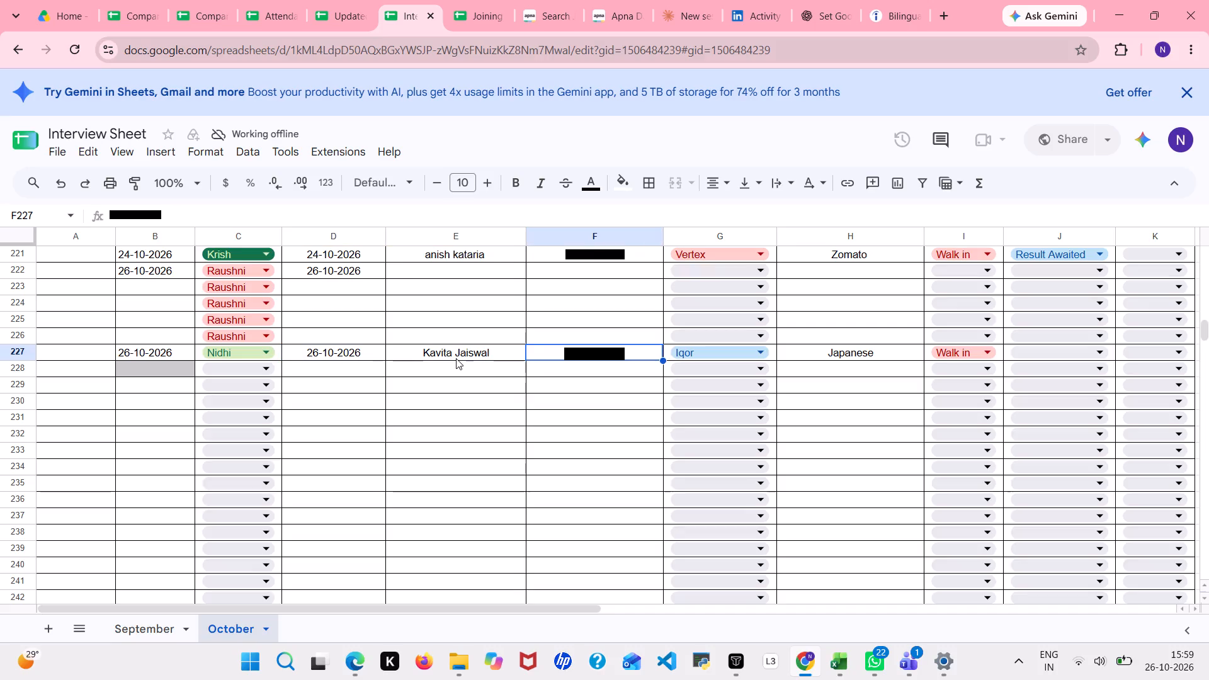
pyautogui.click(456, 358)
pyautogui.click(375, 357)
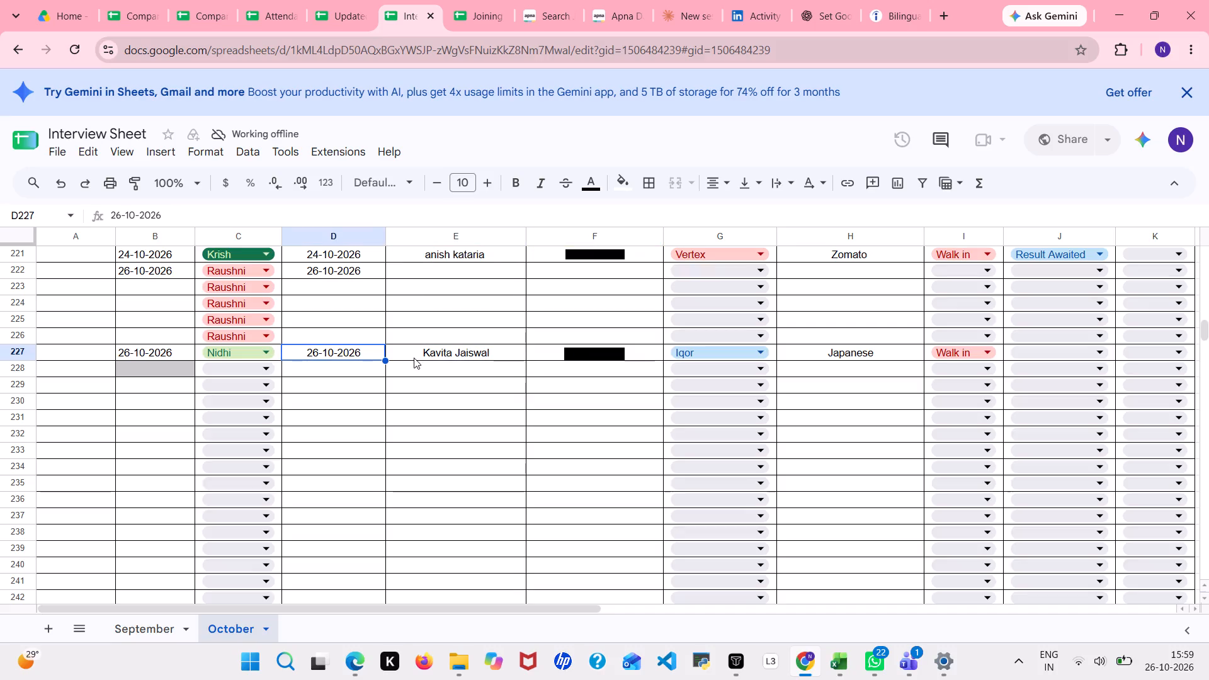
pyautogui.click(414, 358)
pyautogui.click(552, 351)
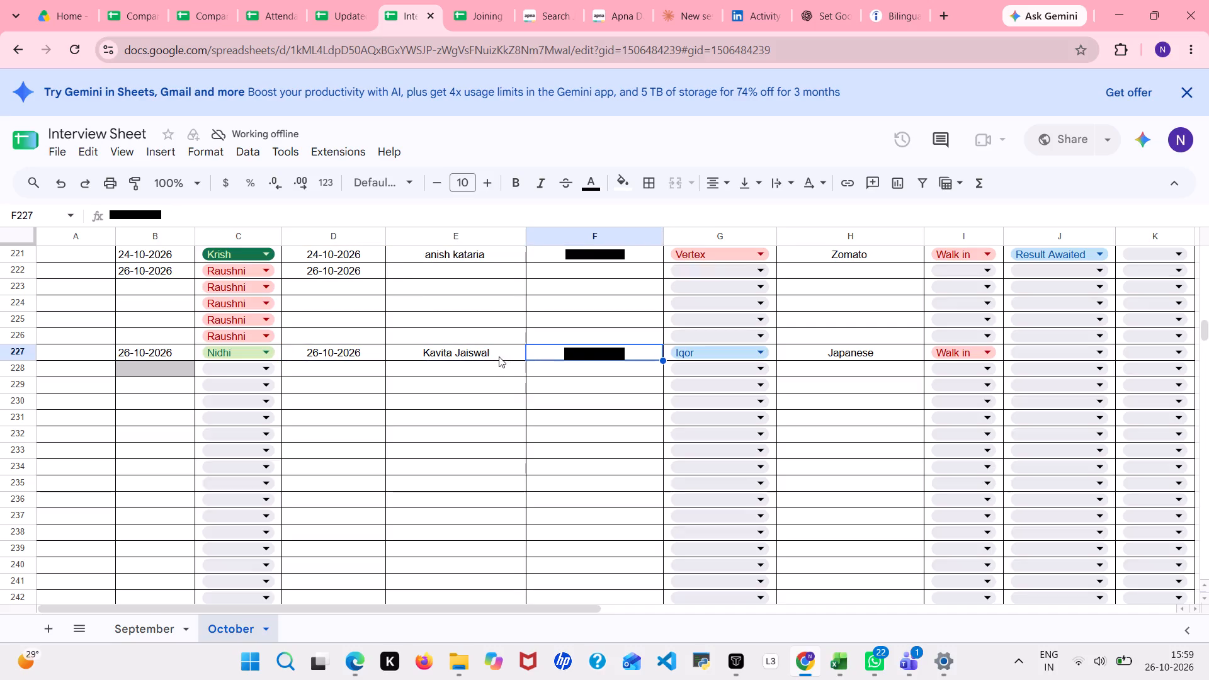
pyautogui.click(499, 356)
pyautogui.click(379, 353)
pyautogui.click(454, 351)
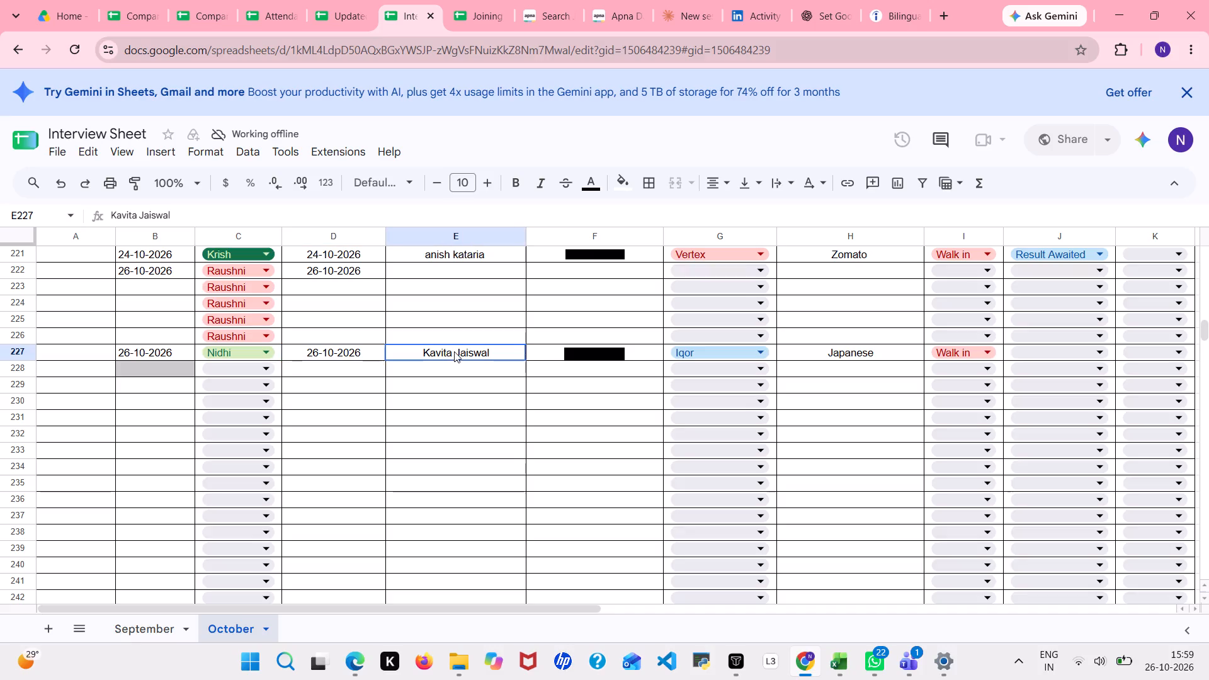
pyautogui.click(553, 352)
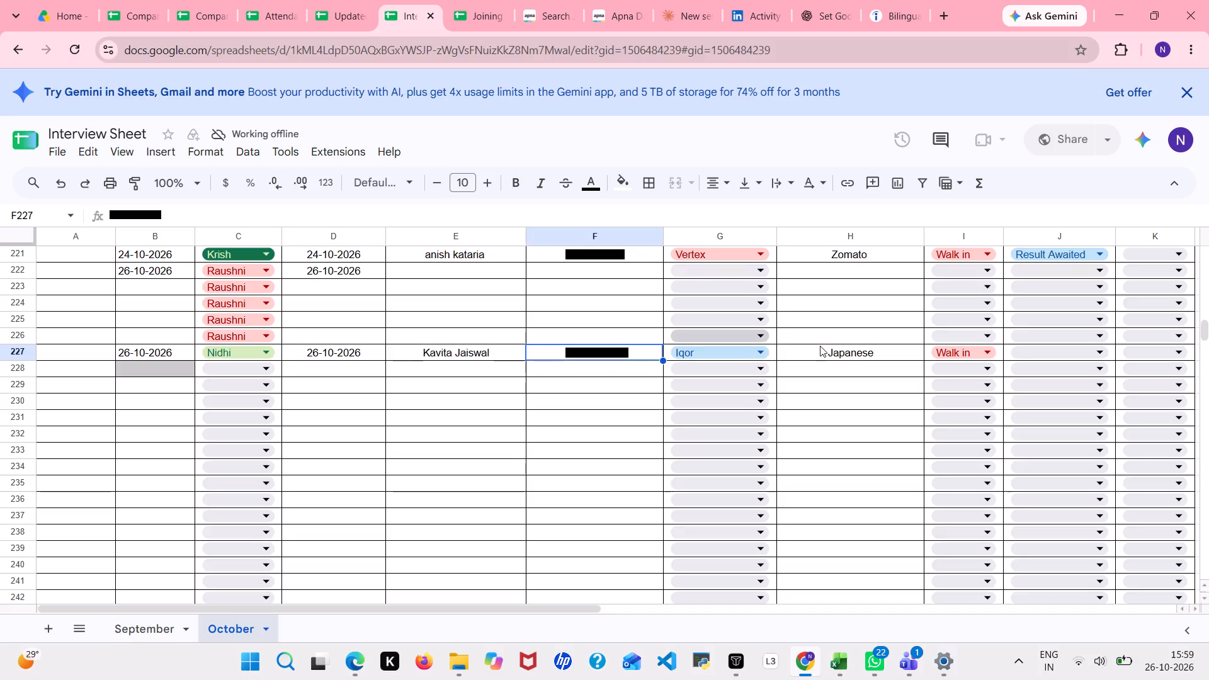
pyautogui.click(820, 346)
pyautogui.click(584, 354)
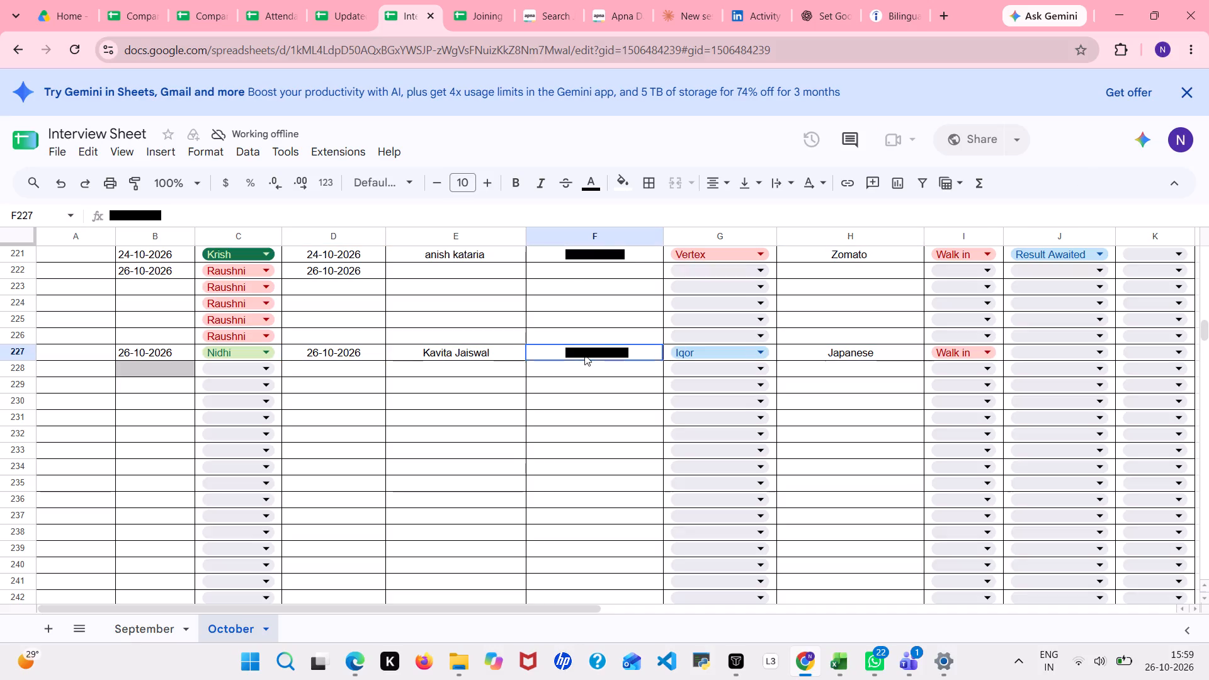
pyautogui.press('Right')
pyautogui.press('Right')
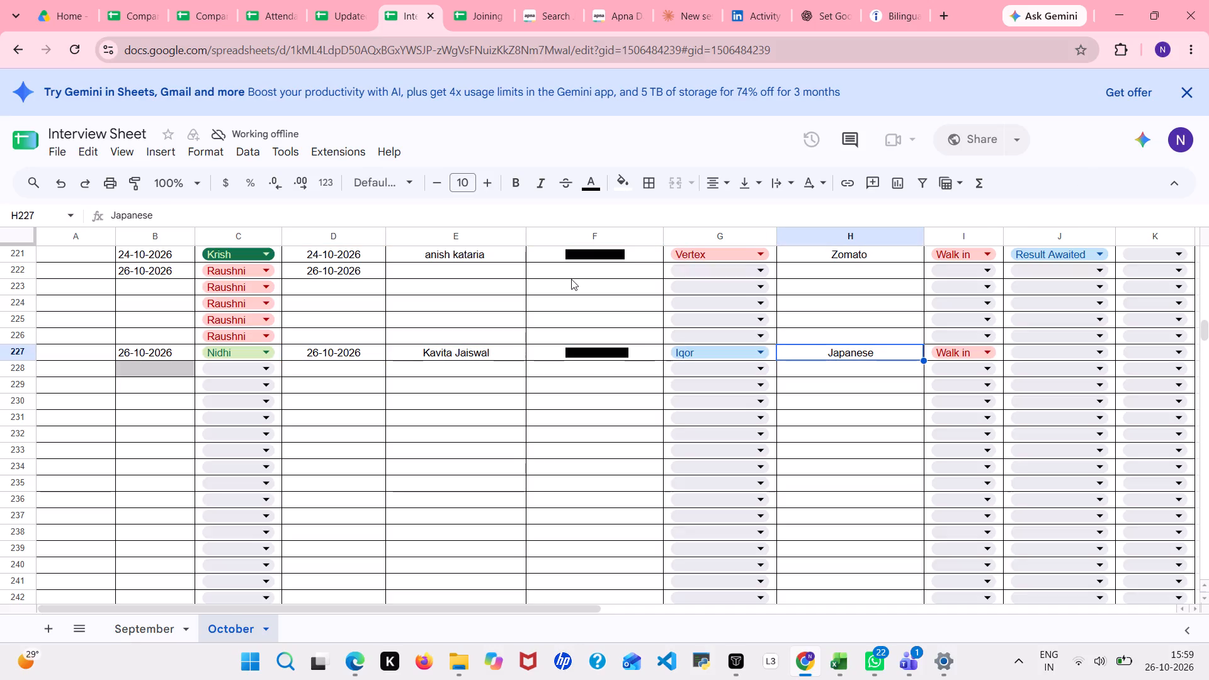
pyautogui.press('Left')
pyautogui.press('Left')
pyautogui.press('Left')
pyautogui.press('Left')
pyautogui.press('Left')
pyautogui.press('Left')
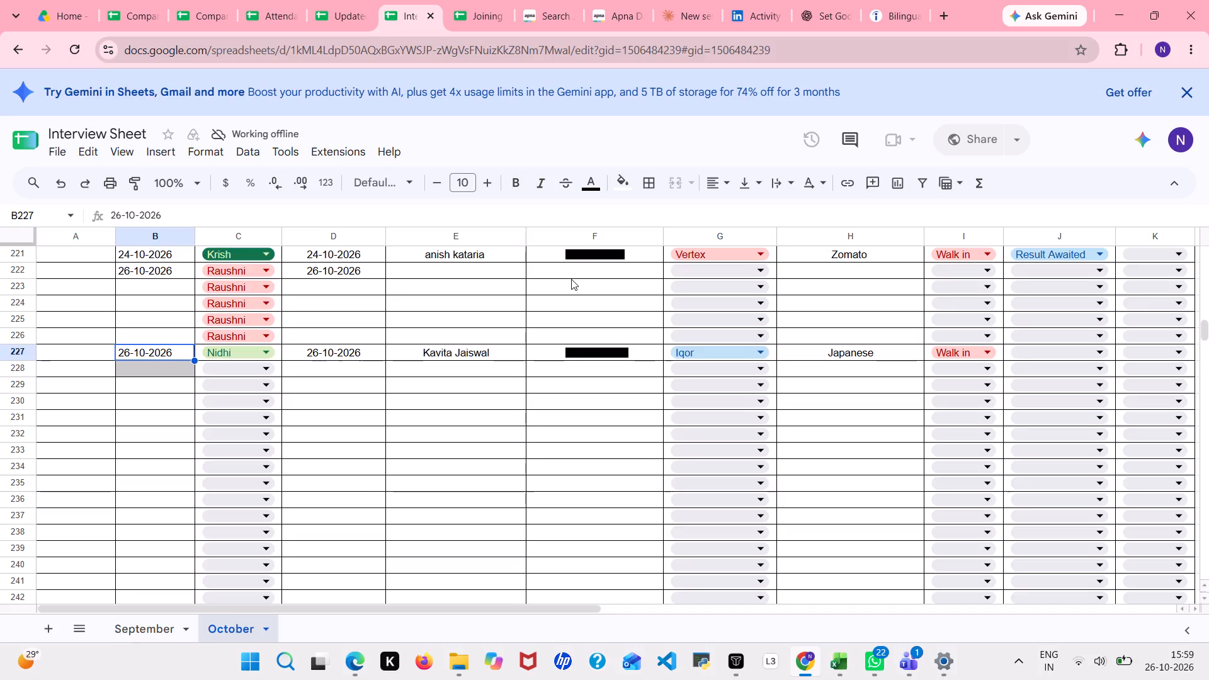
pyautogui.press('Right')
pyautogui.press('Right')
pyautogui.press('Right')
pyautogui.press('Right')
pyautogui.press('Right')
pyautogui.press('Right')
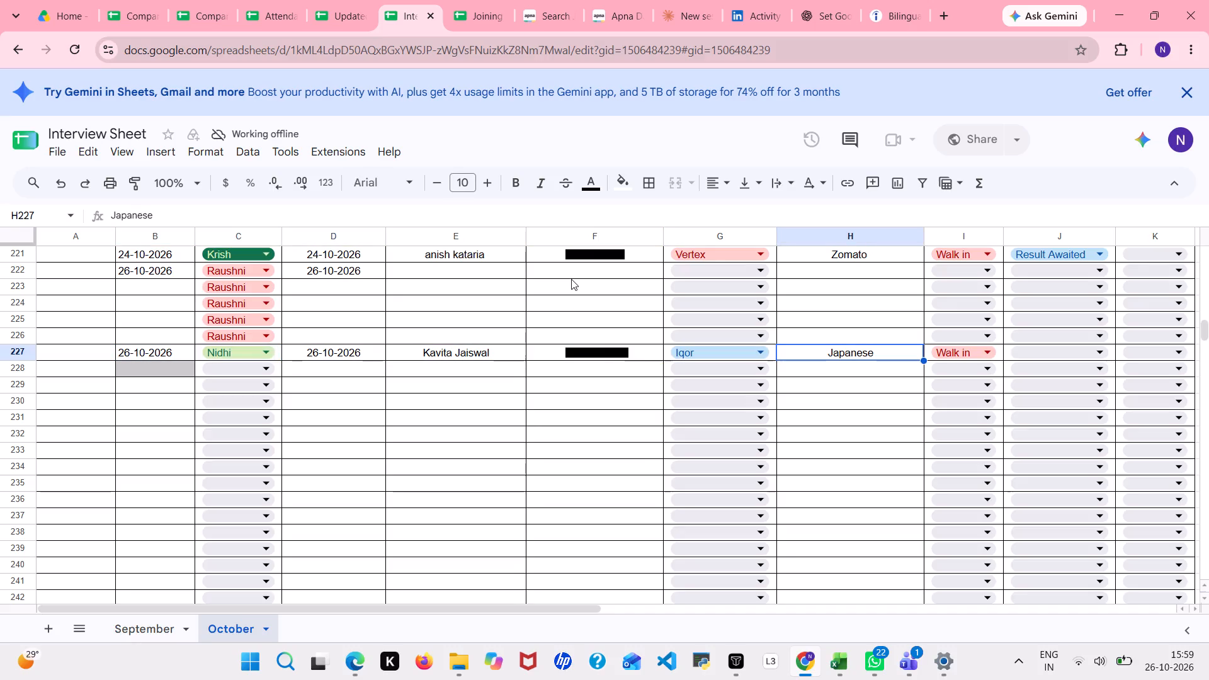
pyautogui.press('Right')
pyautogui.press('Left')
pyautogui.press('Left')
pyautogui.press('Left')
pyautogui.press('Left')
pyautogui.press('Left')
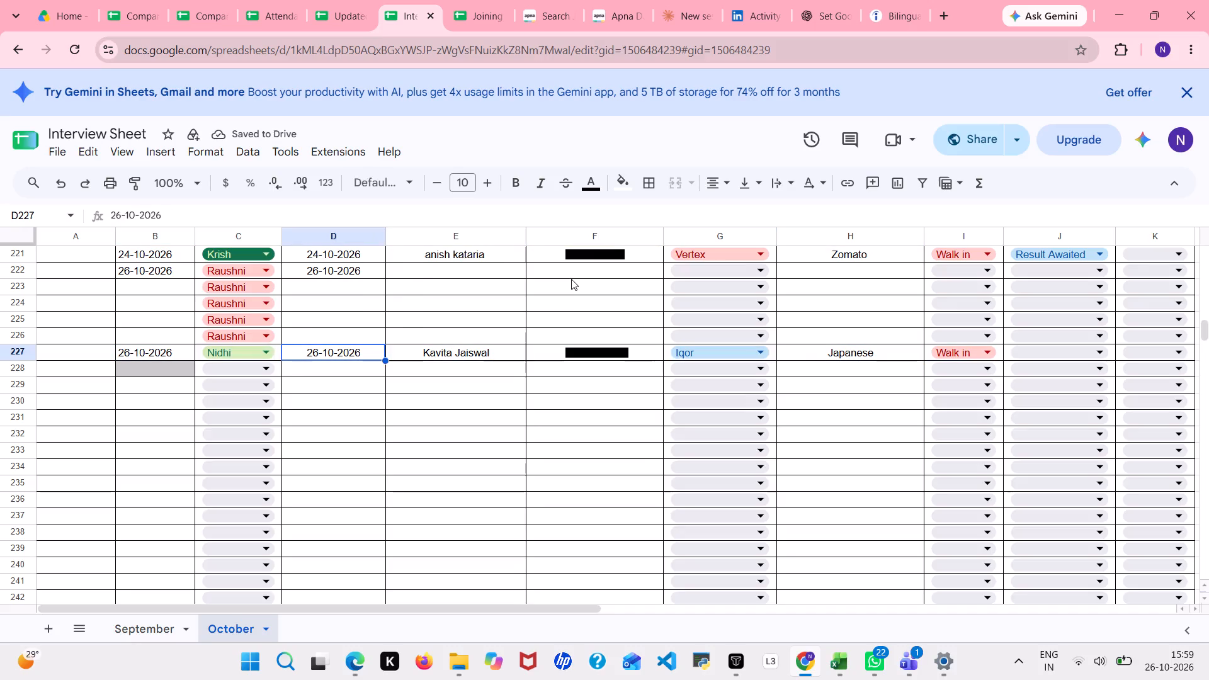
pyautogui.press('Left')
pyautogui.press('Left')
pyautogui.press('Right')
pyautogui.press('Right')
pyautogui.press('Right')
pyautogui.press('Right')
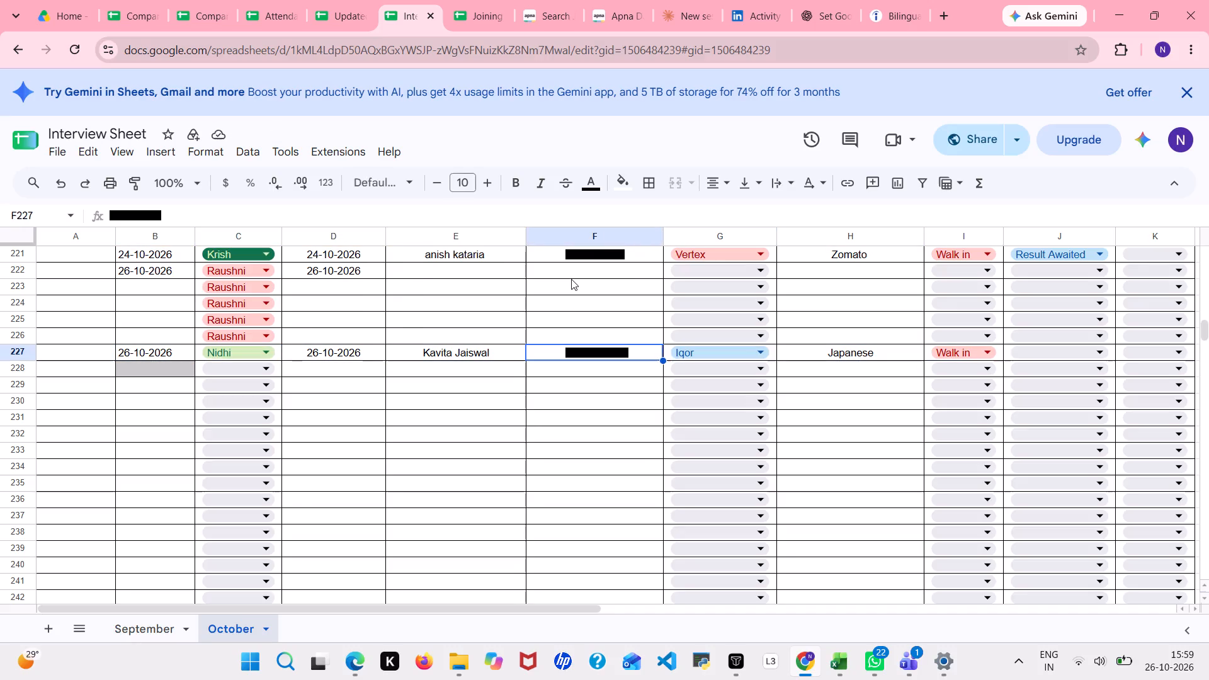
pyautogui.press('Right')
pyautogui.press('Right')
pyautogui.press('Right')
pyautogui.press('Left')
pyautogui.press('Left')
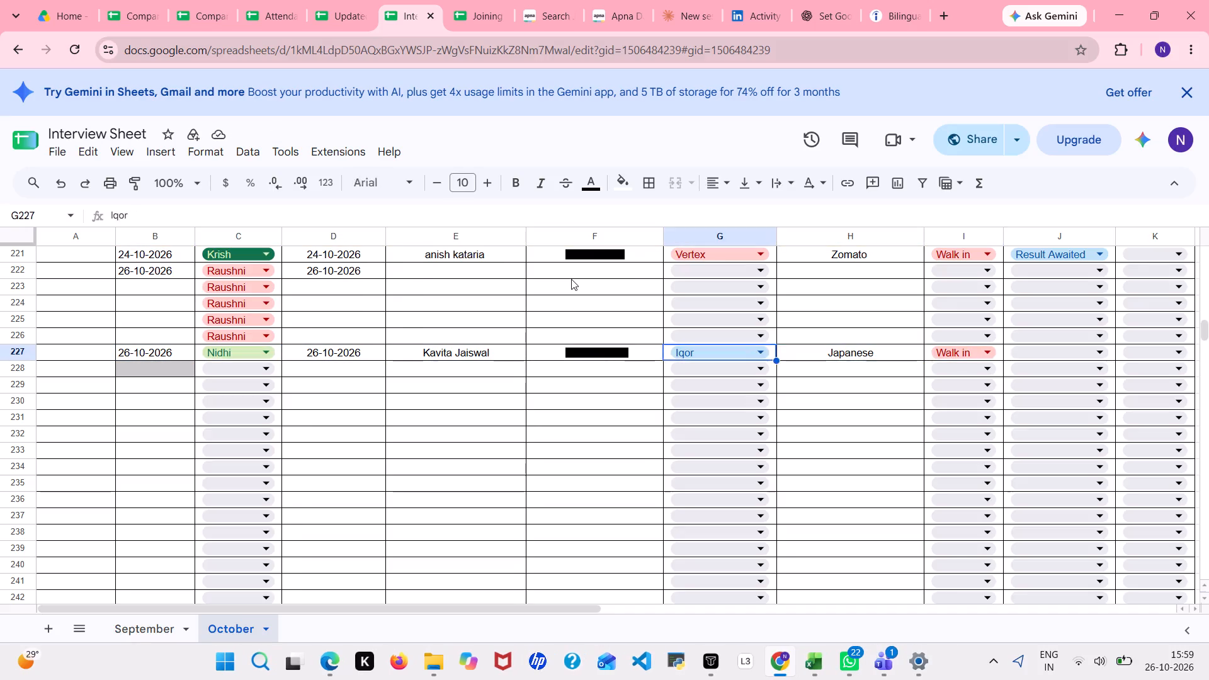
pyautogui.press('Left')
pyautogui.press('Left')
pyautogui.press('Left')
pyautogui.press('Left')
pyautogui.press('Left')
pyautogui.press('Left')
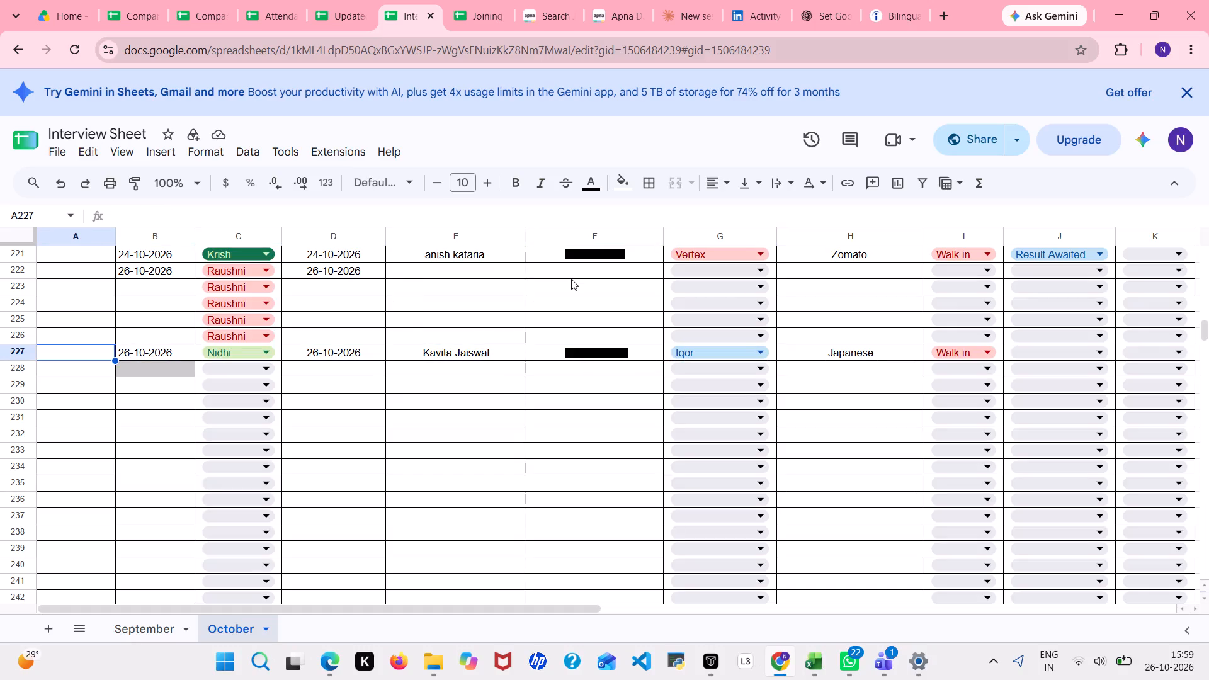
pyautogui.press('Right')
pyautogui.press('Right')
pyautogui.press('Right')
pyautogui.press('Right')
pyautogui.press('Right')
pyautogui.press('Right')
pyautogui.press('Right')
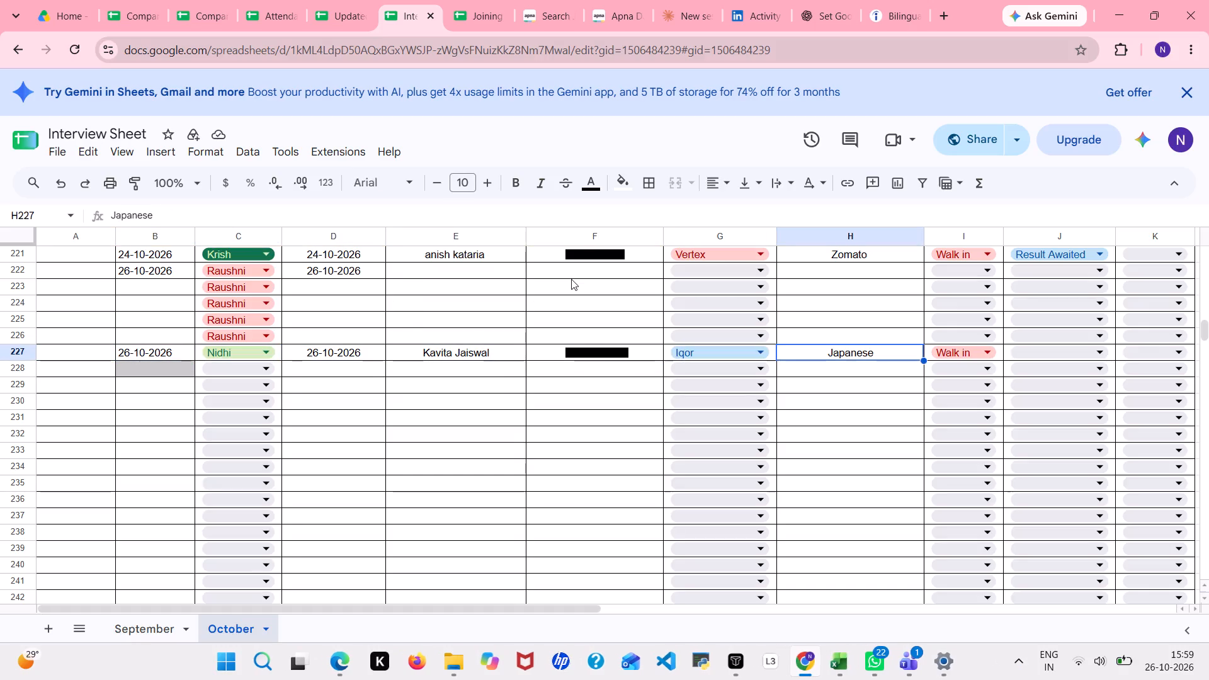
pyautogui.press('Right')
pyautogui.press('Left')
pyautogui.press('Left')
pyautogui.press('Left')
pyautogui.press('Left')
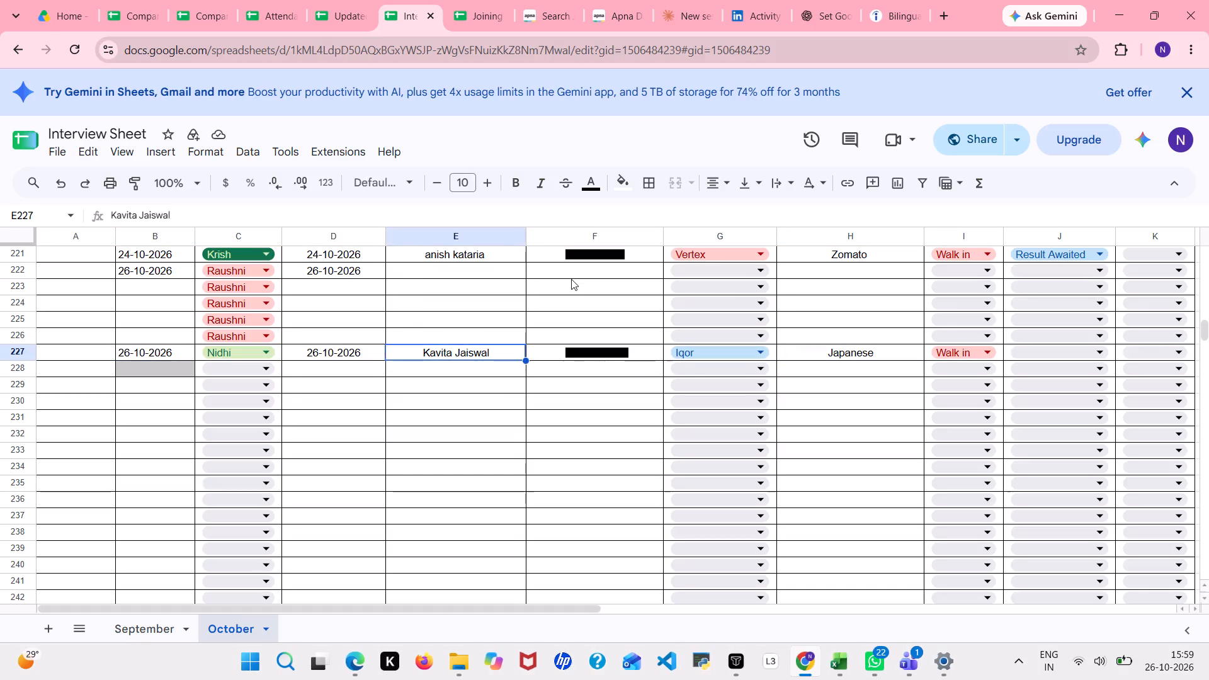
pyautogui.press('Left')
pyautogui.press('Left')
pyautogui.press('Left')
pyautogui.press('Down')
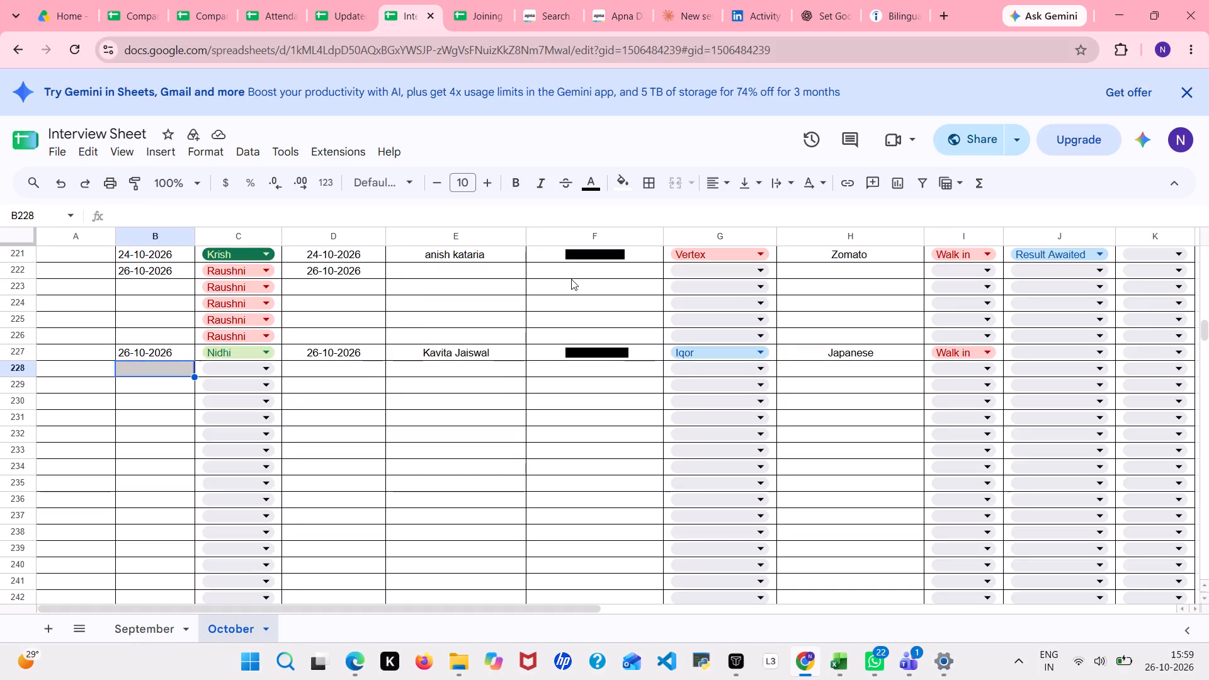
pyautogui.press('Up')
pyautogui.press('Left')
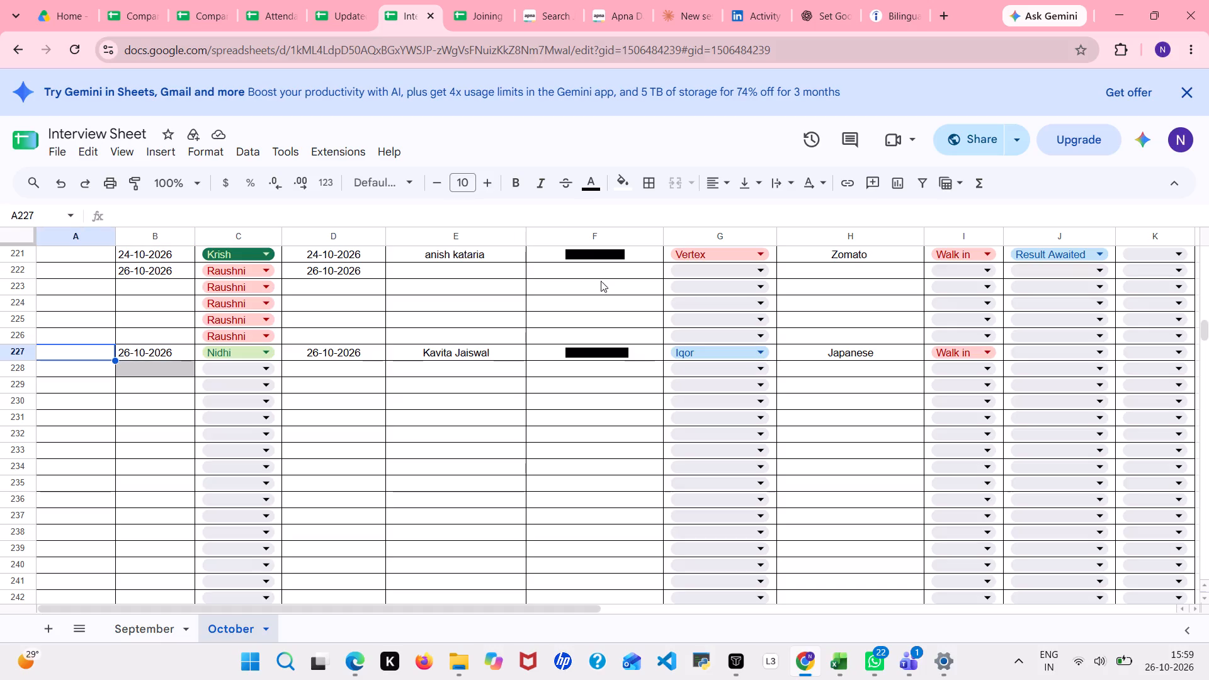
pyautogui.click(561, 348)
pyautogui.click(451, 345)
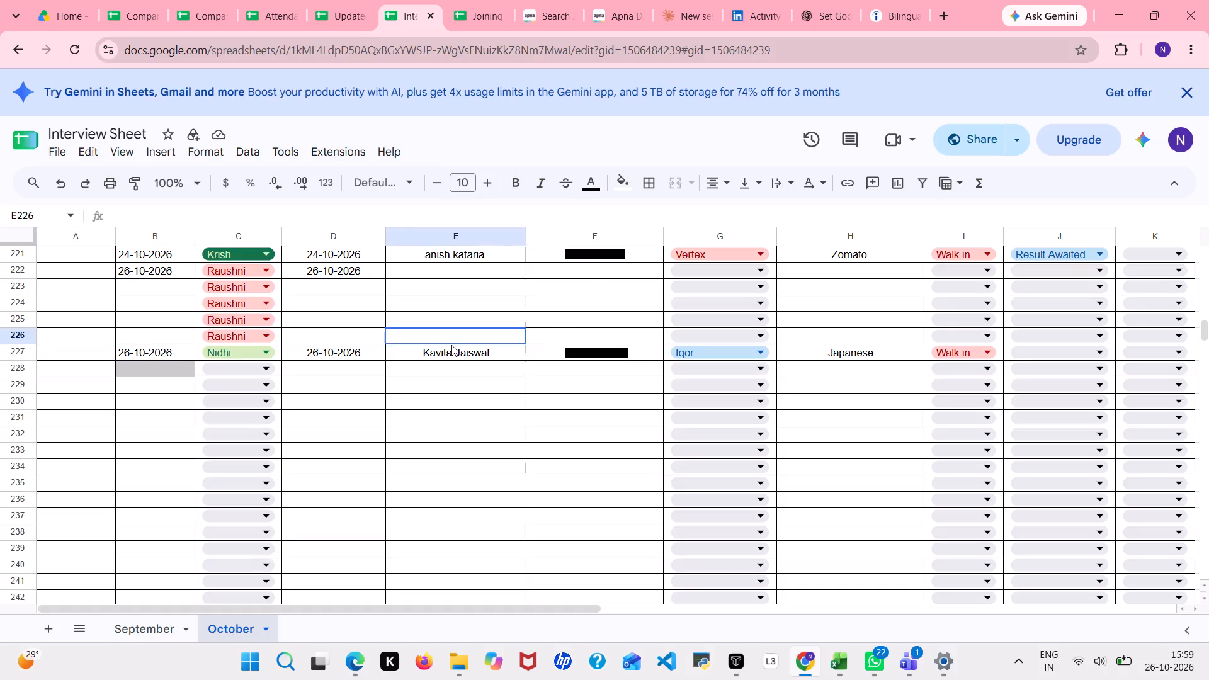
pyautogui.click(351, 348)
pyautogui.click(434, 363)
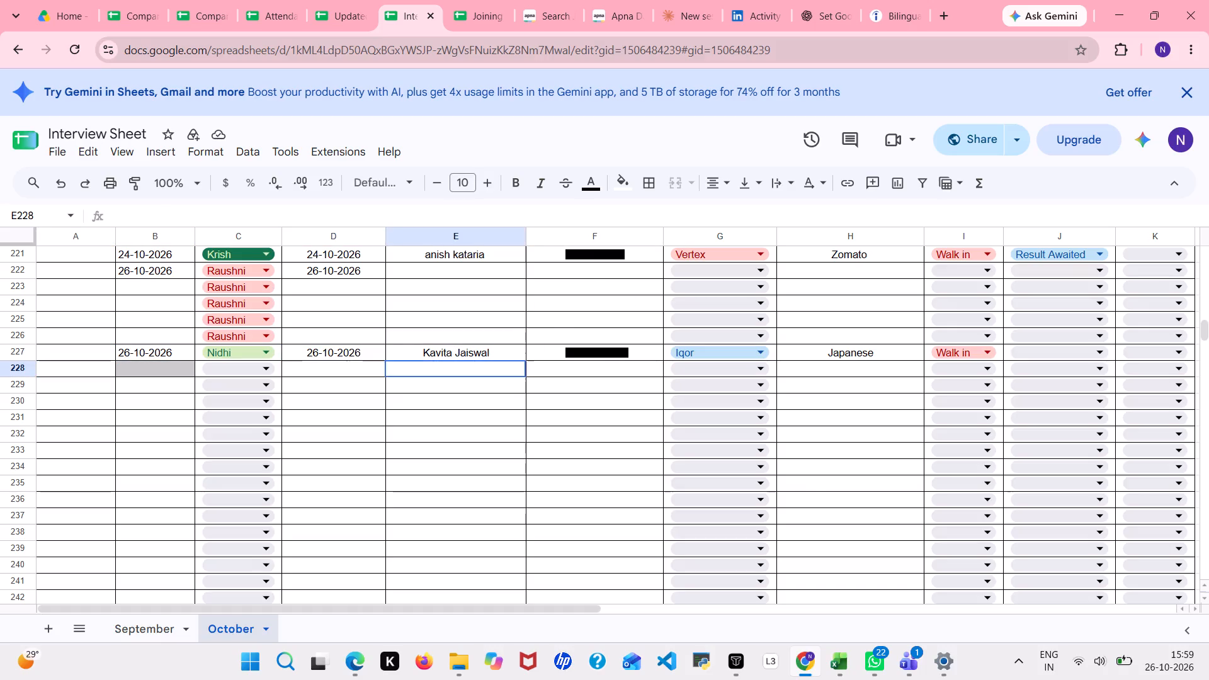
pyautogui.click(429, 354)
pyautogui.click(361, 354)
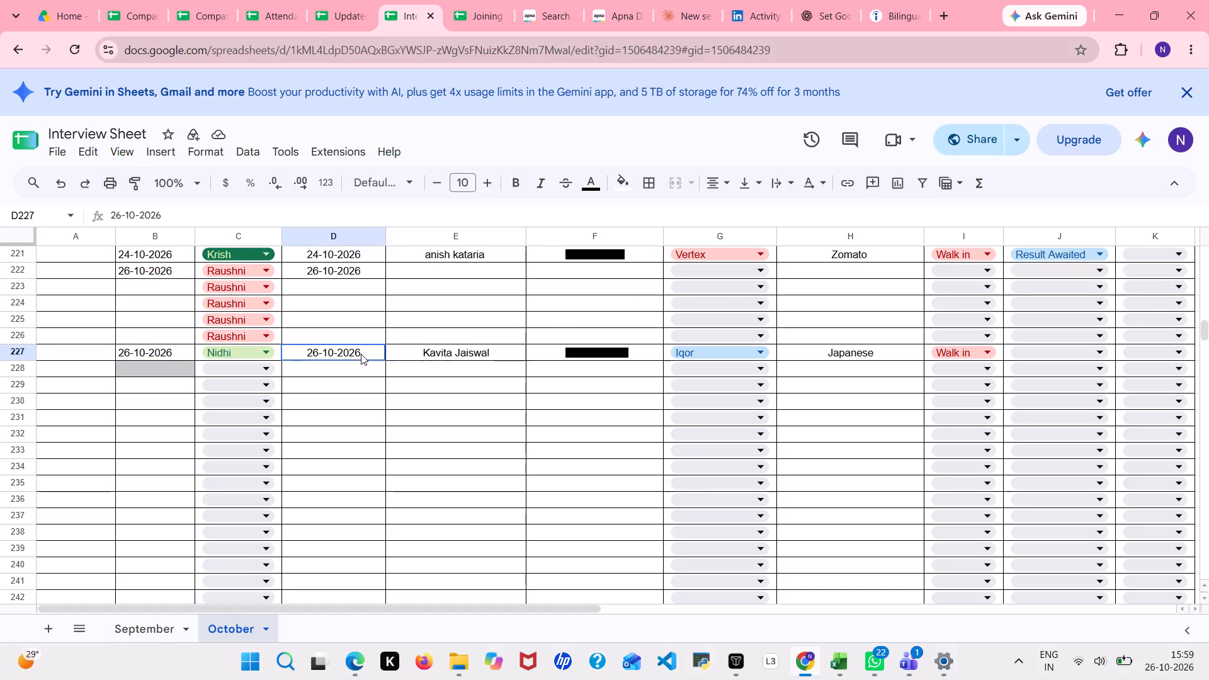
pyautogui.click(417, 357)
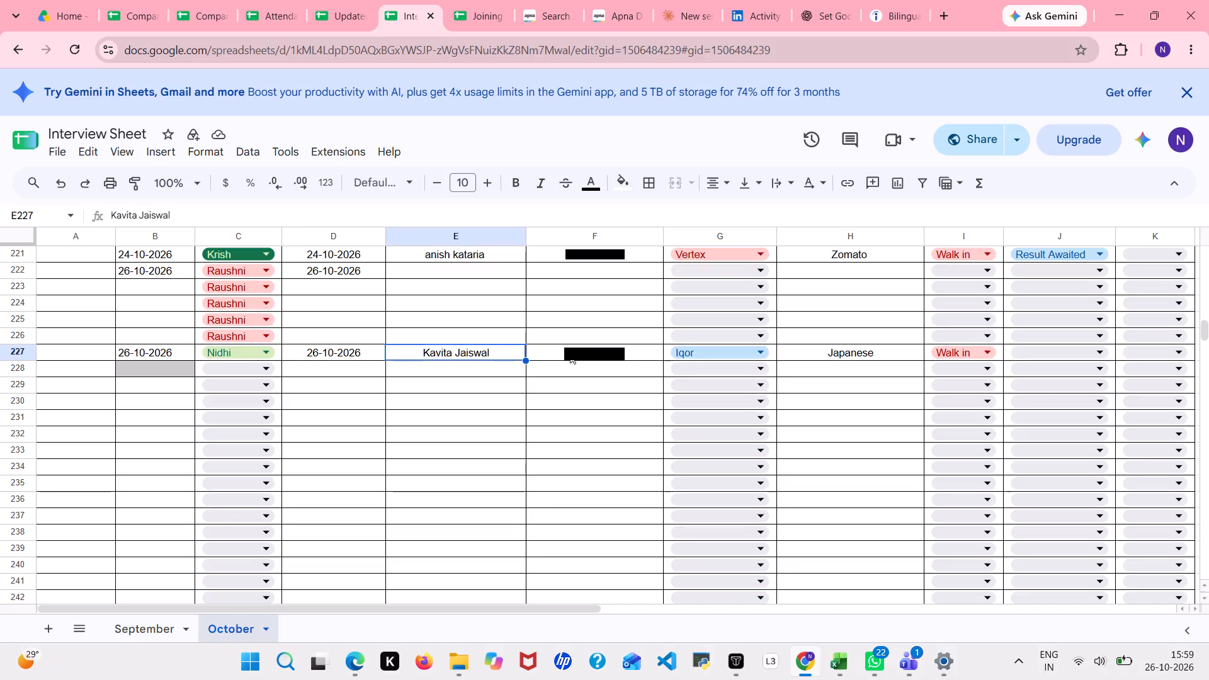
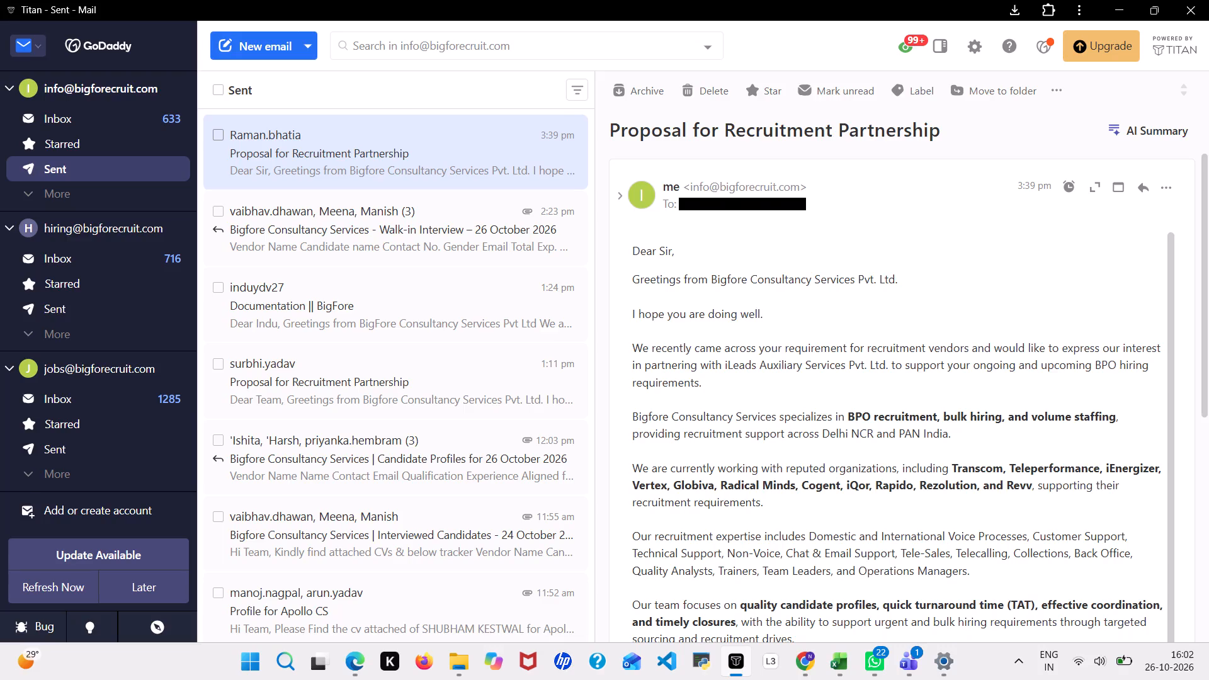
# Read the opening paragraphs of the sent "Proposal for Recruitment Partnership" email, from the greeting to the BPO hiring requirements.
pyautogui.moveTo(698, 385); pyautogui.dragTo(630, 241)
pyautogui.click(630, 241)
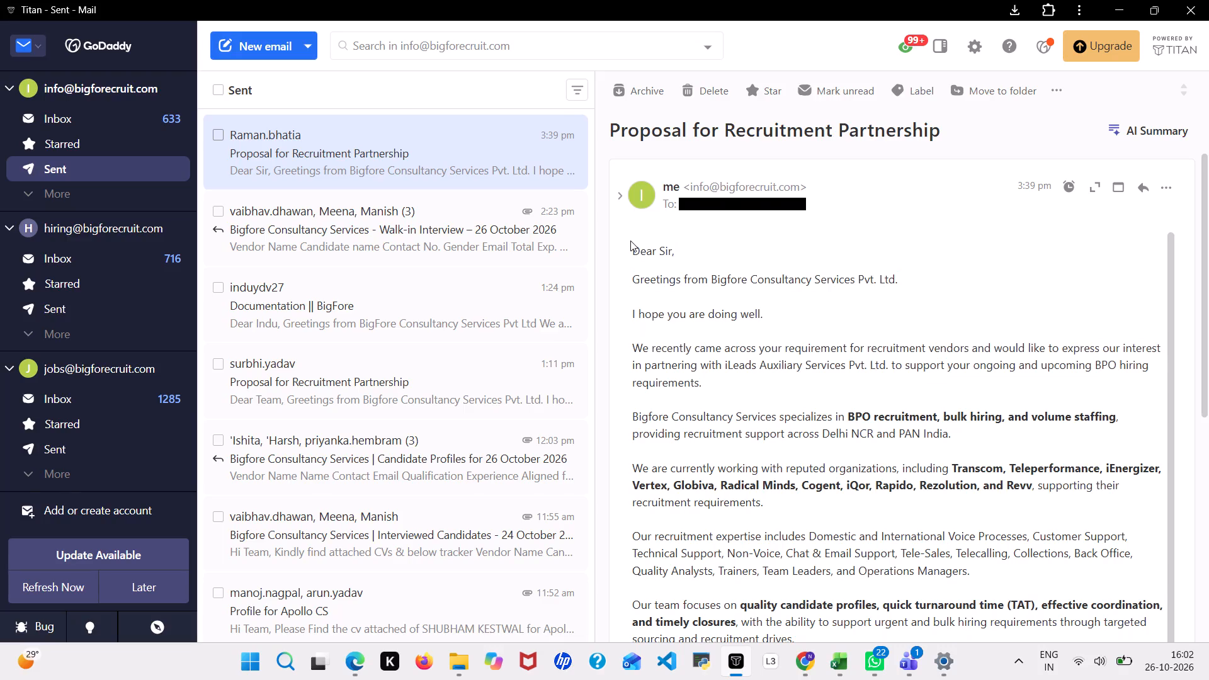
pyautogui.moveTo(635, 249); pyautogui.dragTo(702, 388)
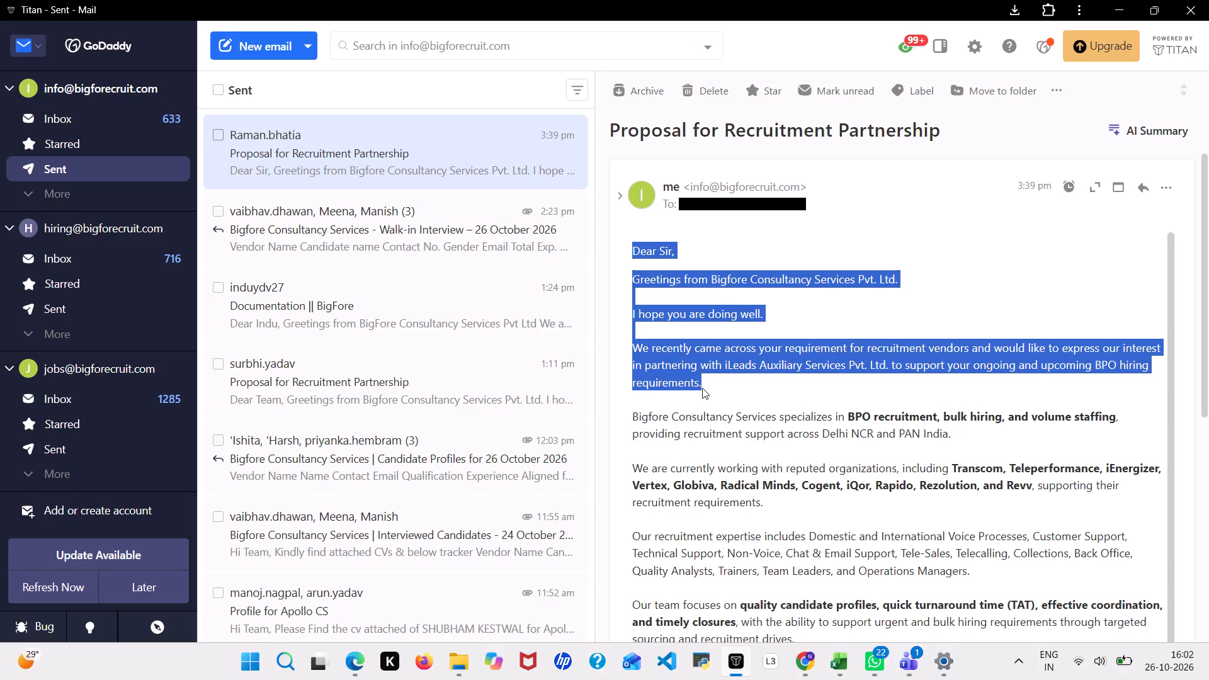
pyautogui.click(702, 388)
pyautogui.scroll(-1, 951, 441)
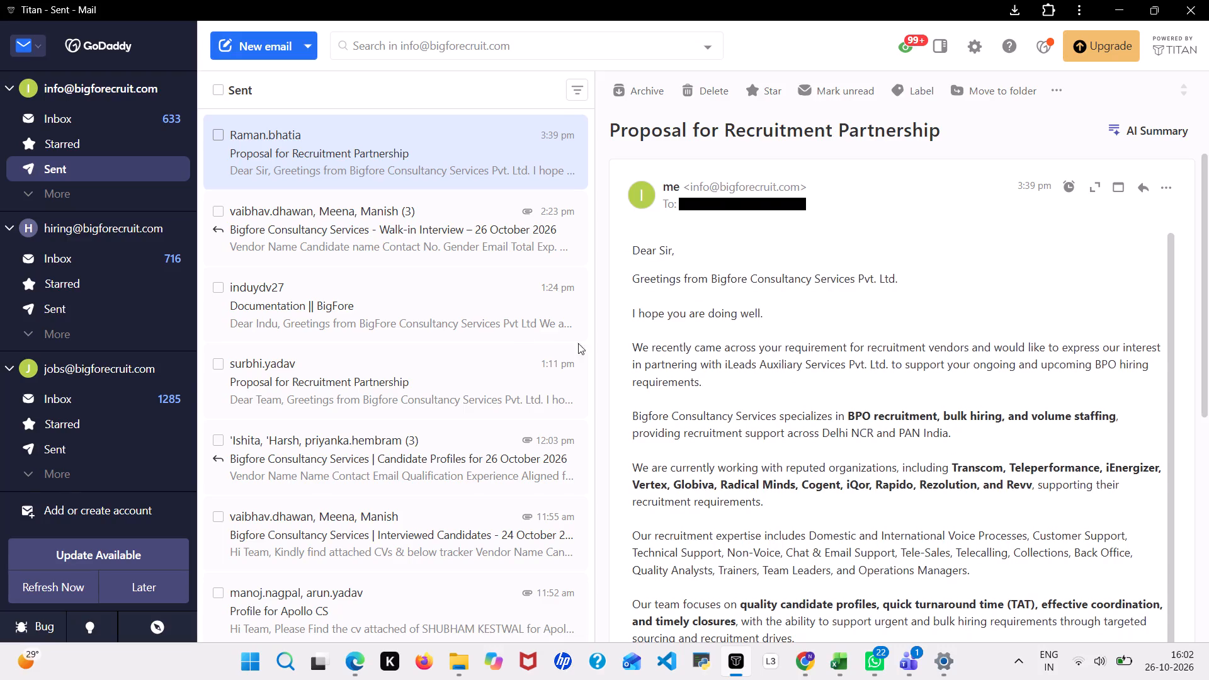
# Switch to Chrome and review the Iqor Japanese interview entry in row 227 of the Interview Sheet's October sheet.
pyautogui.click(809, 661)
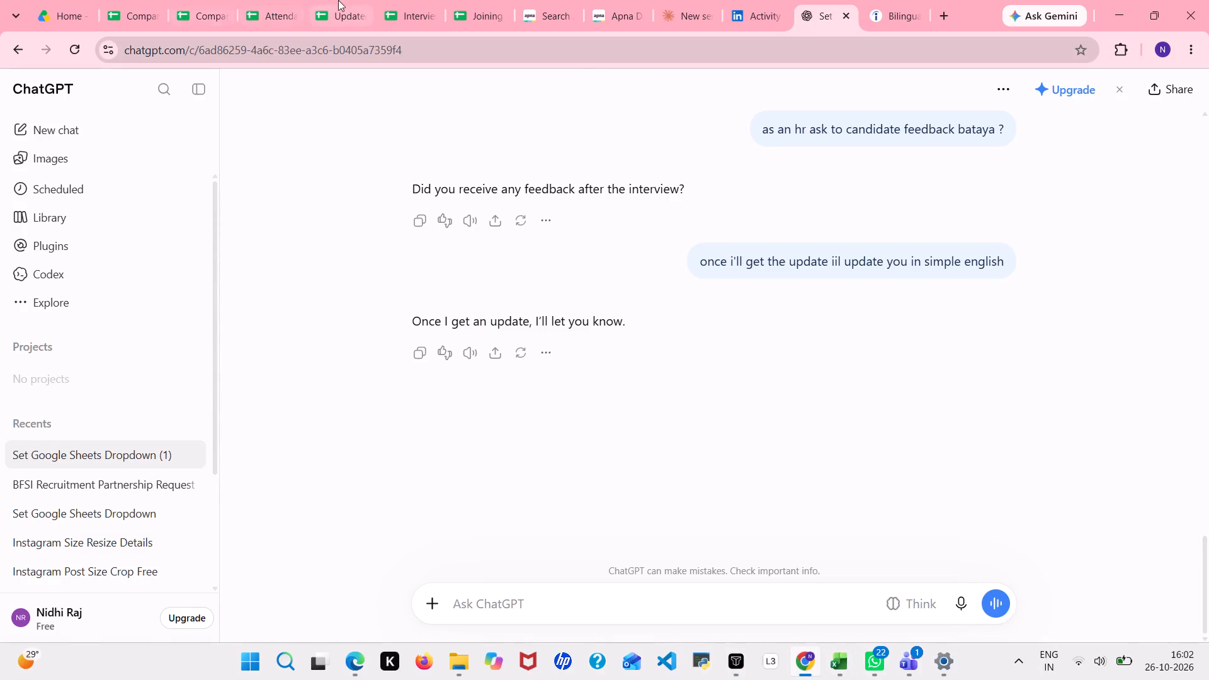
pyautogui.click(421, 0)
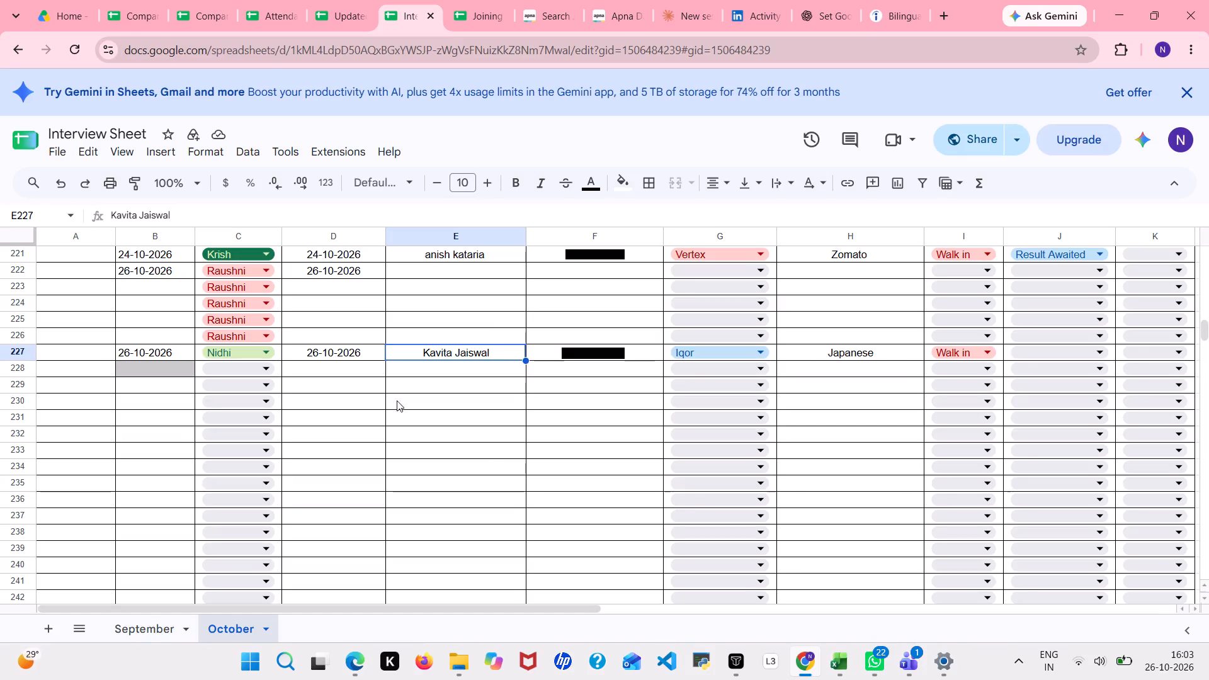
pyautogui.click(349, 352)
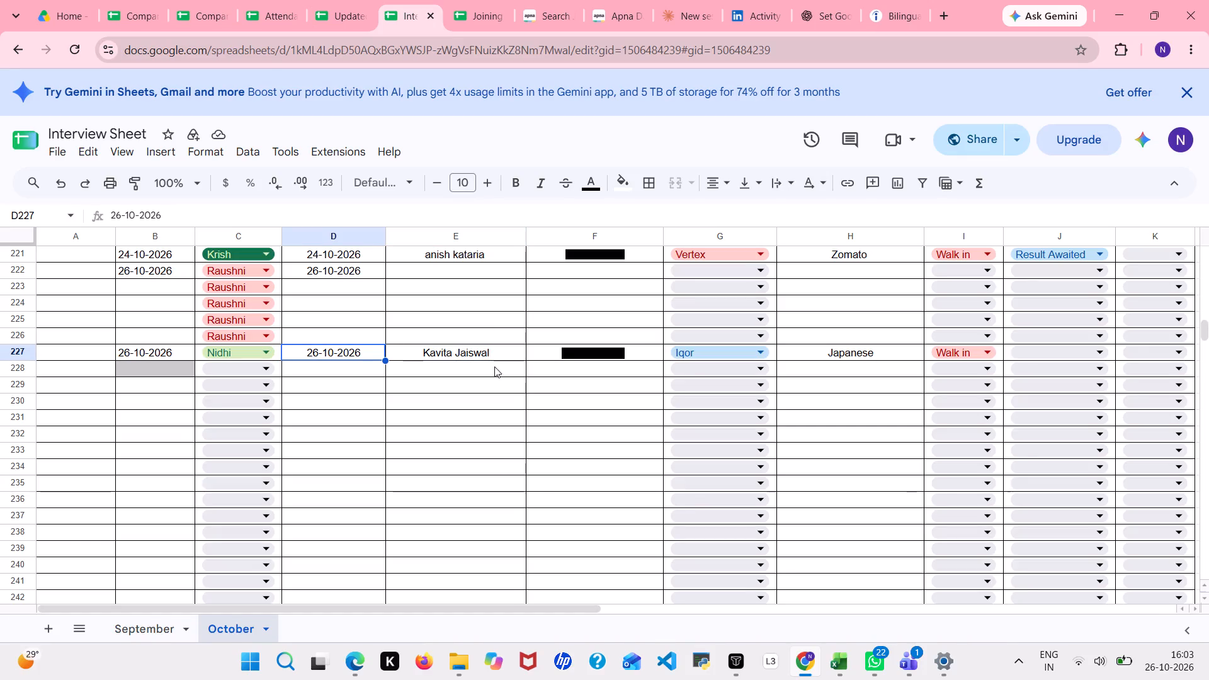
pyautogui.click(563, 353)
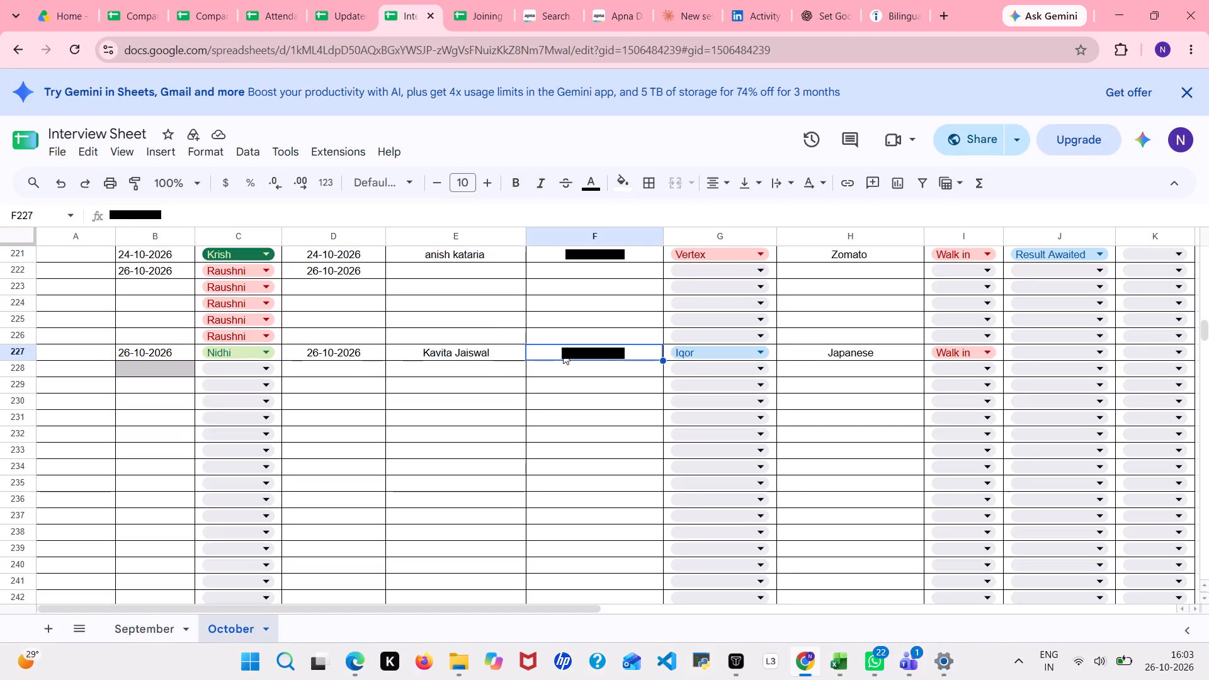
pyautogui.press('Left')
pyautogui.press('Left')
pyautogui.press('Left')
pyautogui.press('Left')
pyautogui.press('Left')
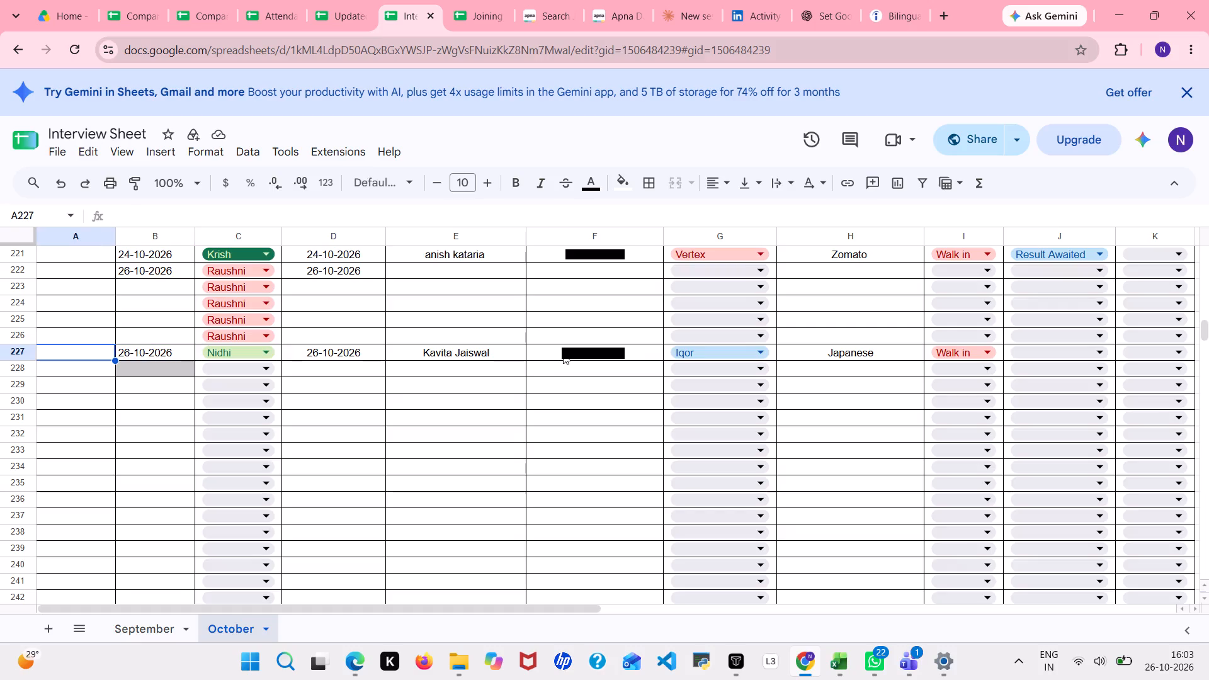
pyautogui.press('Right')
pyautogui.press('Right')
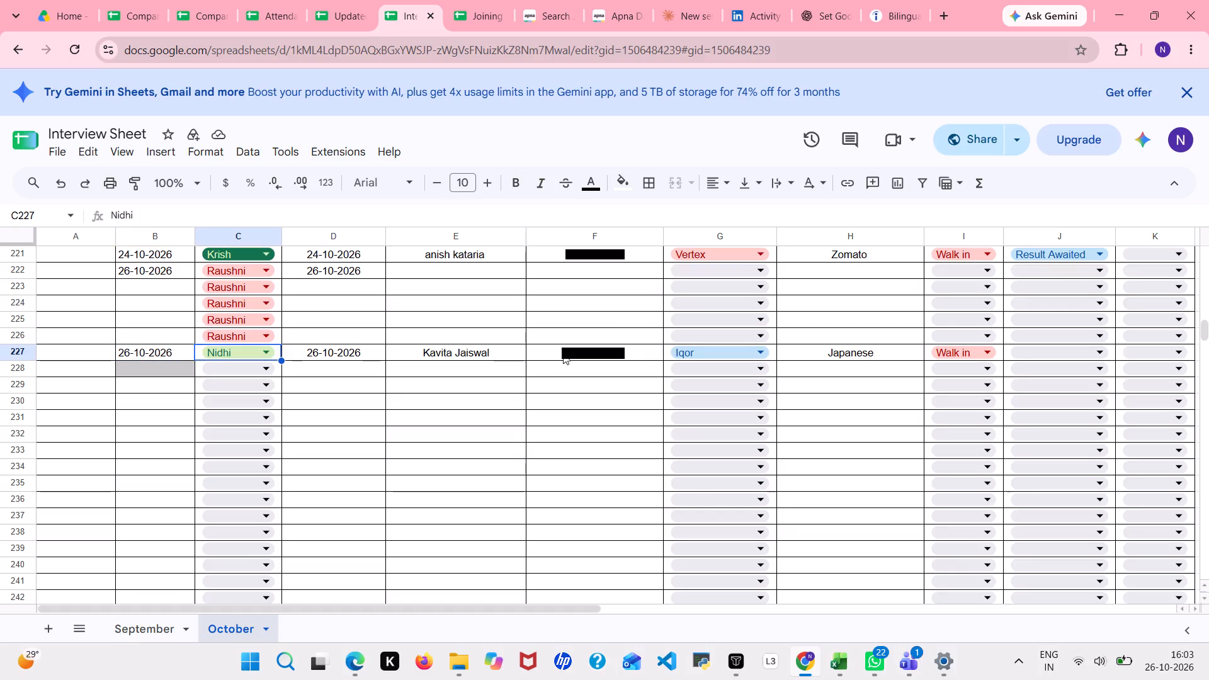
# Examine the 26-10-2026 interview entries in rows 222 to 227, checking the process column, recruiter and date cells.
pyautogui.scroll(1, 594, 312)
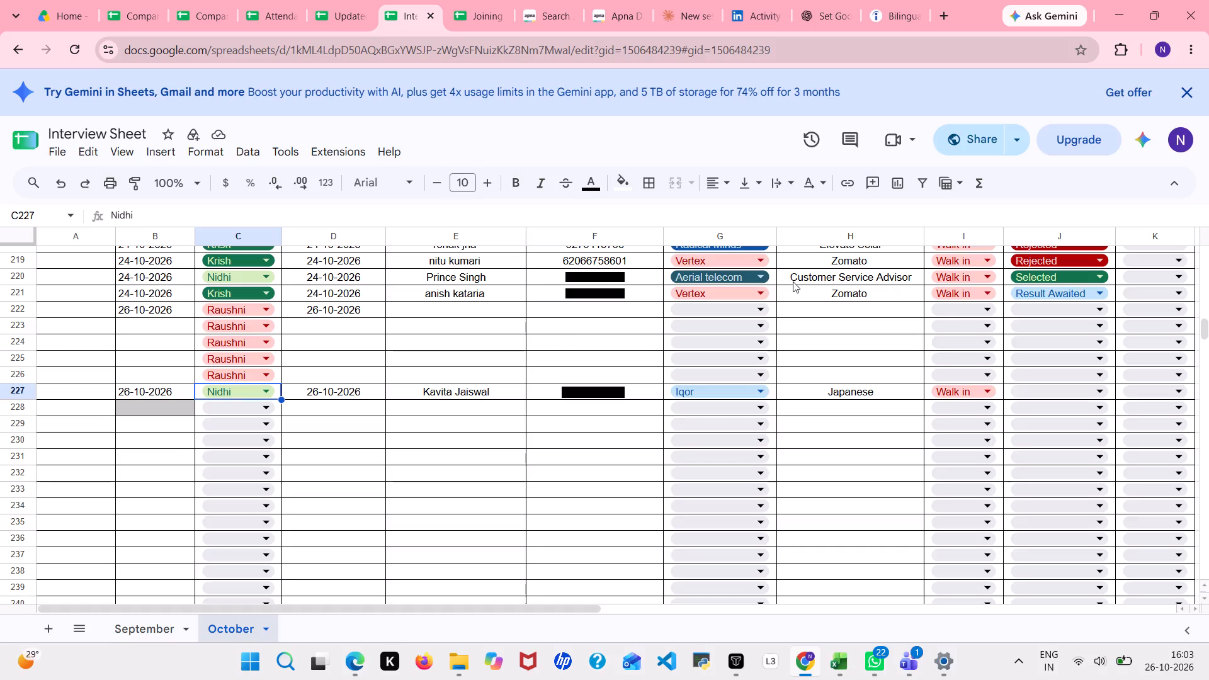
pyautogui.click(915, 387)
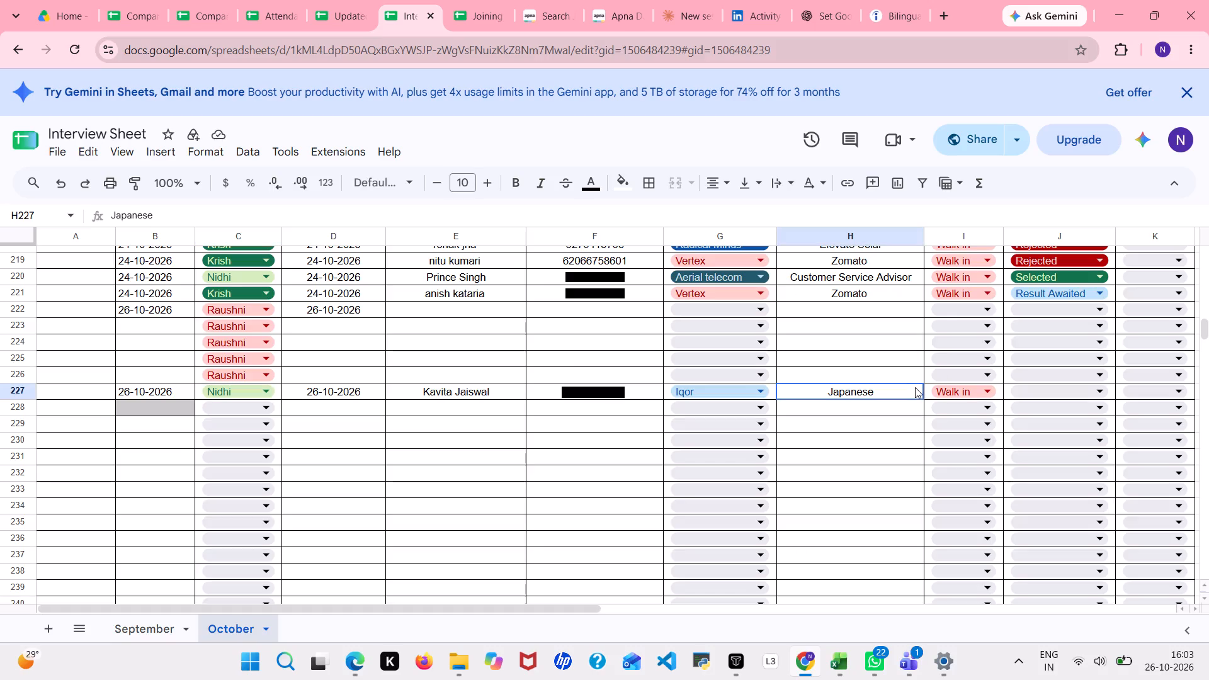
pyautogui.press('Up')
pyautogui.press('Up')
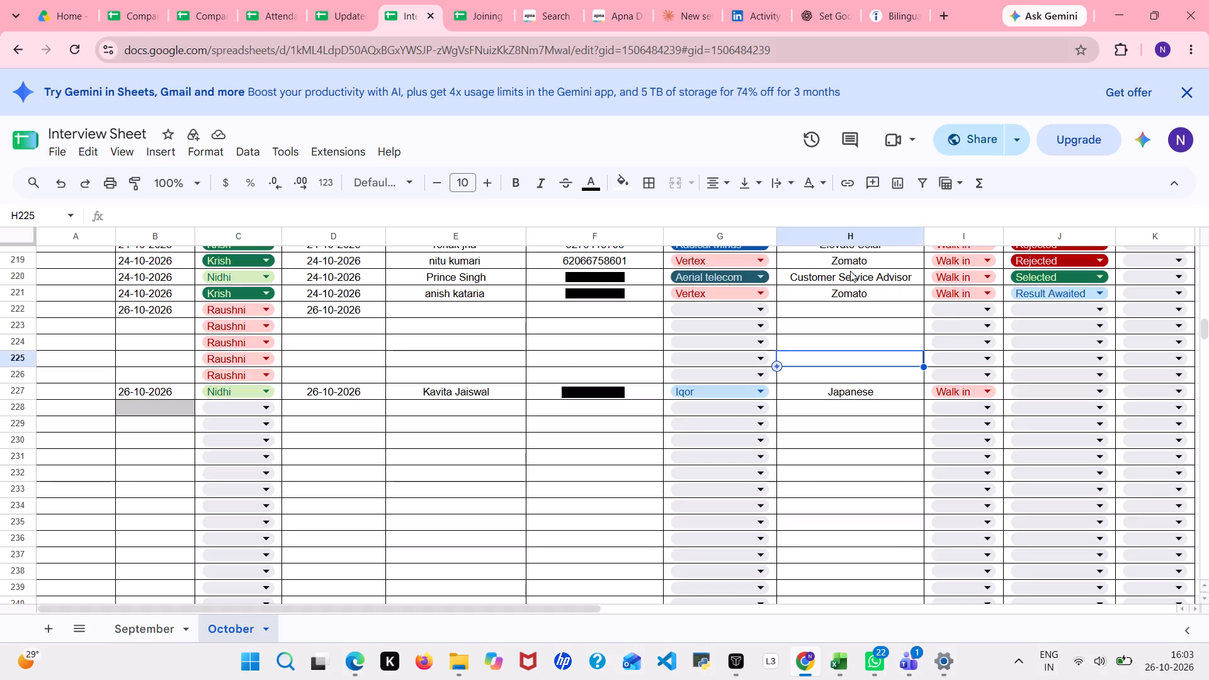
pyautogui.press('Up')
pyautogui.press('Up')
pyautogui.press('Up')
pyautogui.press('Down')
pyautogui.press('Down')
pyautogui.press('Down')
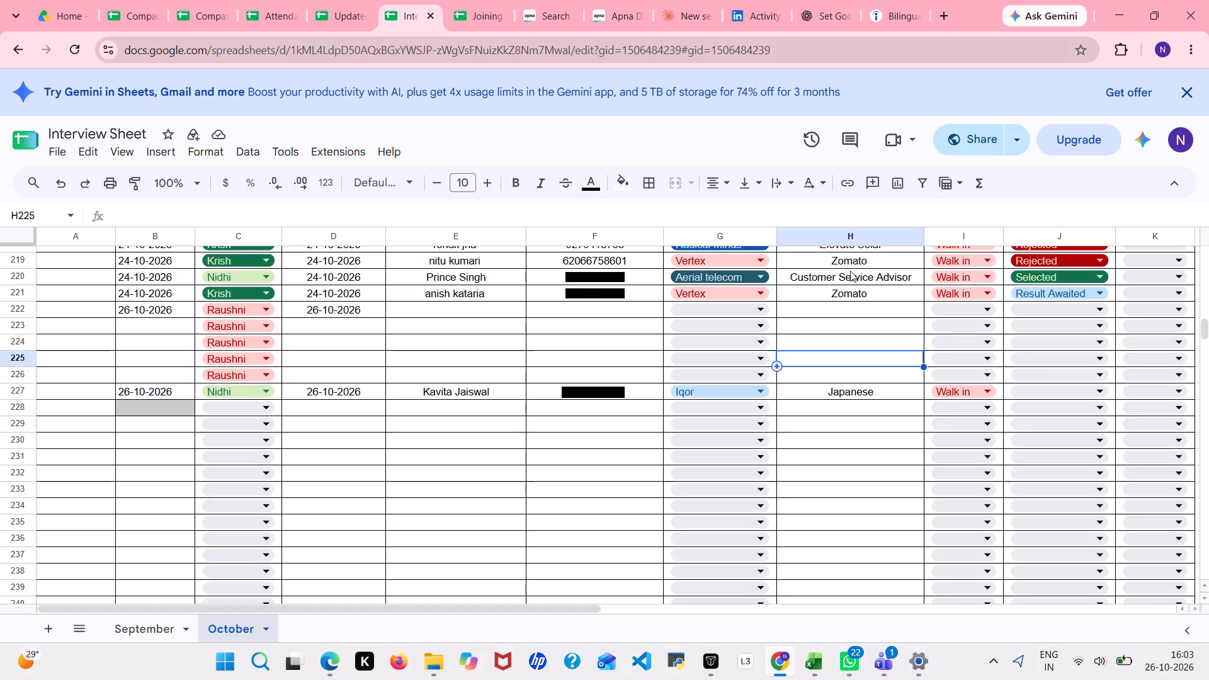
pyautogui.press('Down')
pyautogui.press('Down')
pyautogui.press('Left')
pyautogui.press('Left')
pyautogui.press('Left')
pyautogui.press('Left')
pyautogui.press('Left')
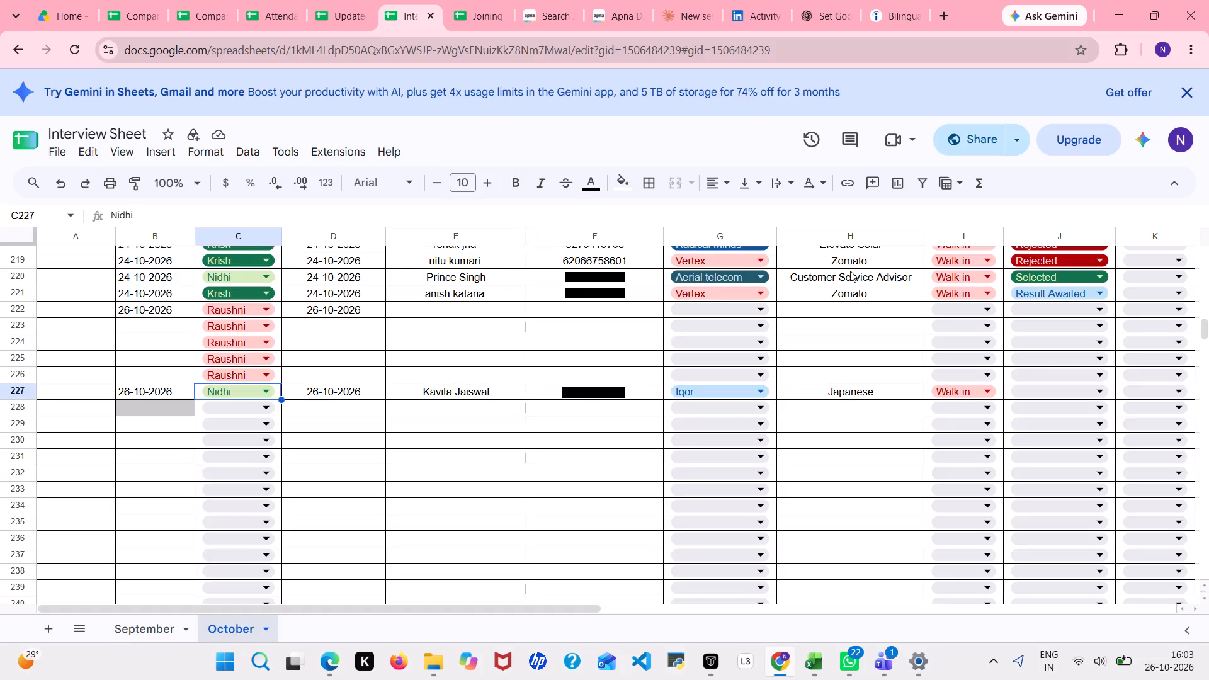
pyautogui.press('Left')
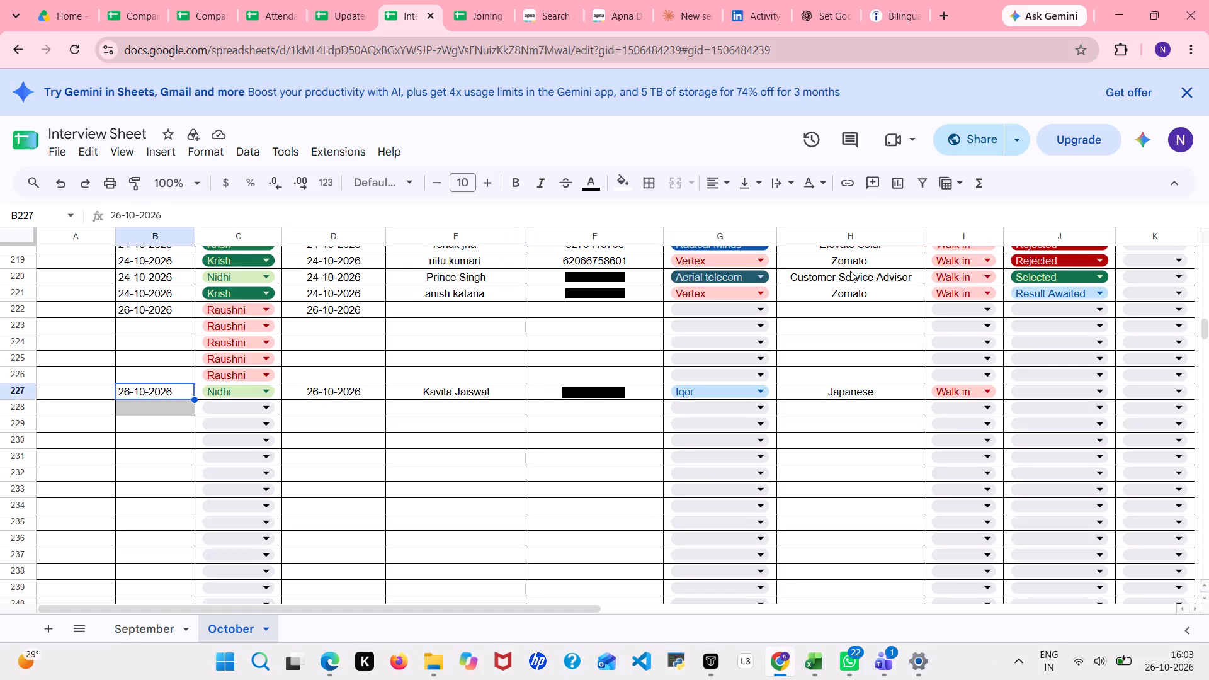
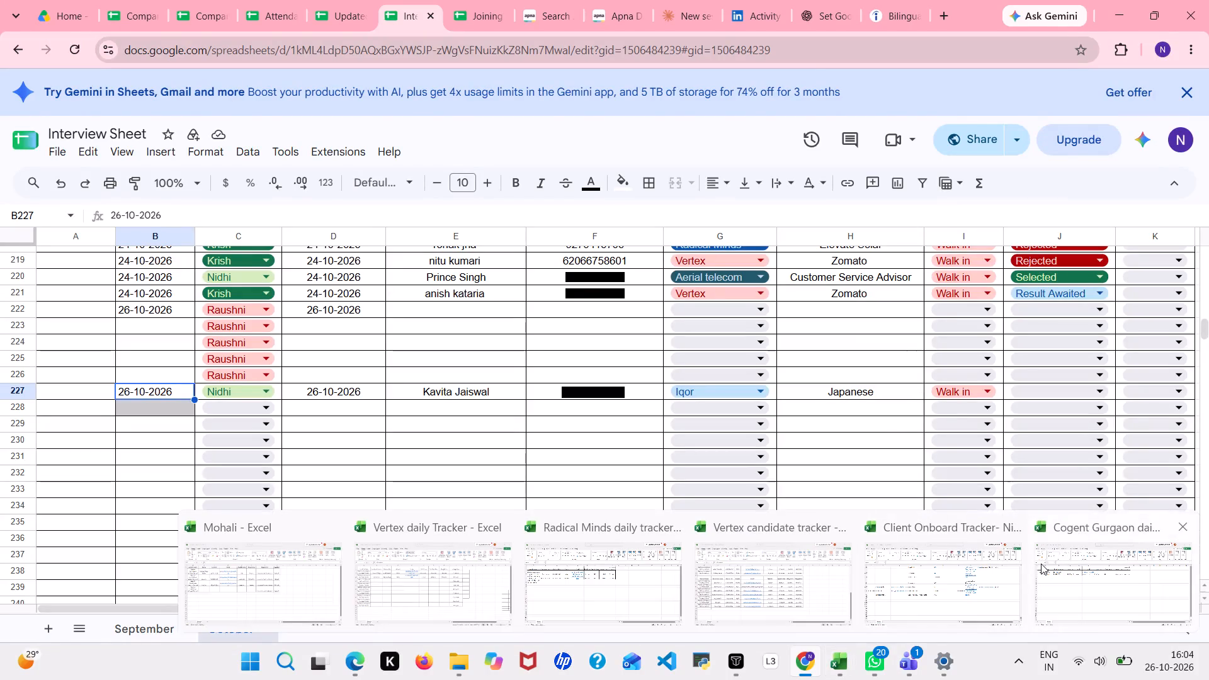
# Switch to Excel's Cogent Gurgaon daily Tracker and rewrite the candidate name in cell B2 in title case instead of all capitals.
pyautogui.click(1041, 564)
pyautogui.click(683, 460)
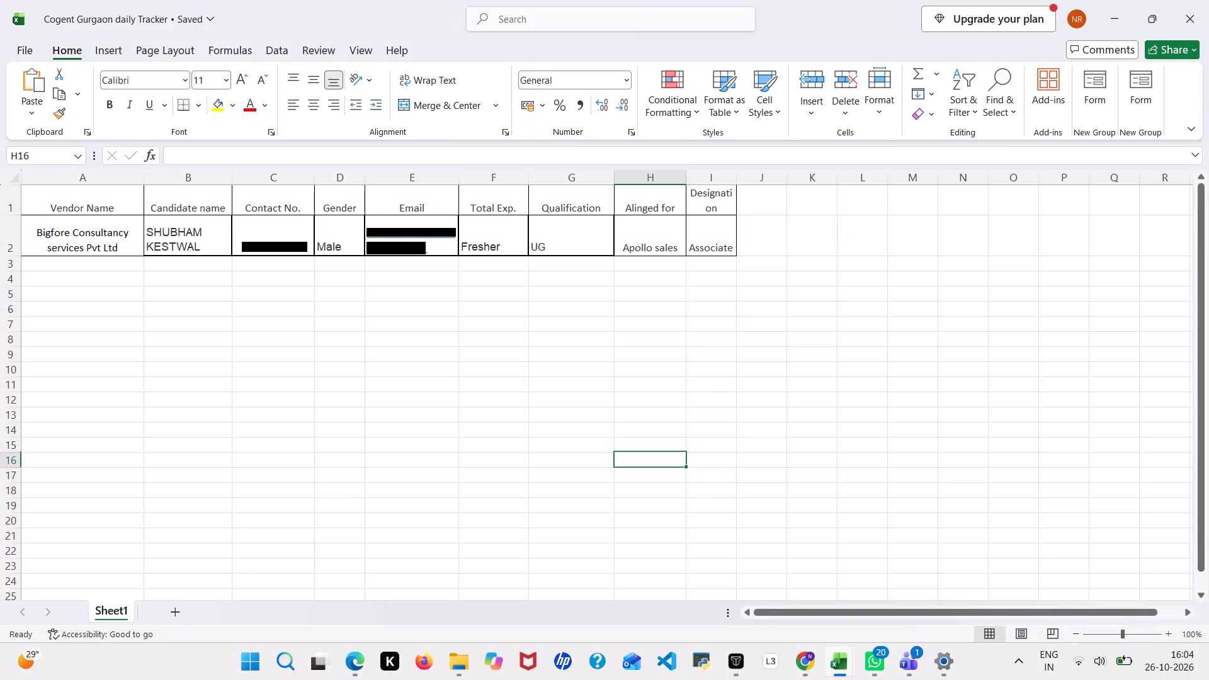
pyautogui.doubleClick(200, 248)
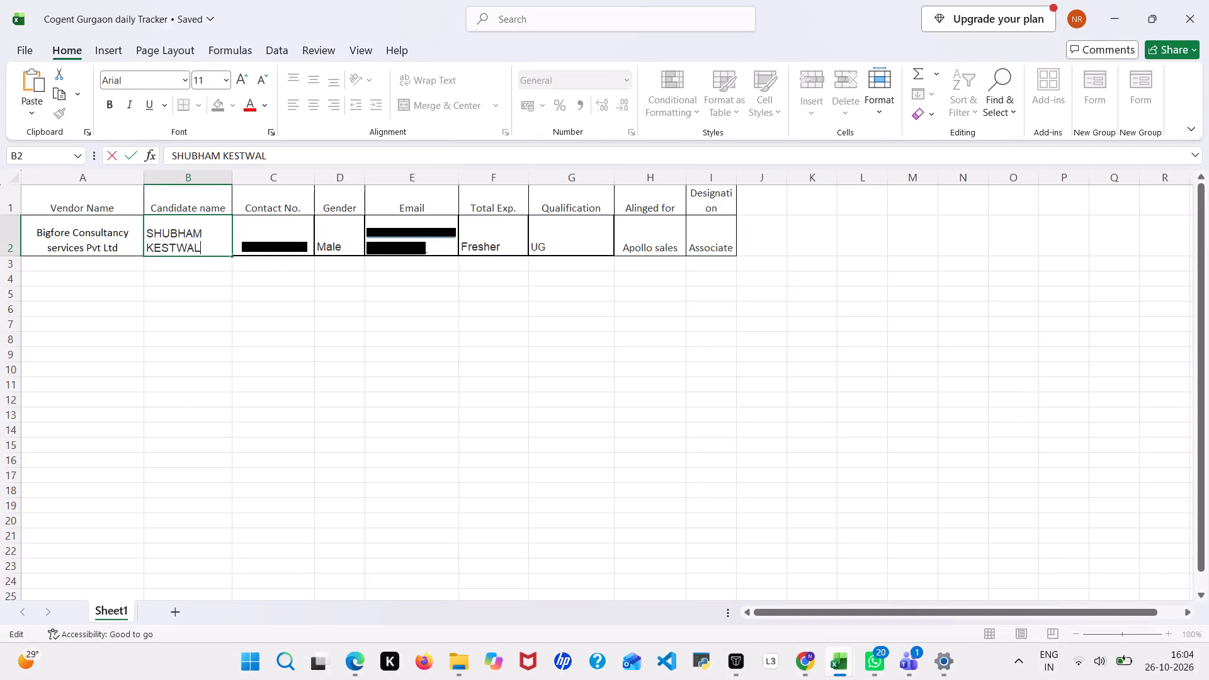
pyautogui.click(154, 234)
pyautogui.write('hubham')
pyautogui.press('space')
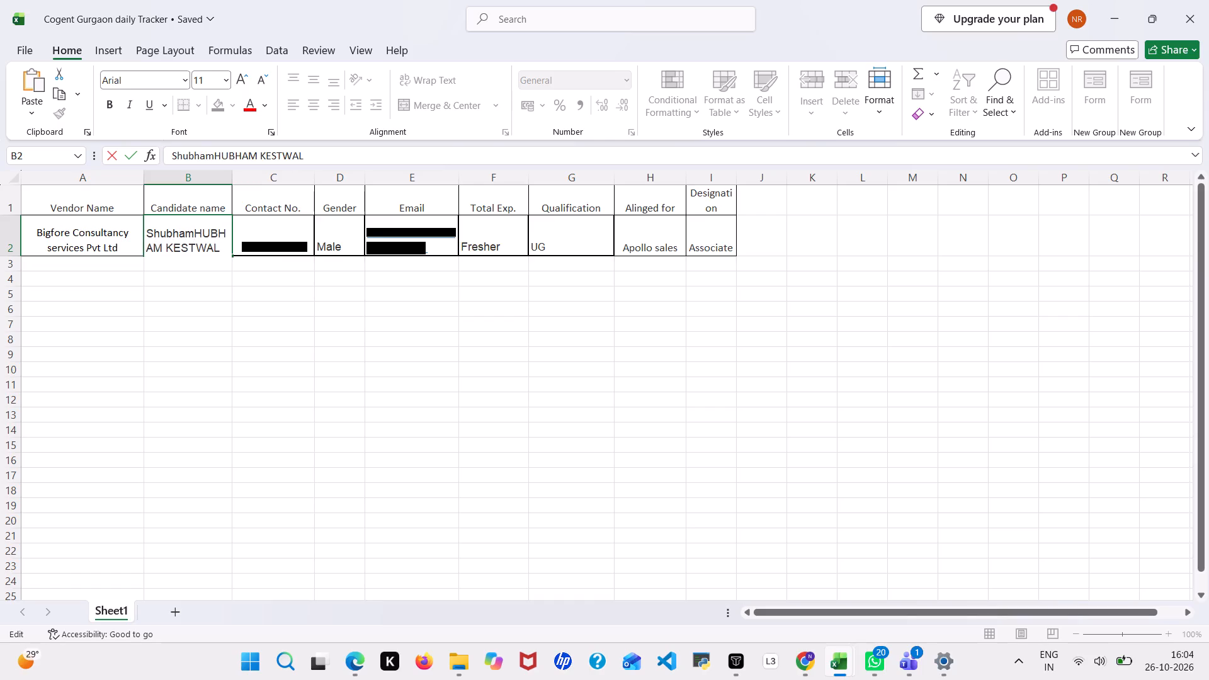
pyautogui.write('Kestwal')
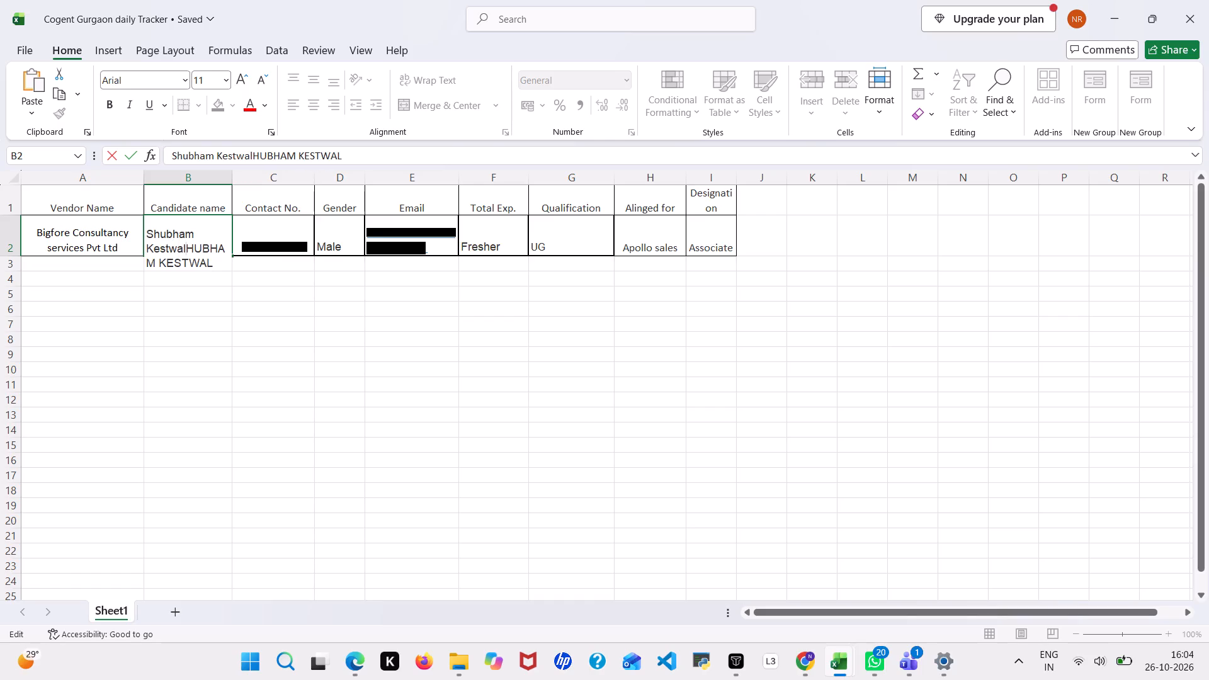
pyautogui.moveTo(213, 261); pyautogui.dragTo(188, 251)
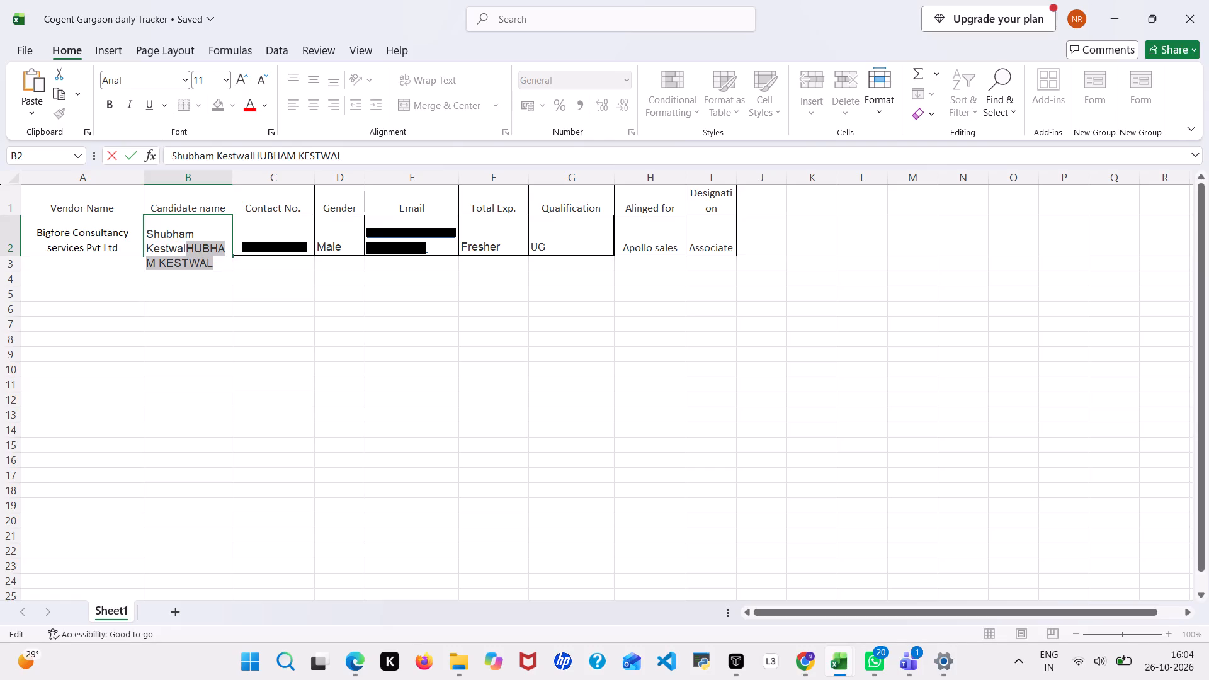
pyautogui.press('Delete')
pyautogui.click(332, 321)
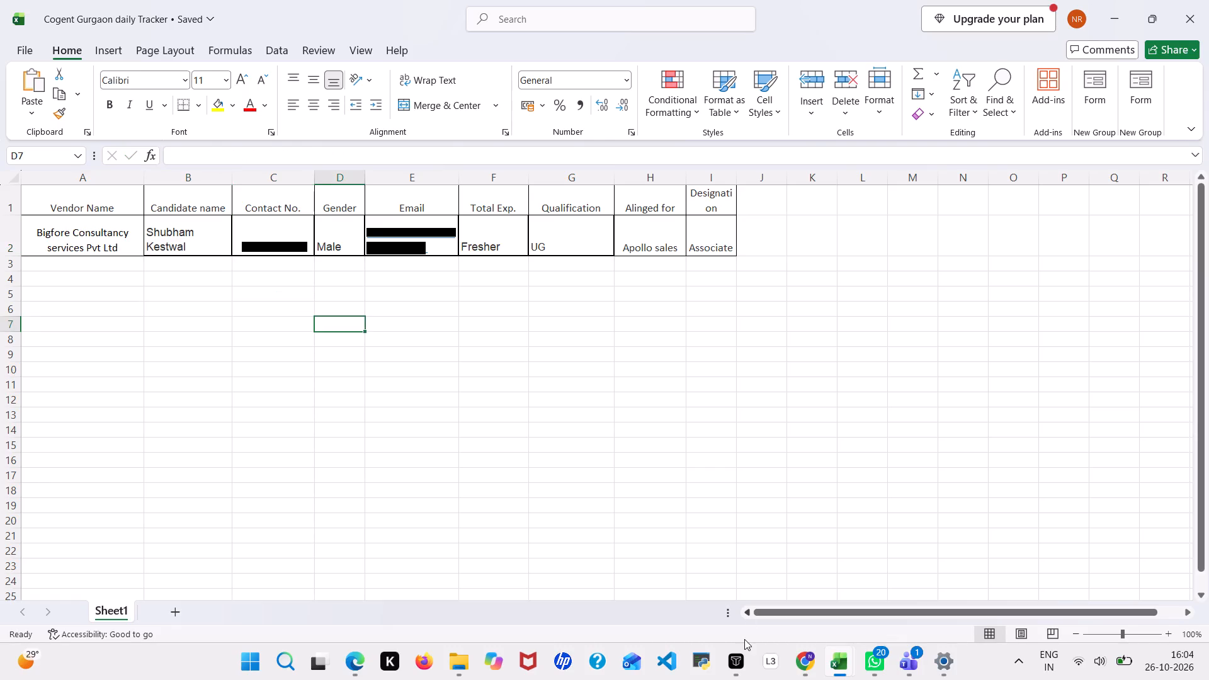
# Switch to Chrome's apnaHire results for International Voice Process Agent and examine the candidates' experience, location, skills and languages.
pyautogui.click(732, 662)
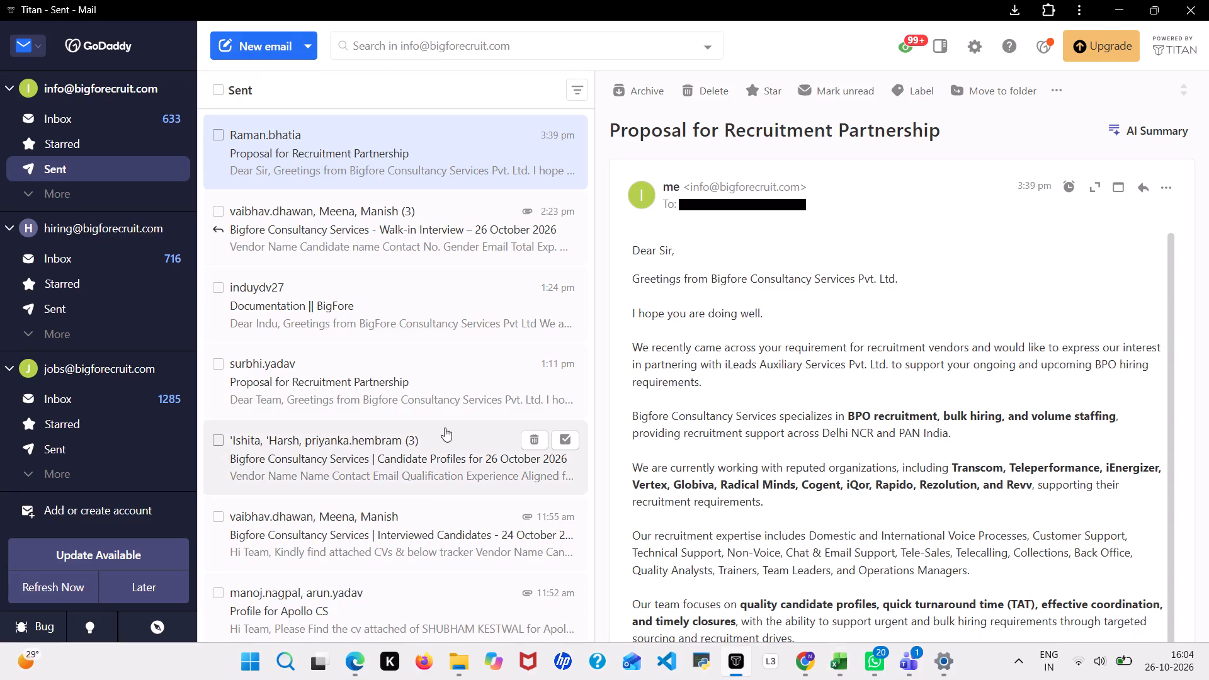
pyautogui.click(808, 677)
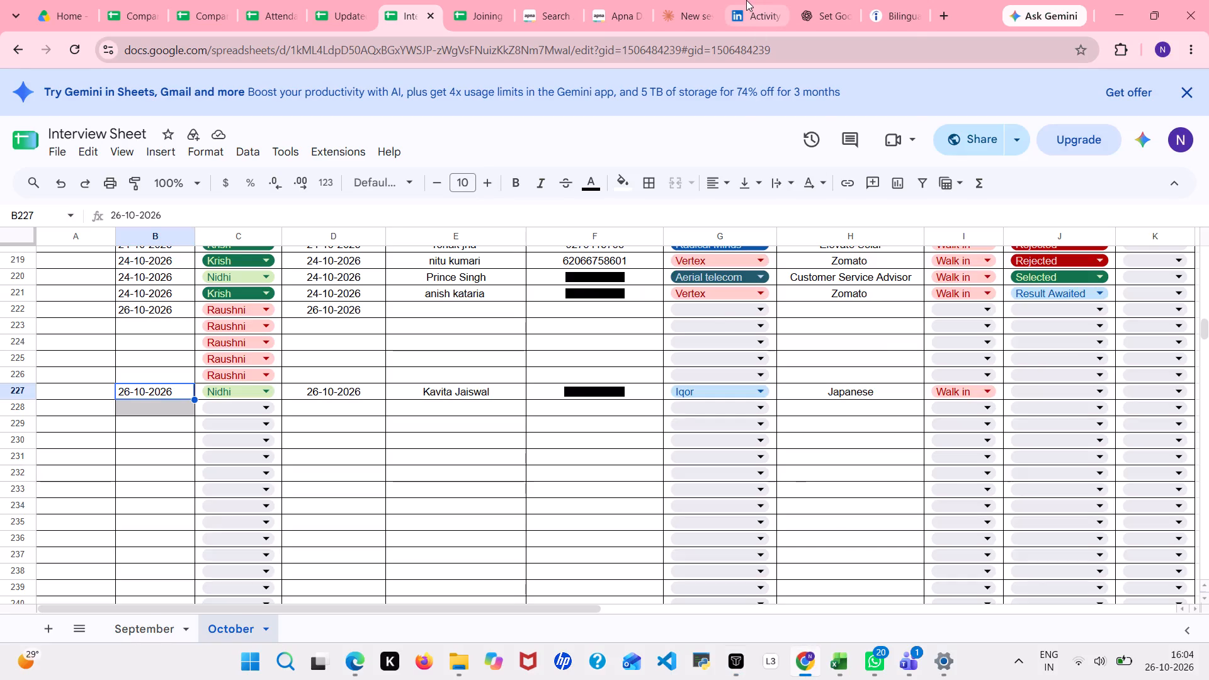
pyautogui.click(604, 6)
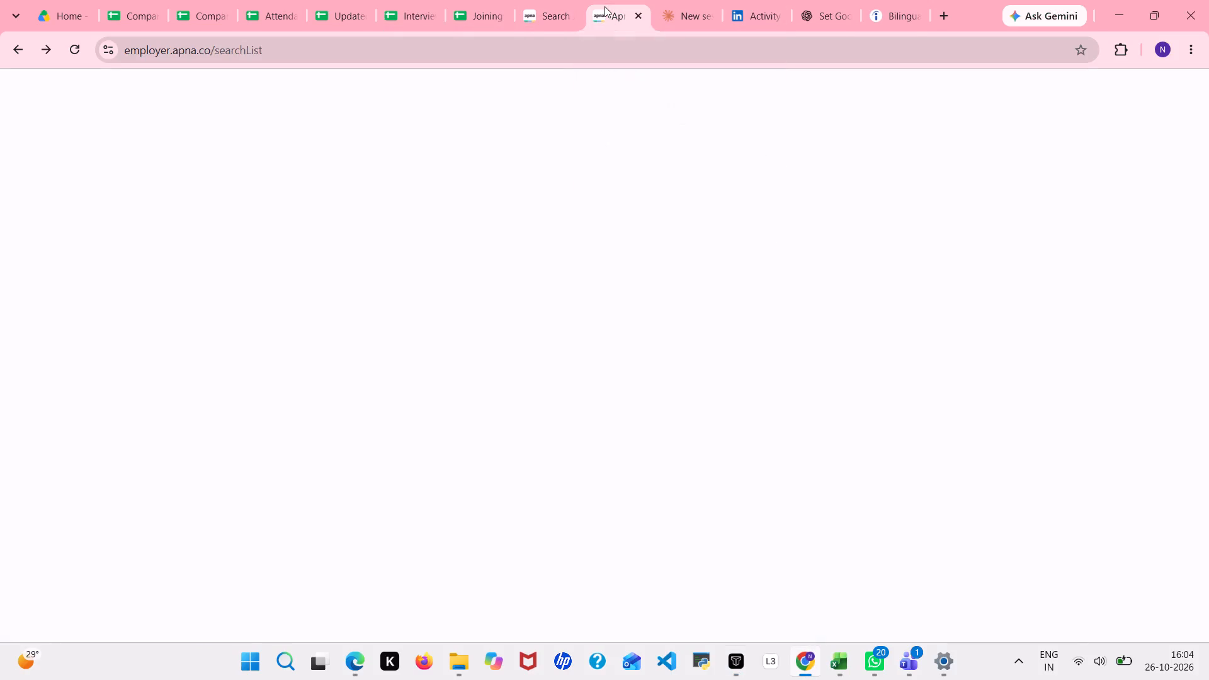
pyautogui.scroll(-1, 719, 472)
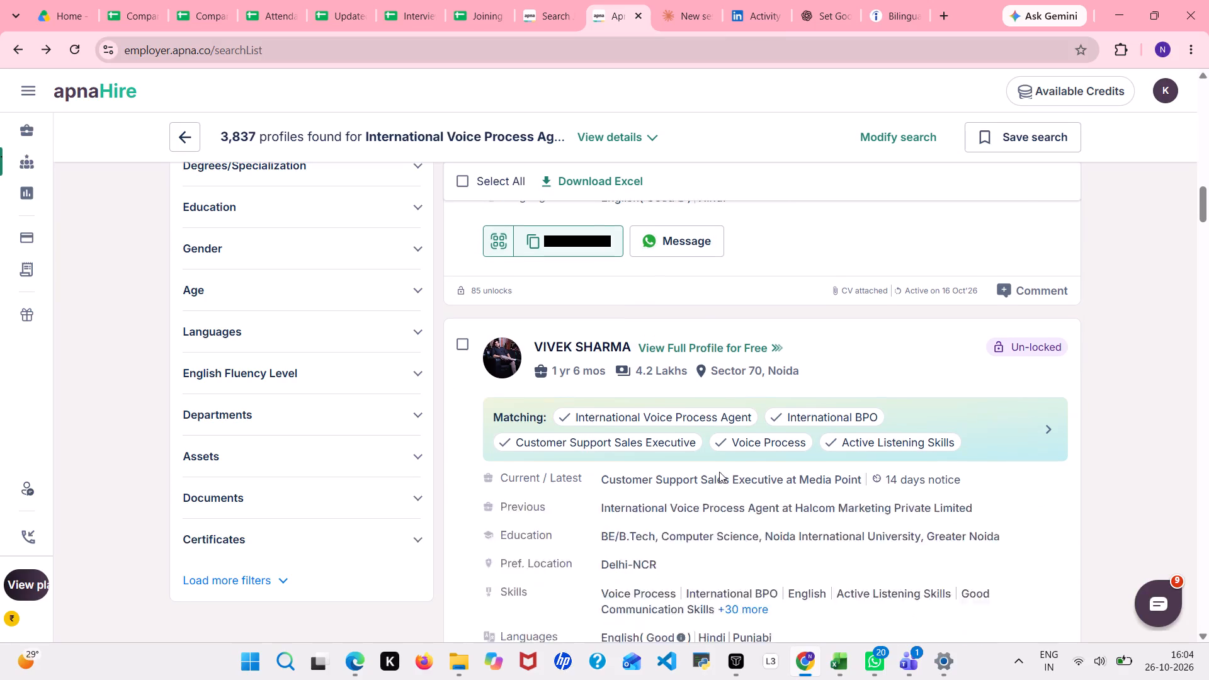
pyautogui.scroll(-7, 719, 472)
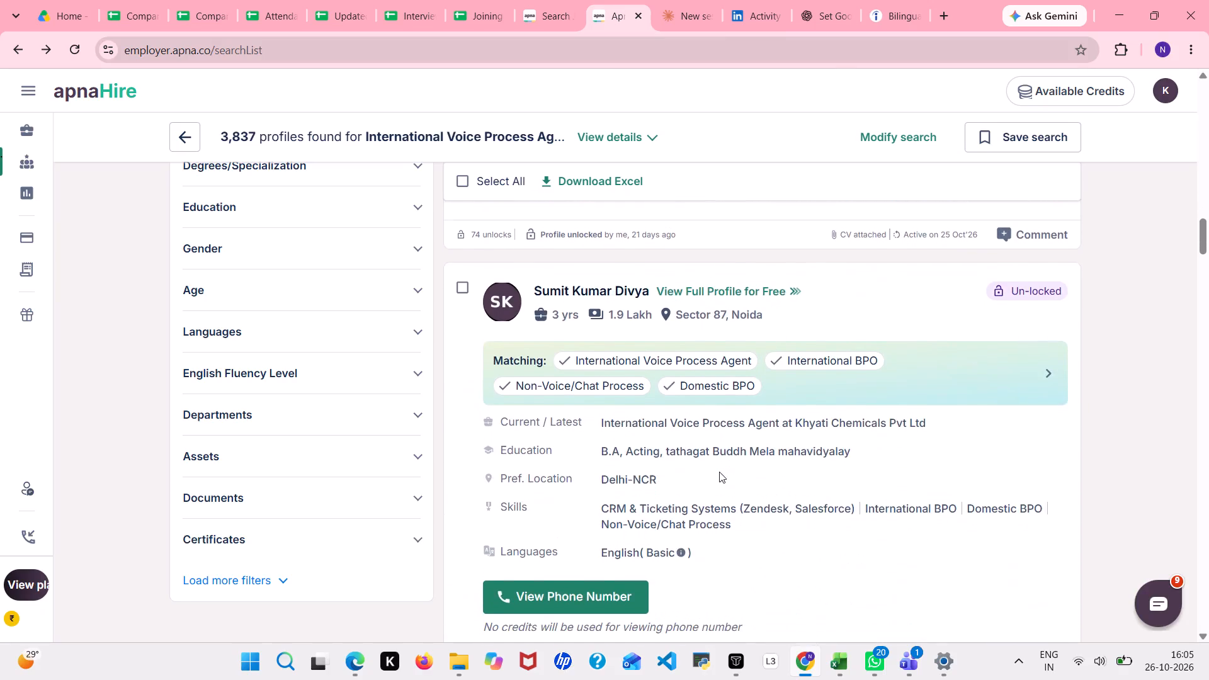
pyautogui.scroll(-5, 719, 472)
pyautogui.scroll(2, 719, 472)
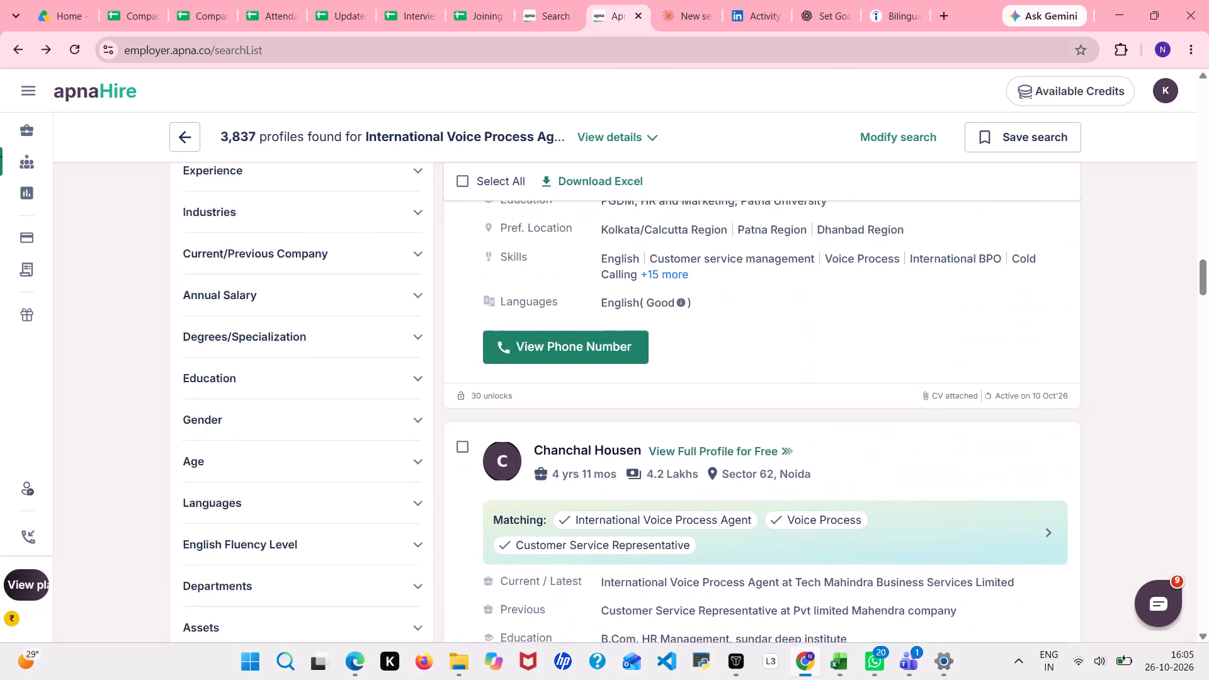
pyautogui.scroll(2, 719, 472)
pyautogui.scroll(-9, 719, 472)
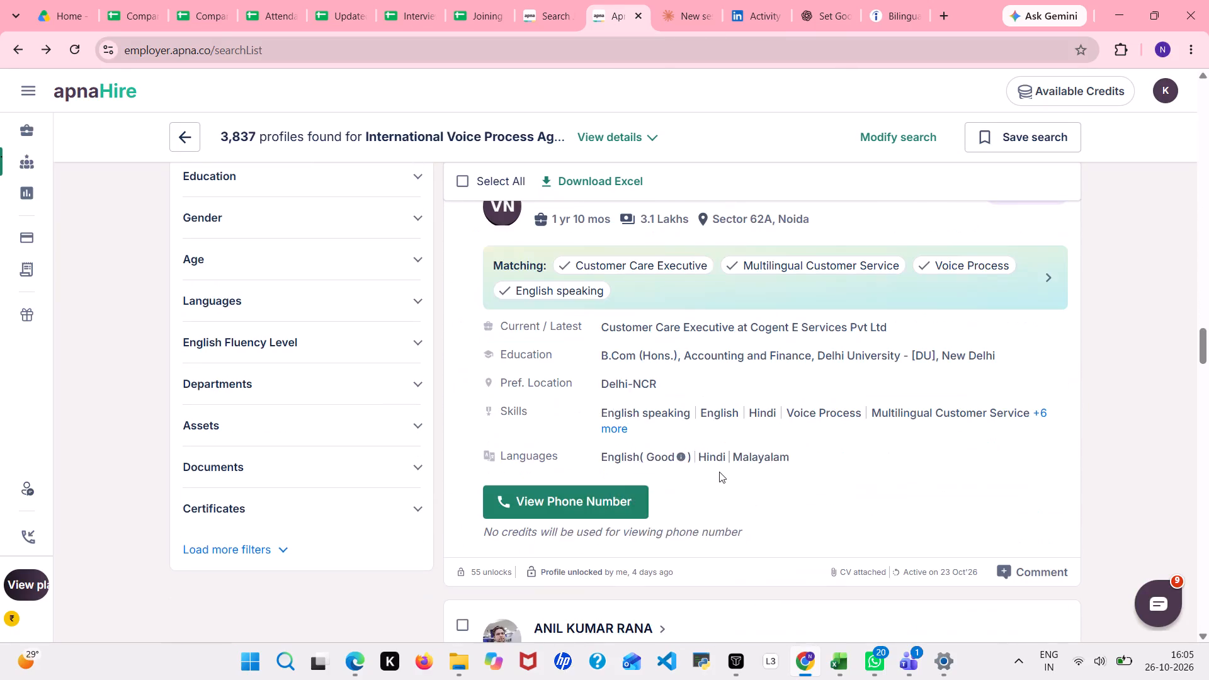
pyautogui.scroll(-4, 719, 472)
pyautogui.scroll(1, 719, 472)
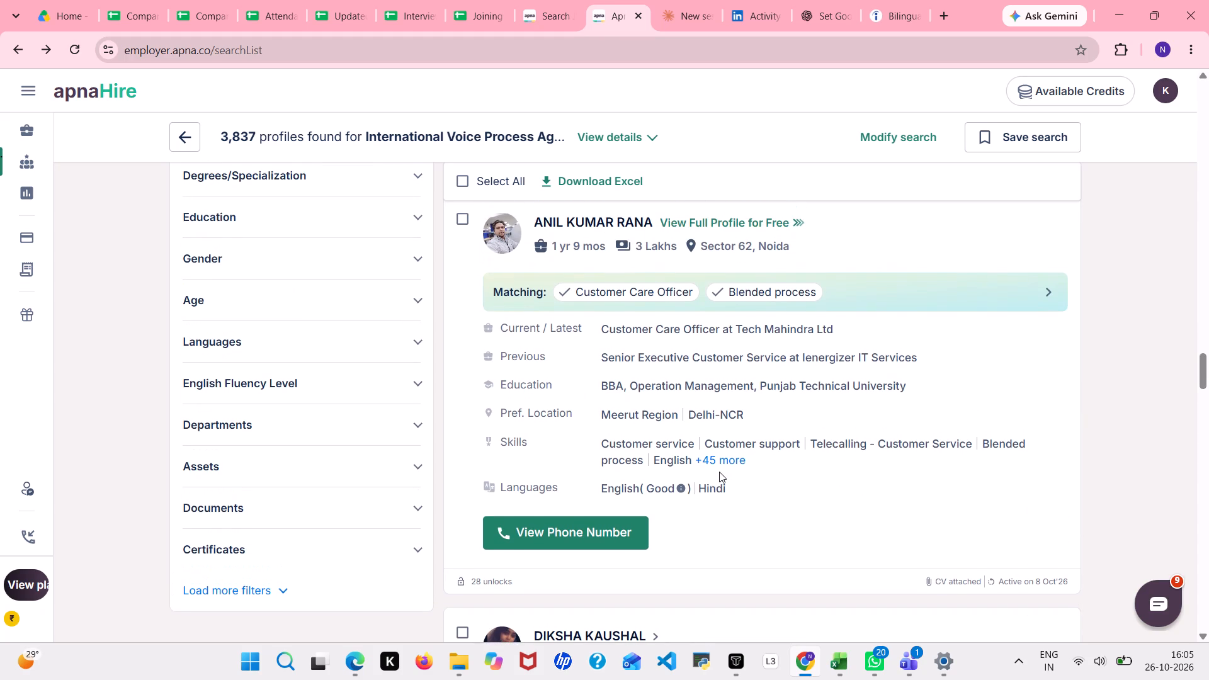
# Open the full profile of the Customer Care Officer at Tech Mahindra in Sector 62, Noida, and unlock the CV for viewing.
pyautogui.click(716, 222)
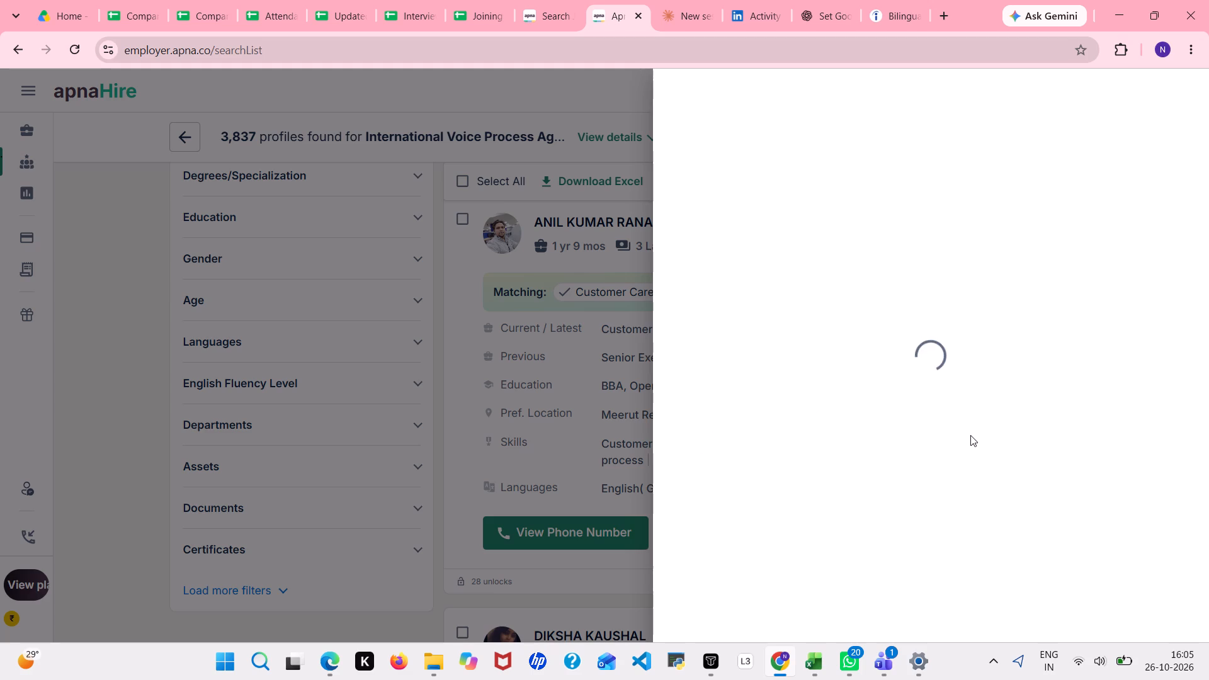
pyautogui.scroll(-1, 970, 435)
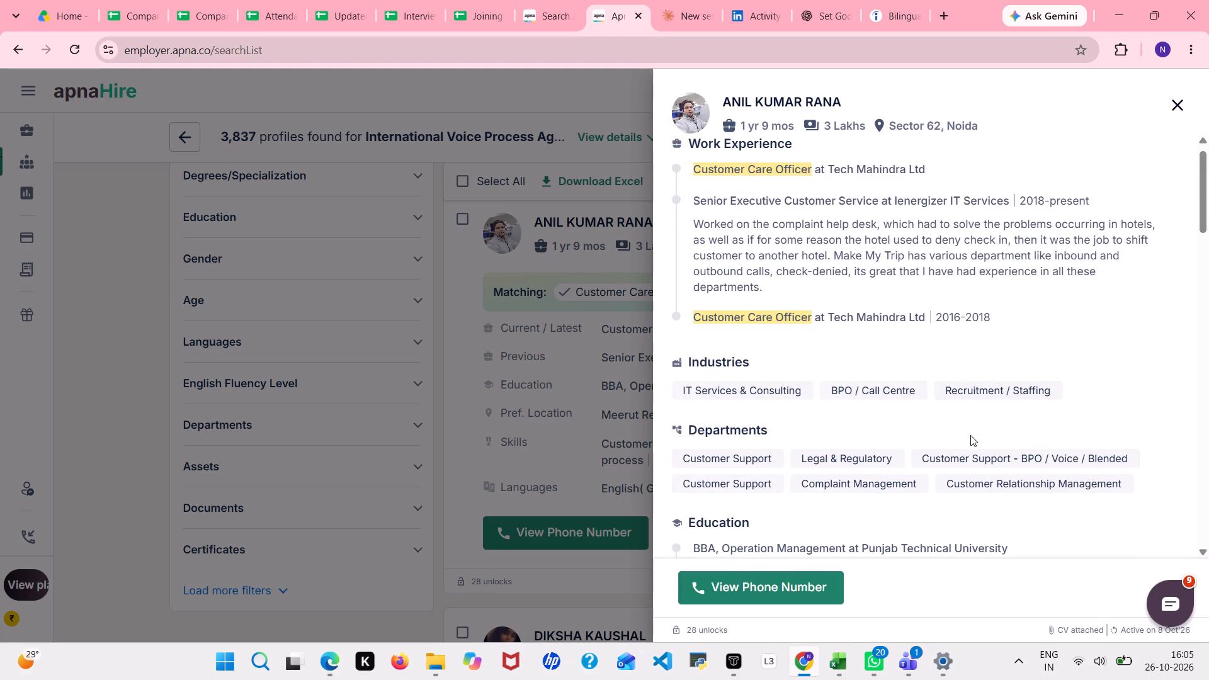
pyautogui.scroll(-1, 970, 435)
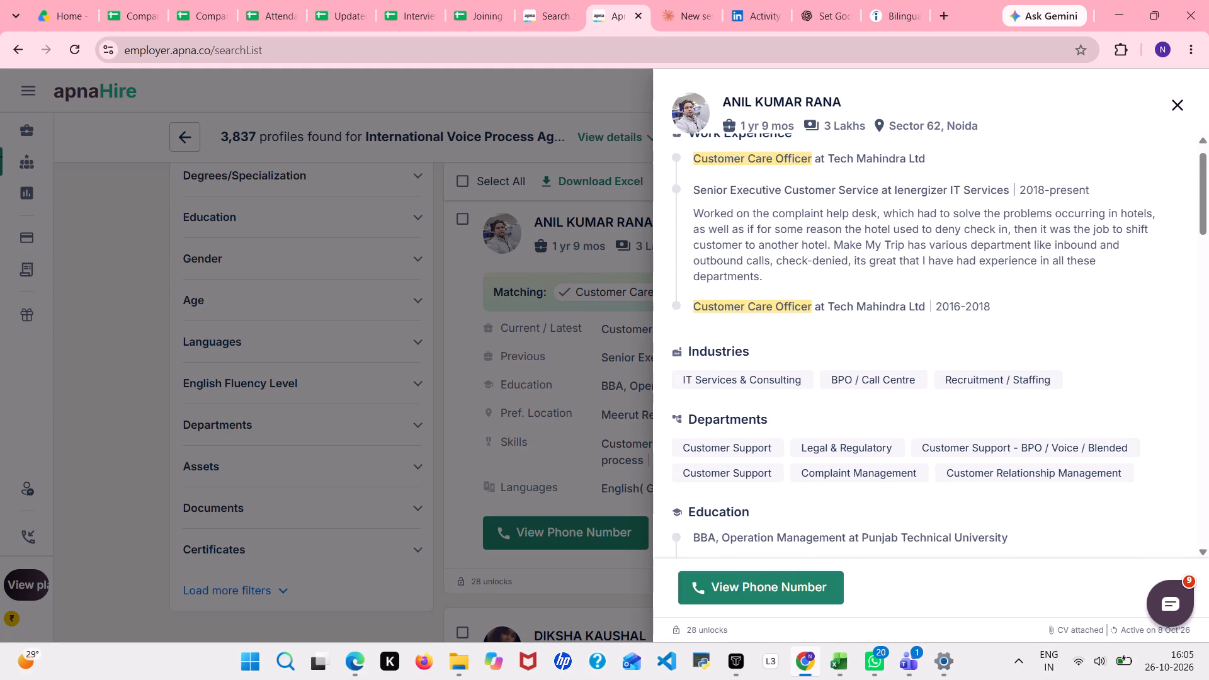
pyautogui.scroll(-8, 965, 232)
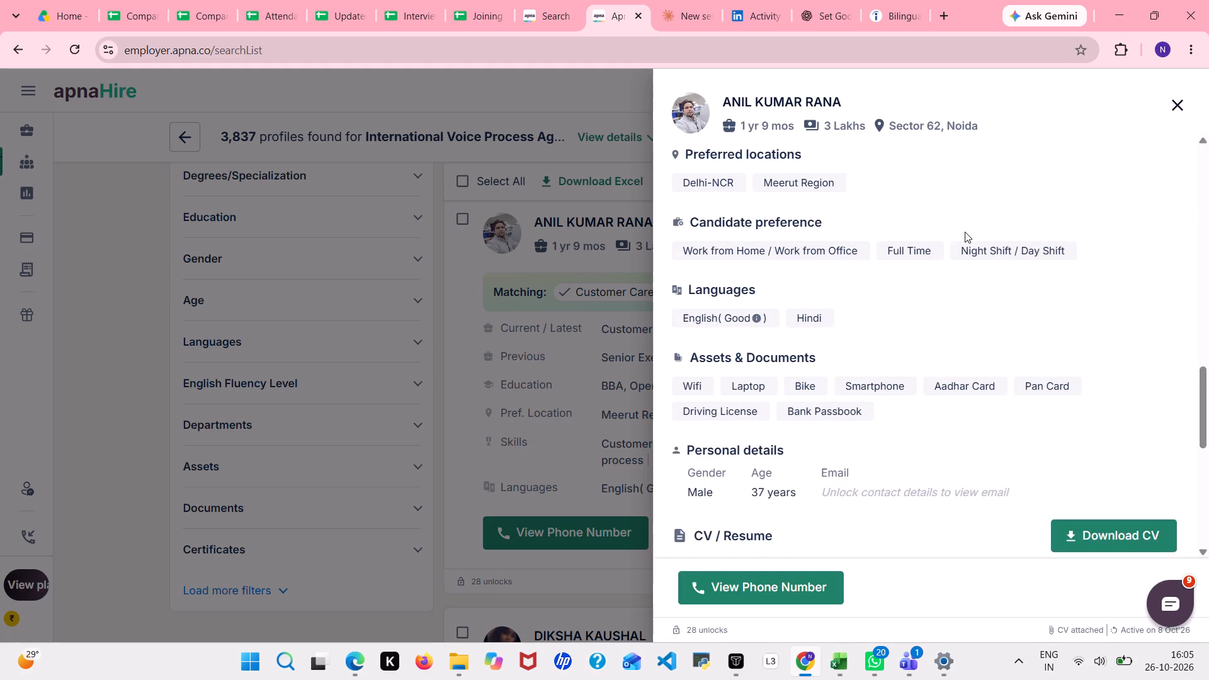
pyautogui.scroll(-2, 965, 232)
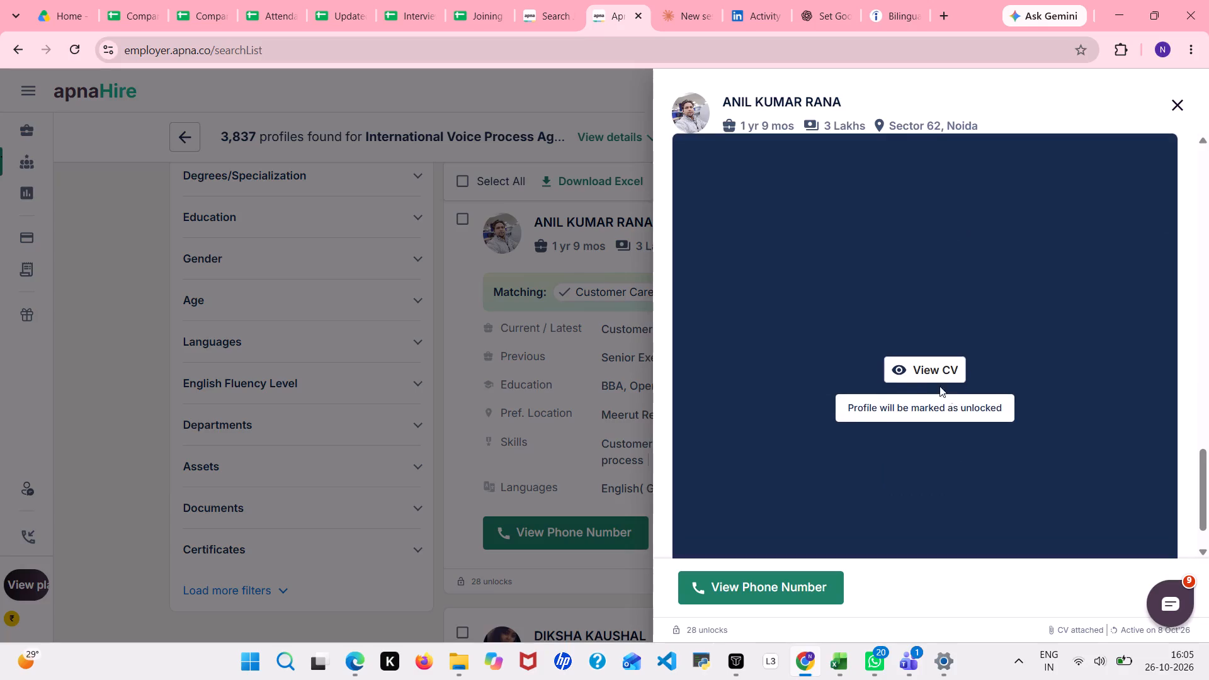
pyautogui.click(927, 376)
# Examine the unlocked candidate's resume summary and preferences, plus the CV's employment history, recruiting experience and education.
pyautogui.scroll(2, 927, 376)
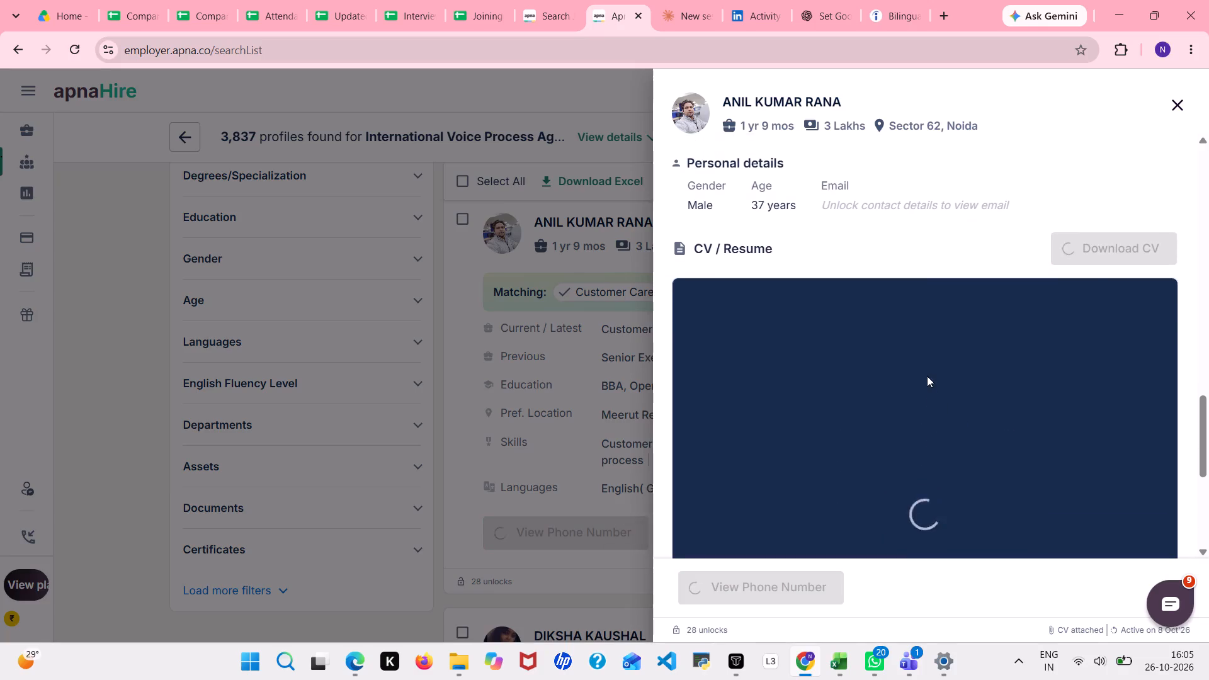
pyautogui.scroll(4, 927, 376)
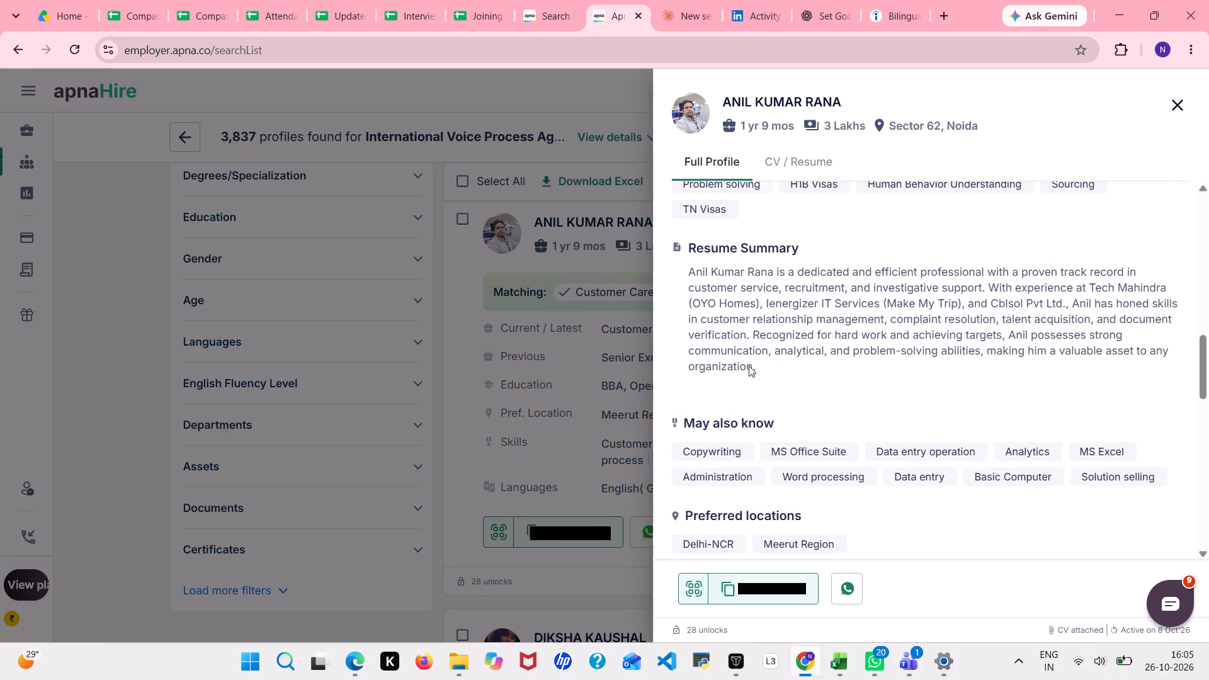
pyautogui.scroll(5, 750, 366)
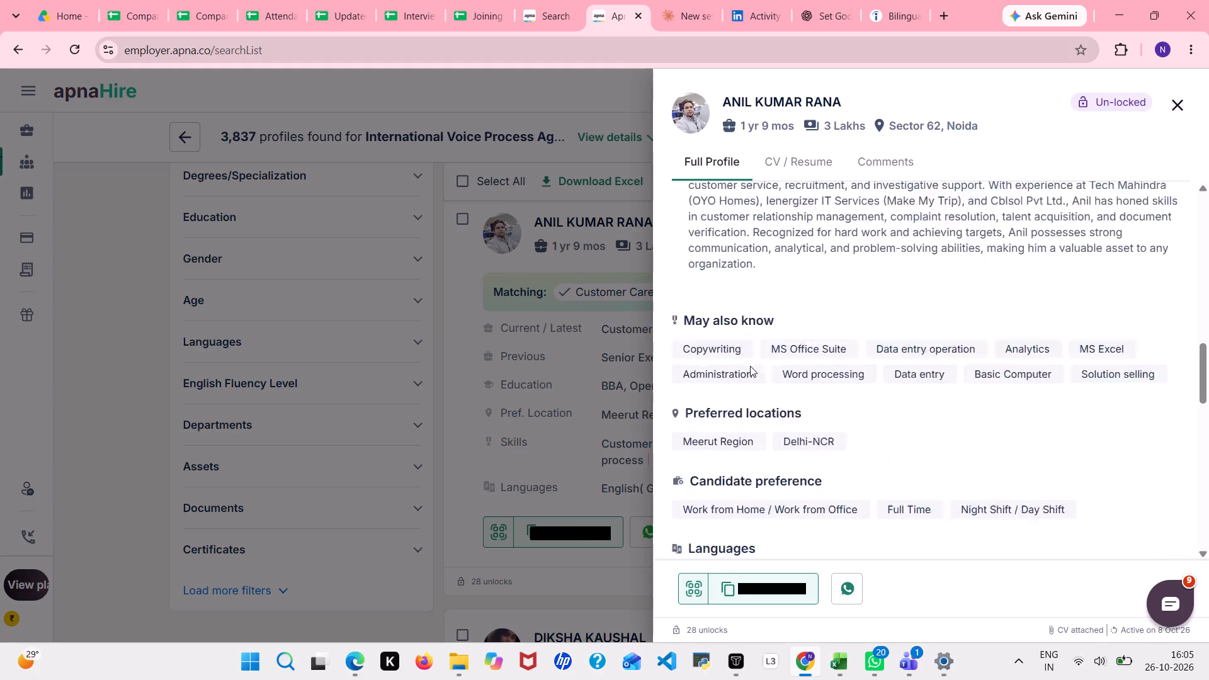
pyautogui.scroll(1, 750, 366)
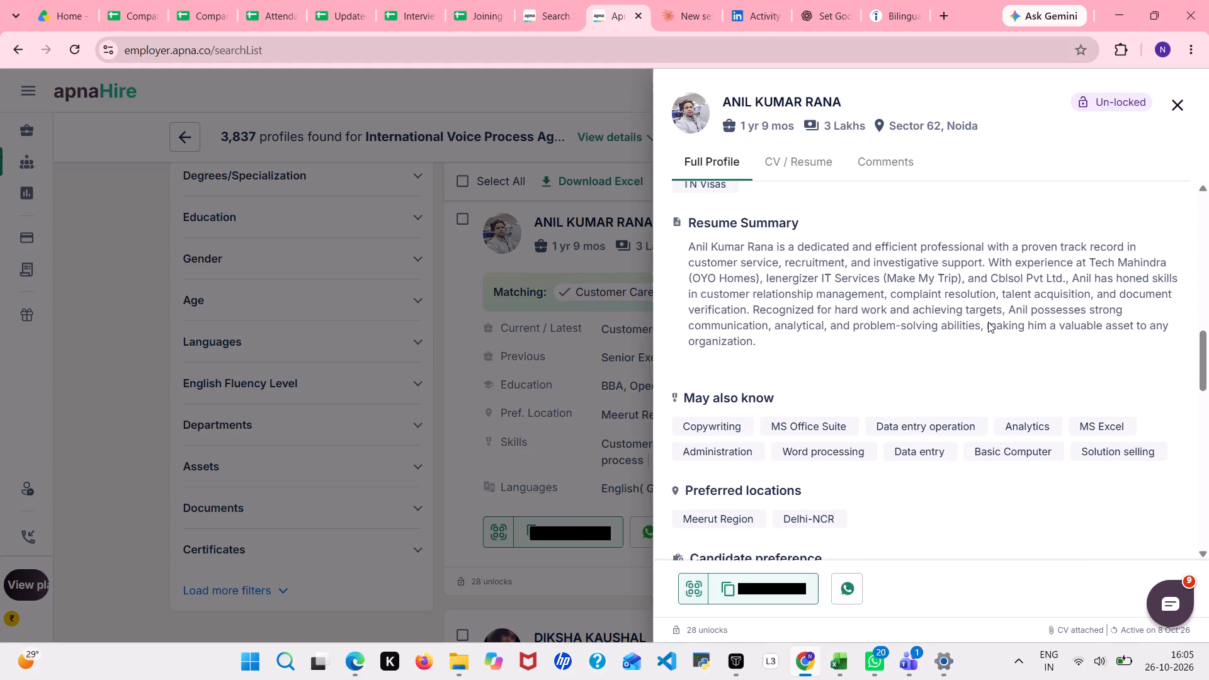
pyautogui.scroll(-6, 944, 246)
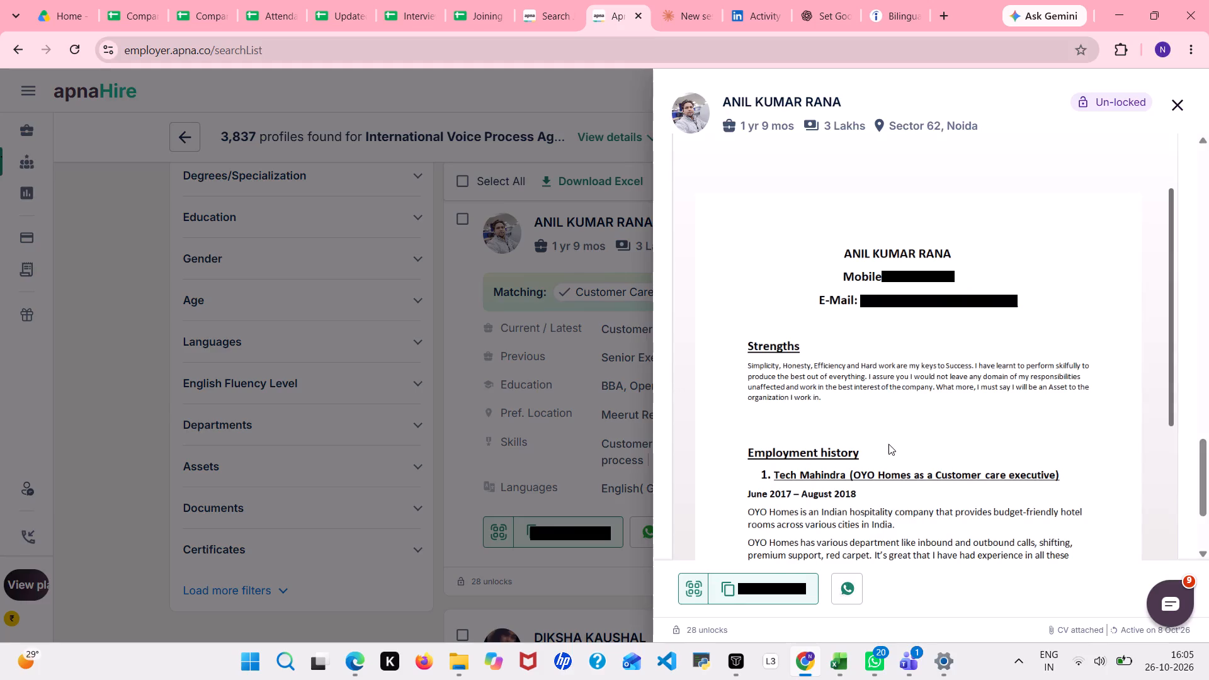
pyautogui.scroll(-8, 888, 444)
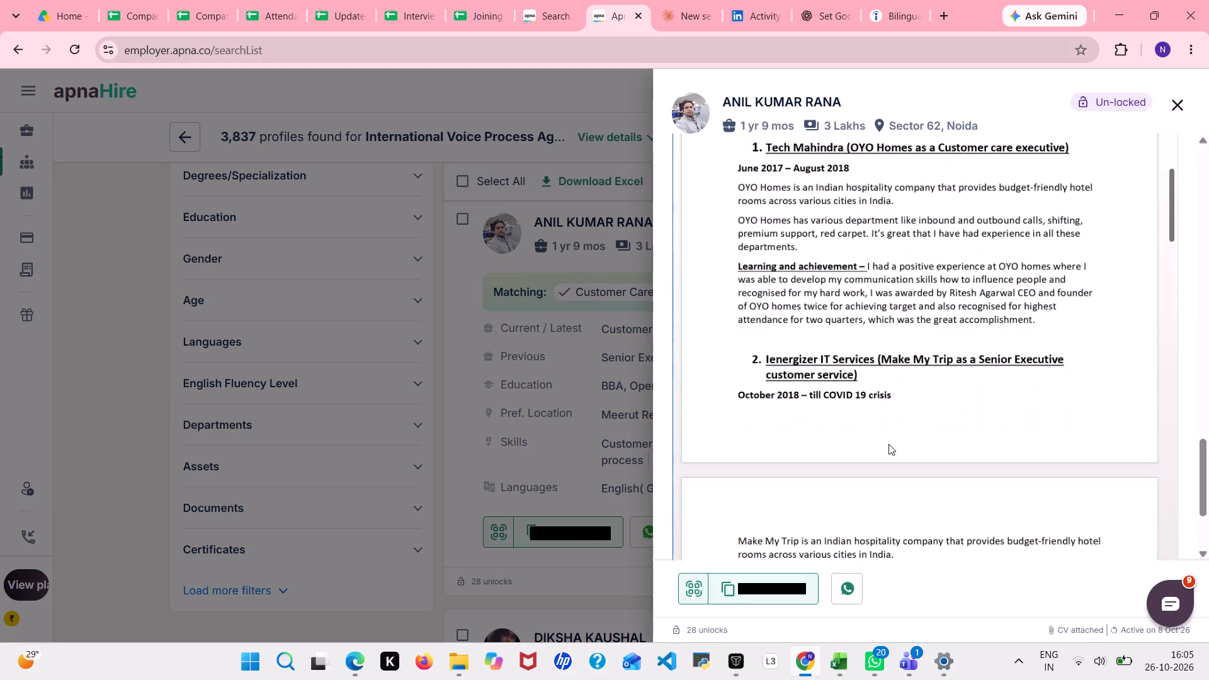
pyautogui.scroll(-5, 875, 380)
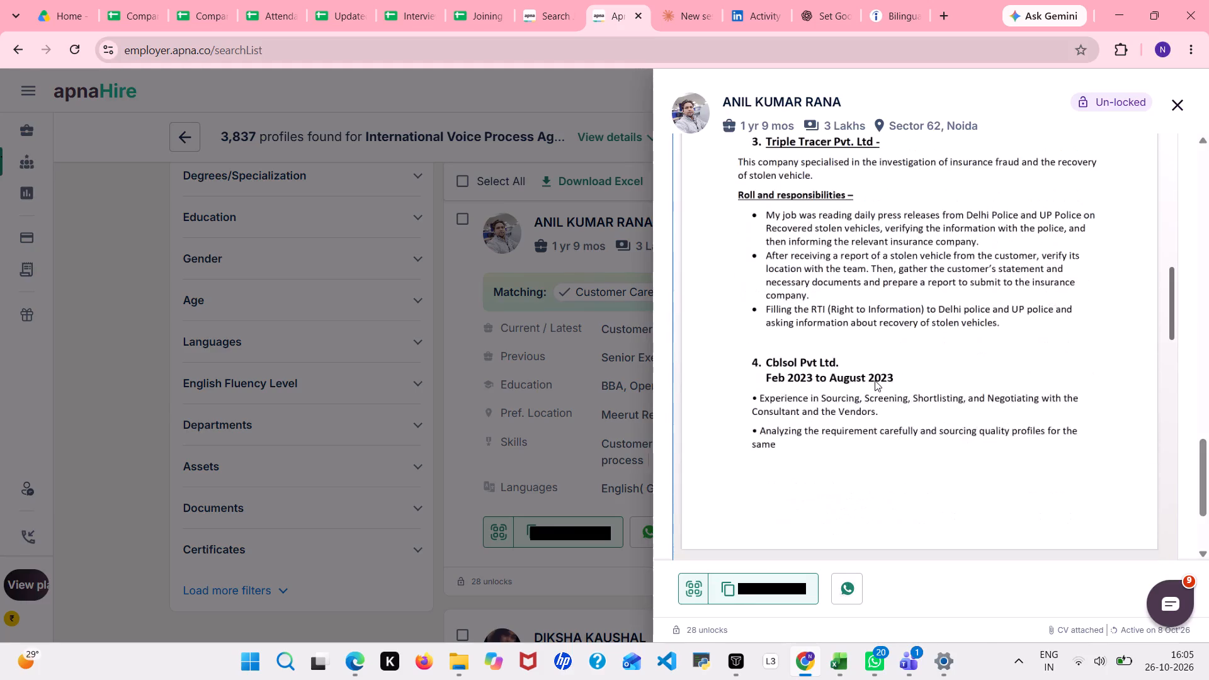
pyautogui.scroll(-7, 875, 380)
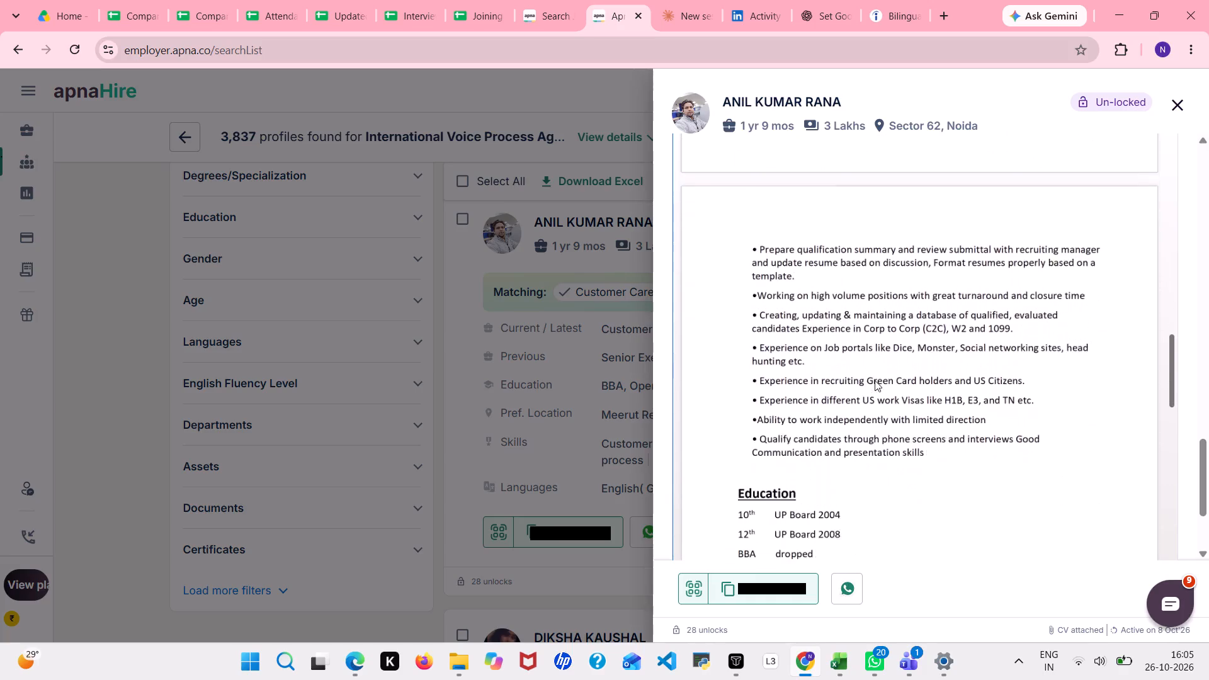
pyautogui.scroll(-2, 875, 380)
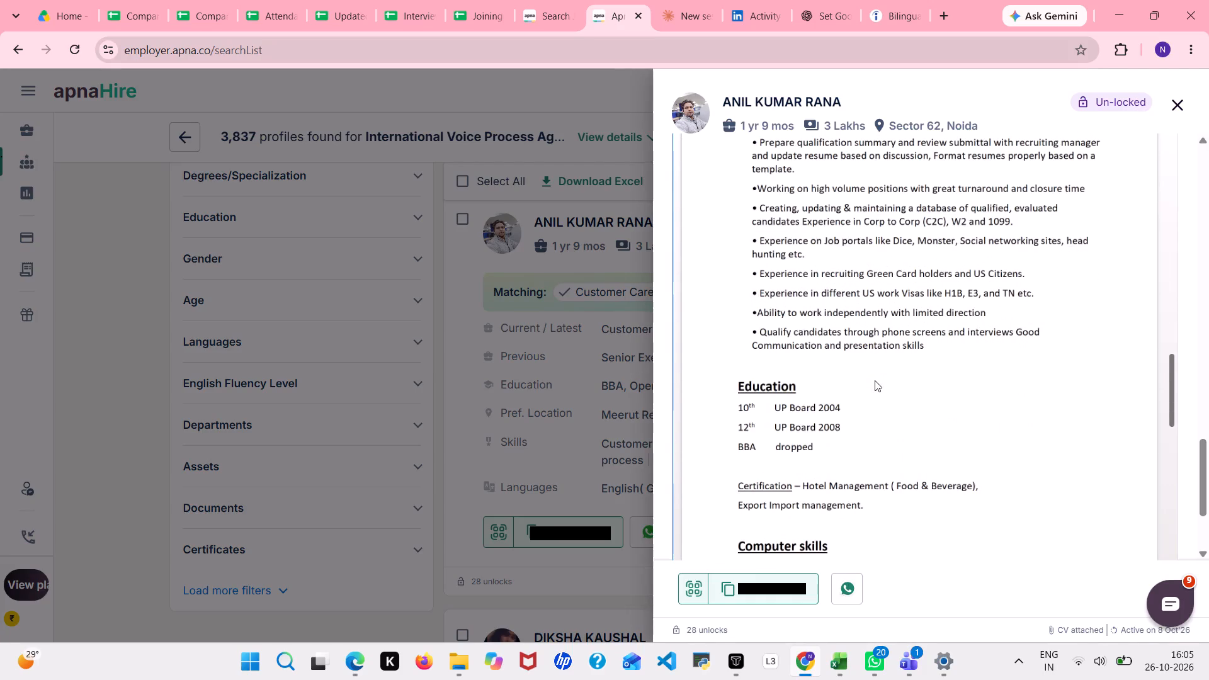
pyautogui.scroll(2, 875, 380)
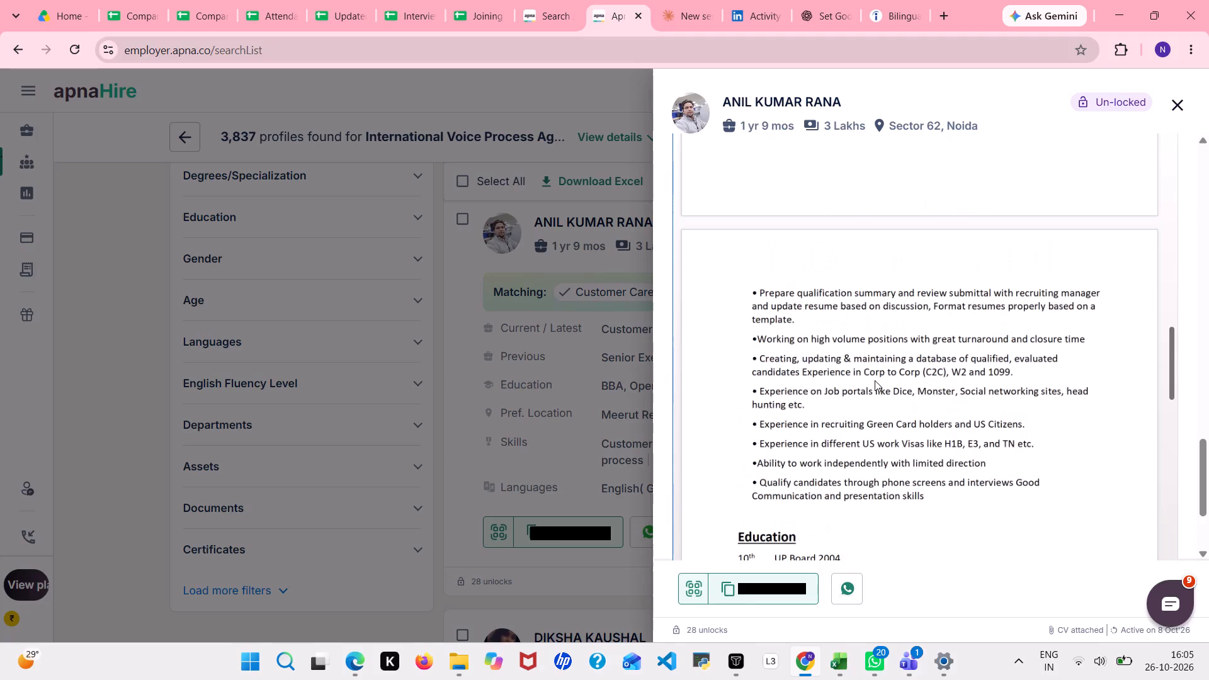
pyautogui.scroll(2, 875, 380)
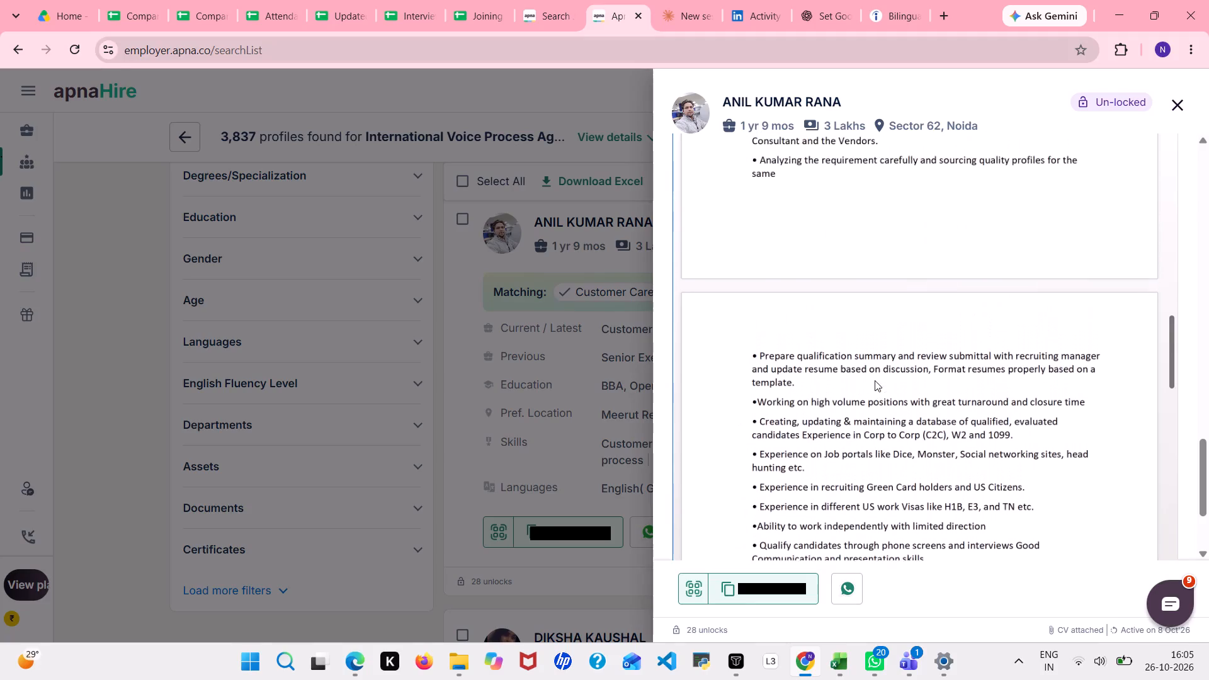
pyautogui.scroll(2, 875, 380)
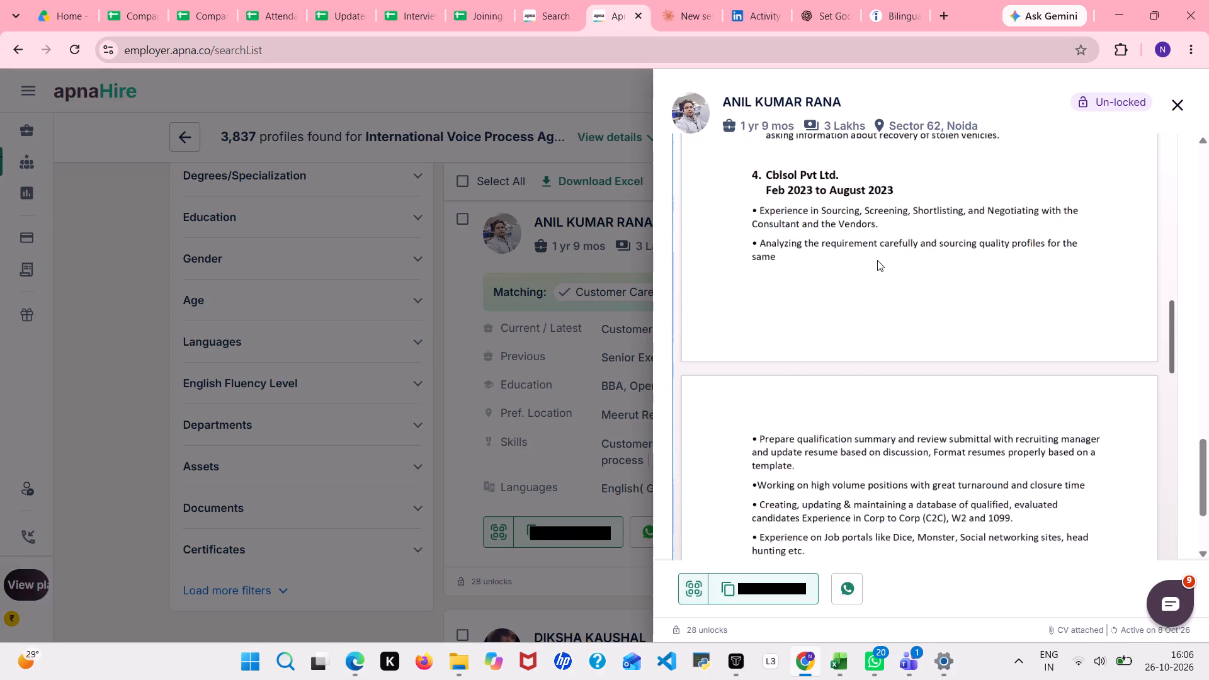
# Examine the rest of the unlocked CV, including skills, personal details and employment history, and close the candidate's profile.
pyautogui.scroll(-7, 877, 260)
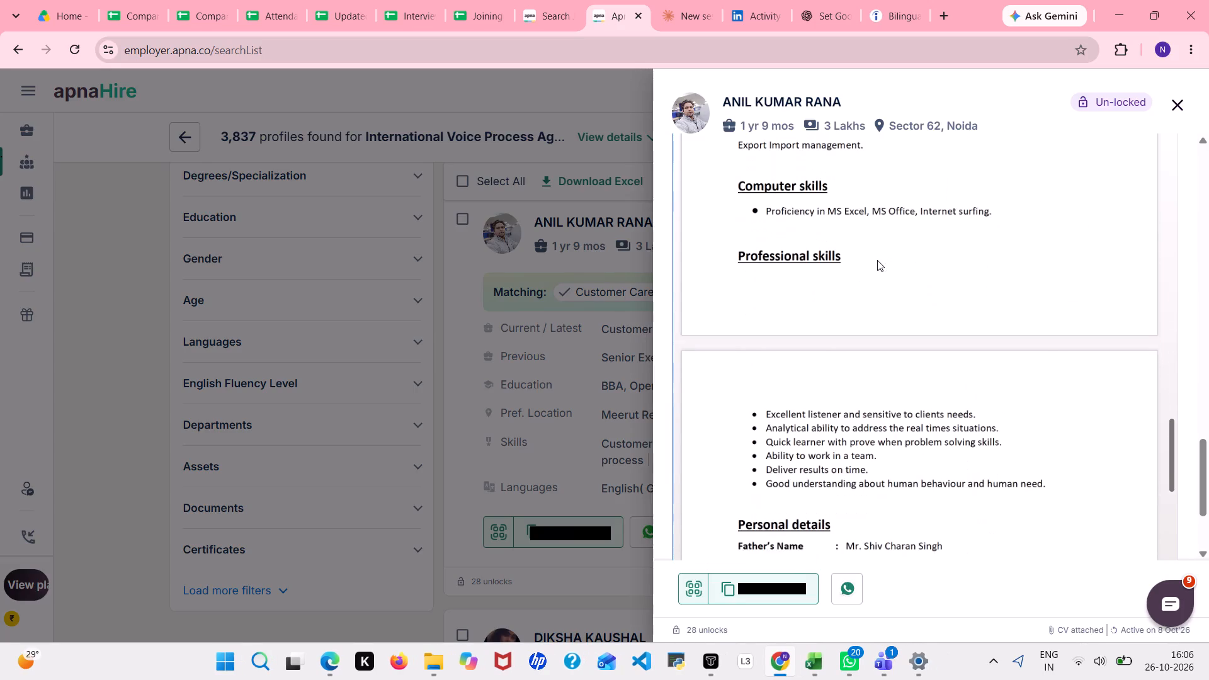
pyautogui.scroll(-2, 877, 260)
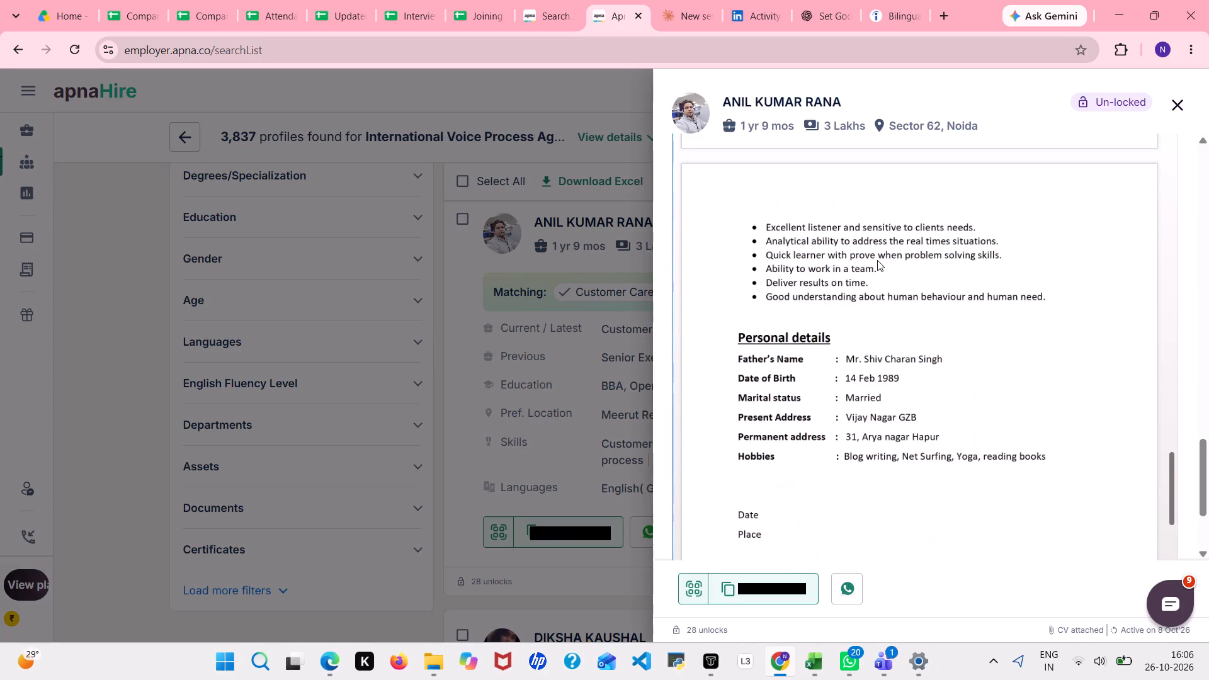
pyautogui.scroll(-3, 877, 438)
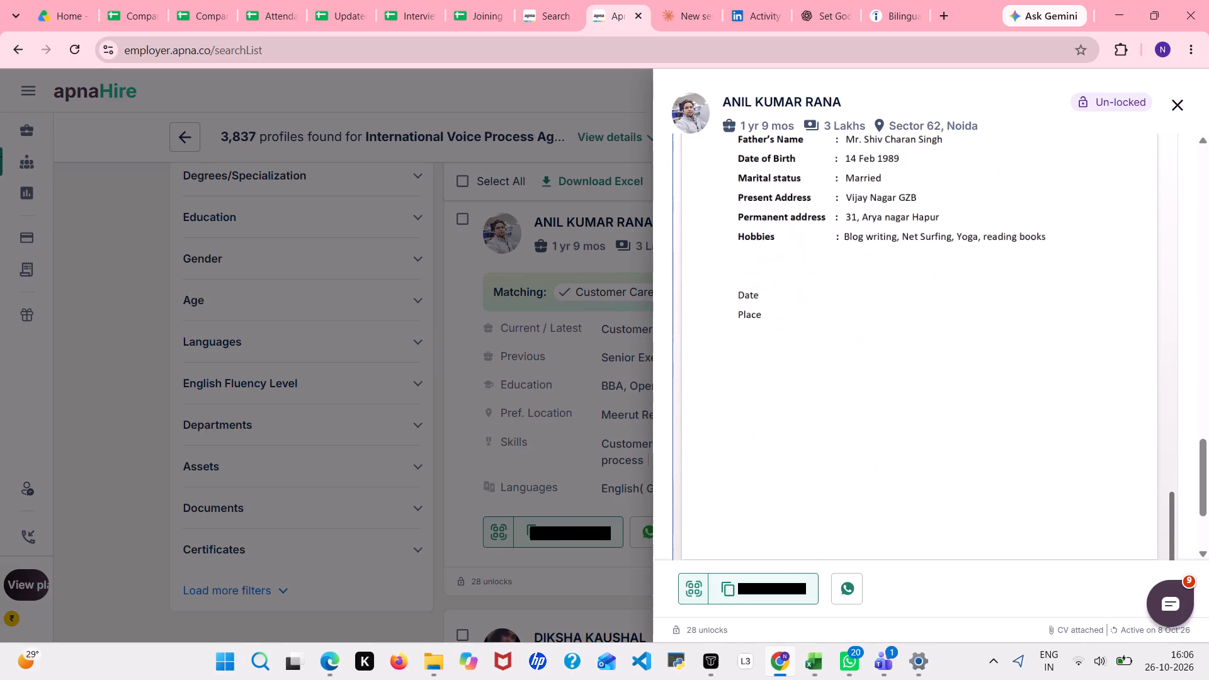
pyautogui.scroll(-1, 877, 438)
pyautogui.scroll(10, 877, 438)
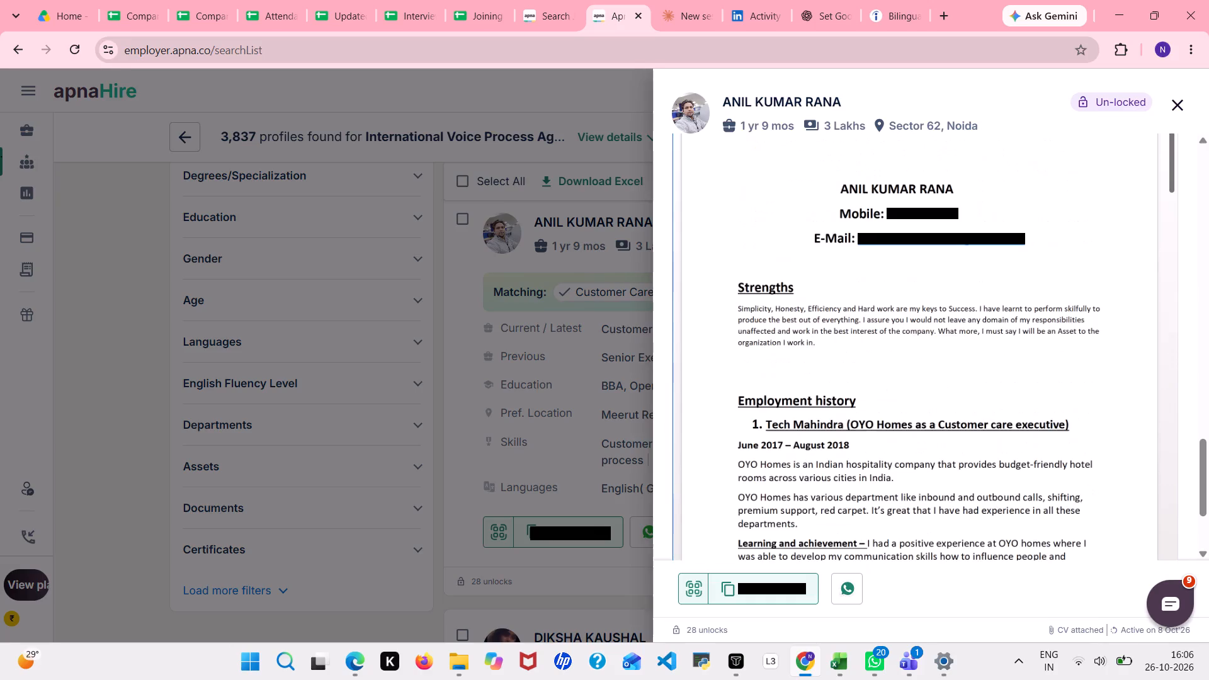
pyautogui.scroll(-2, 832, 436)
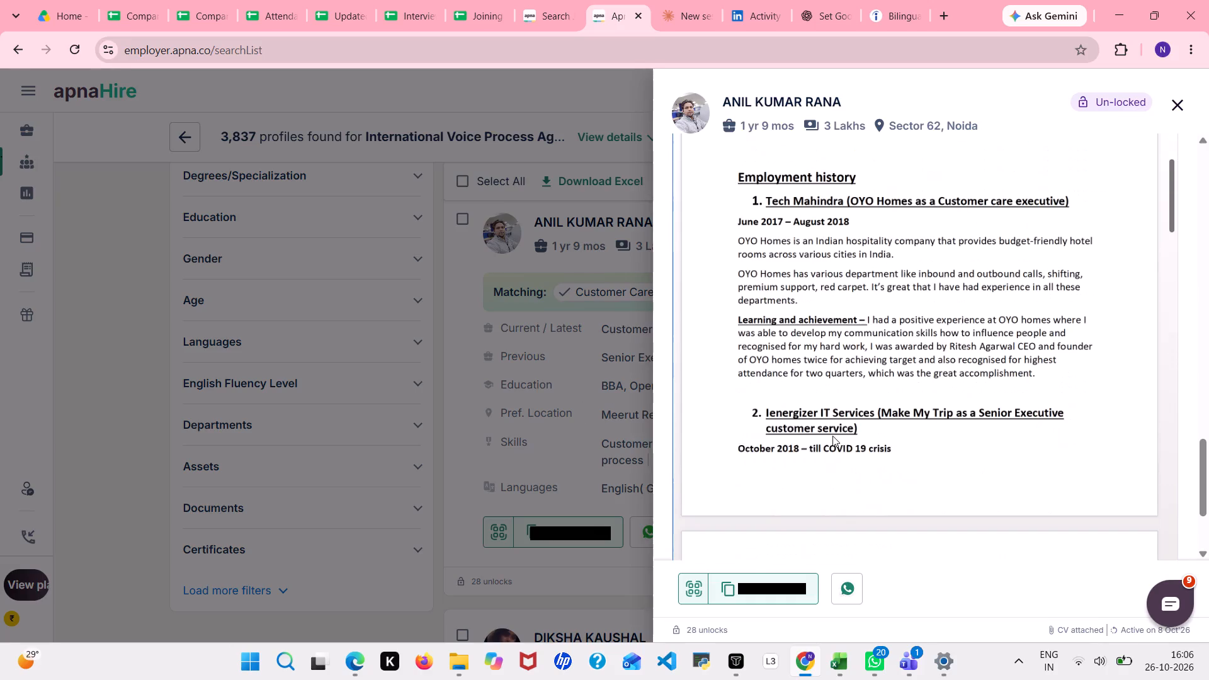
pyautogui.click(642, 393)
# Open the full profile of the Customer Care Executive at NSB BPO Solutions in Sector 58, Noida, and unlock the CV for viewing.
pyautogui.scroll(-3, 642, 393)
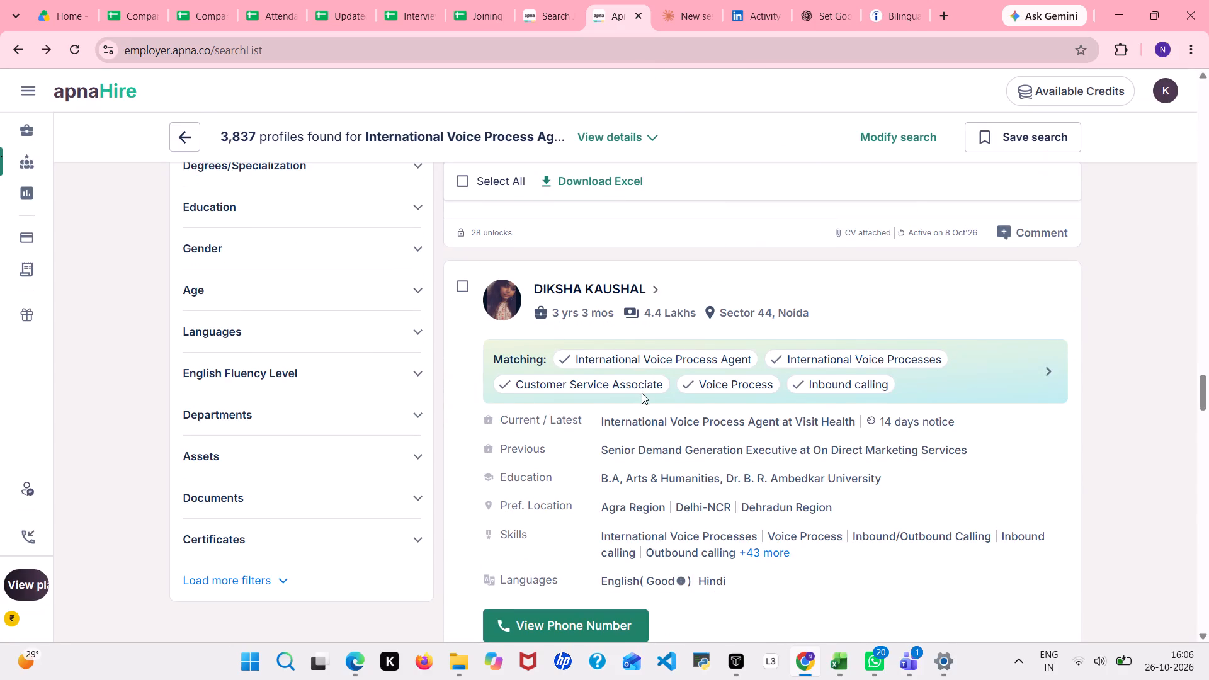
pyautogui.scroll(-4, 757, 480)
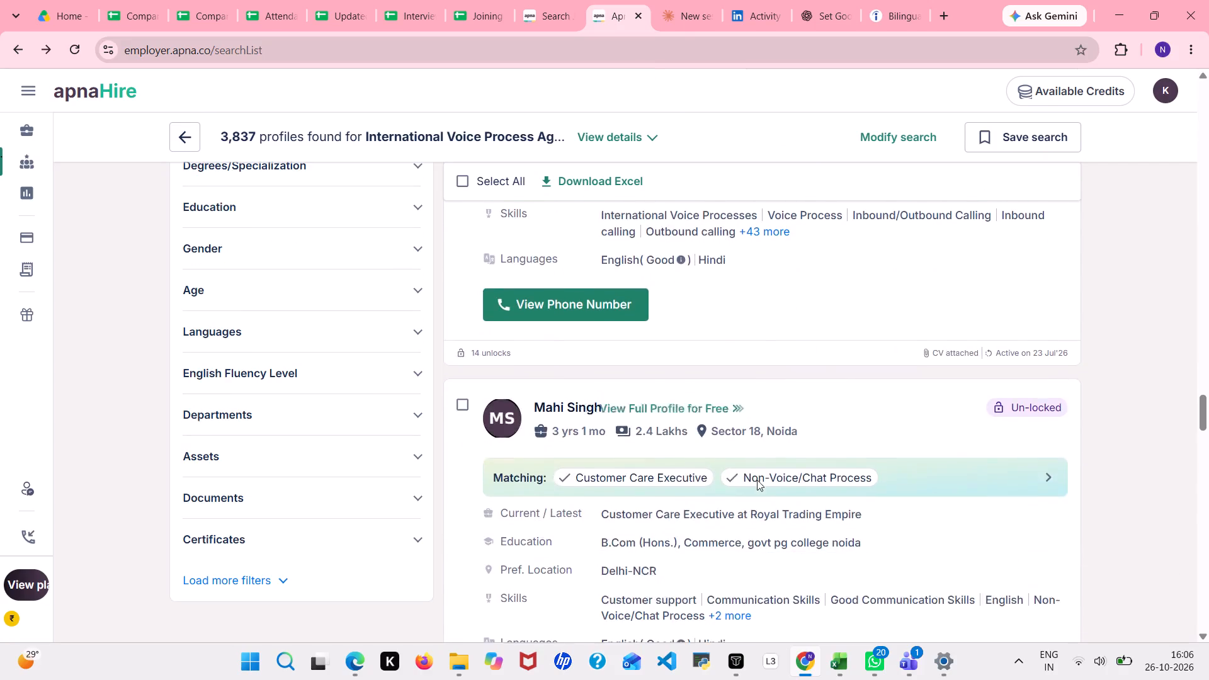
pyautogui.scroll(-1, 757, 480)
pyautogui.scroll(-4, 747, 364)
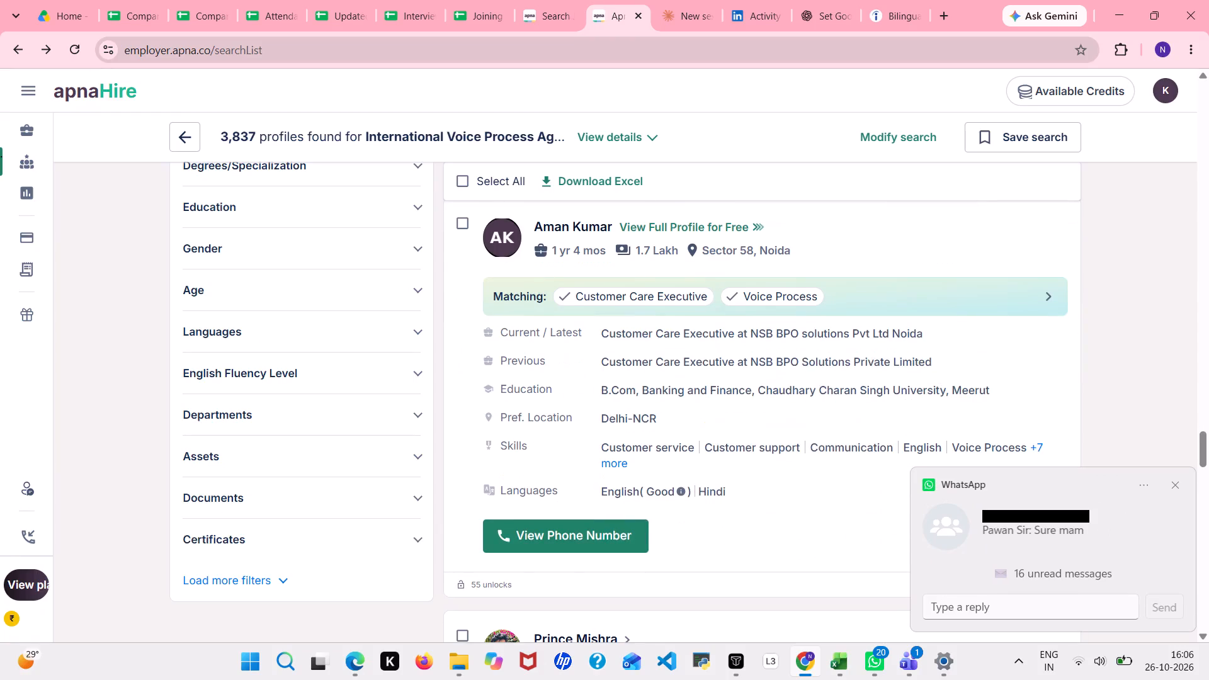
pyautogui.scroll(1, 747, 364)
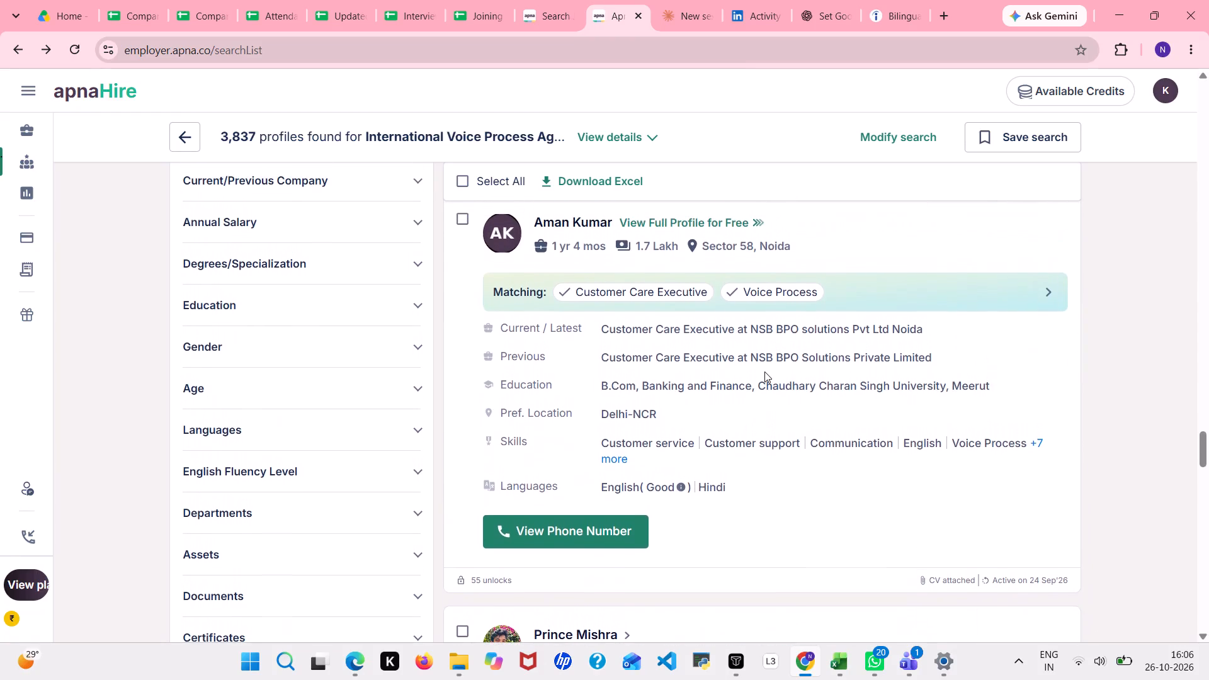
pyautogui.click(709, 227)
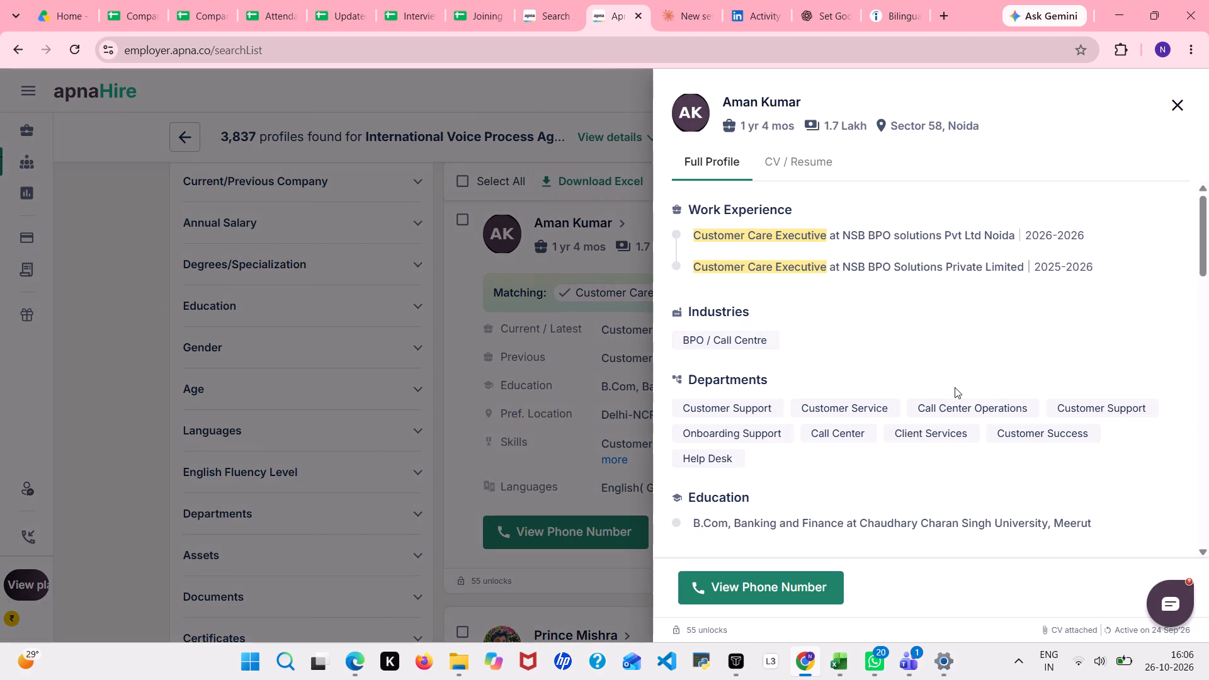
pyautogui.scroll(-7, 955, 387)
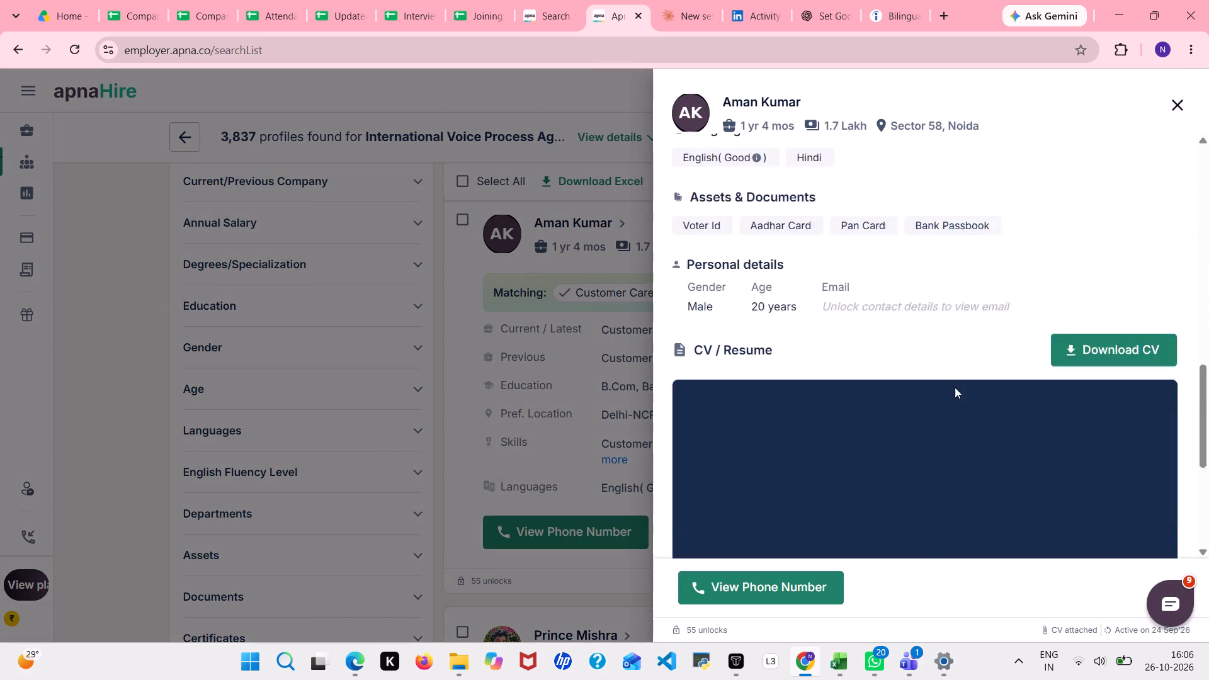
pyautogui.scroll(-1, 955, 387)
pyautogui.click(933, 441)
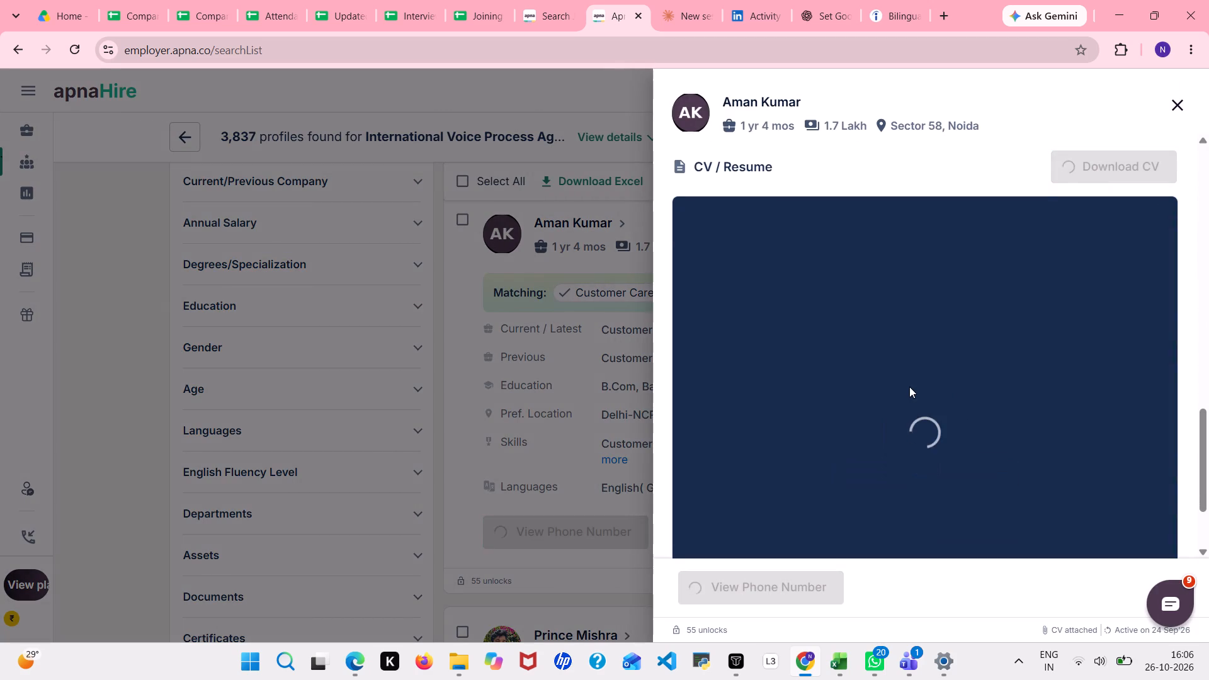
pyautogui.scroll(-1, 909, 387)
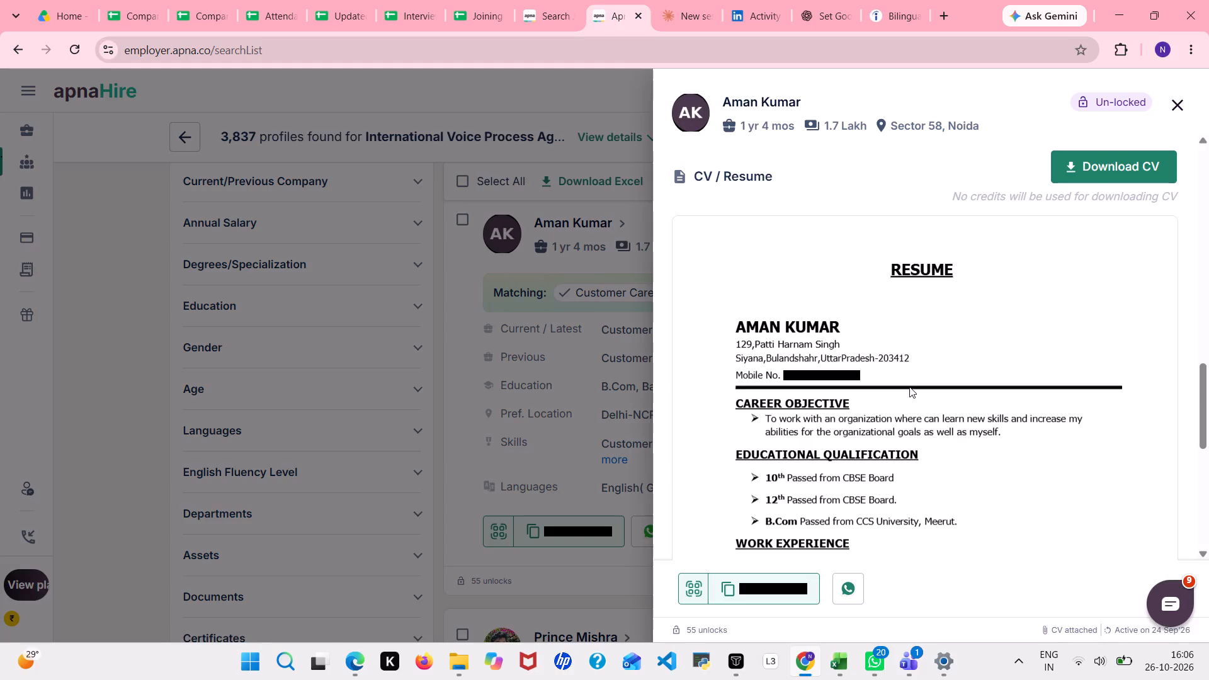
# Review the career objective, education and work experience in the CV of the Sector 58, Noida candidate.
pyautogui.scroll(-3, 909, 387)
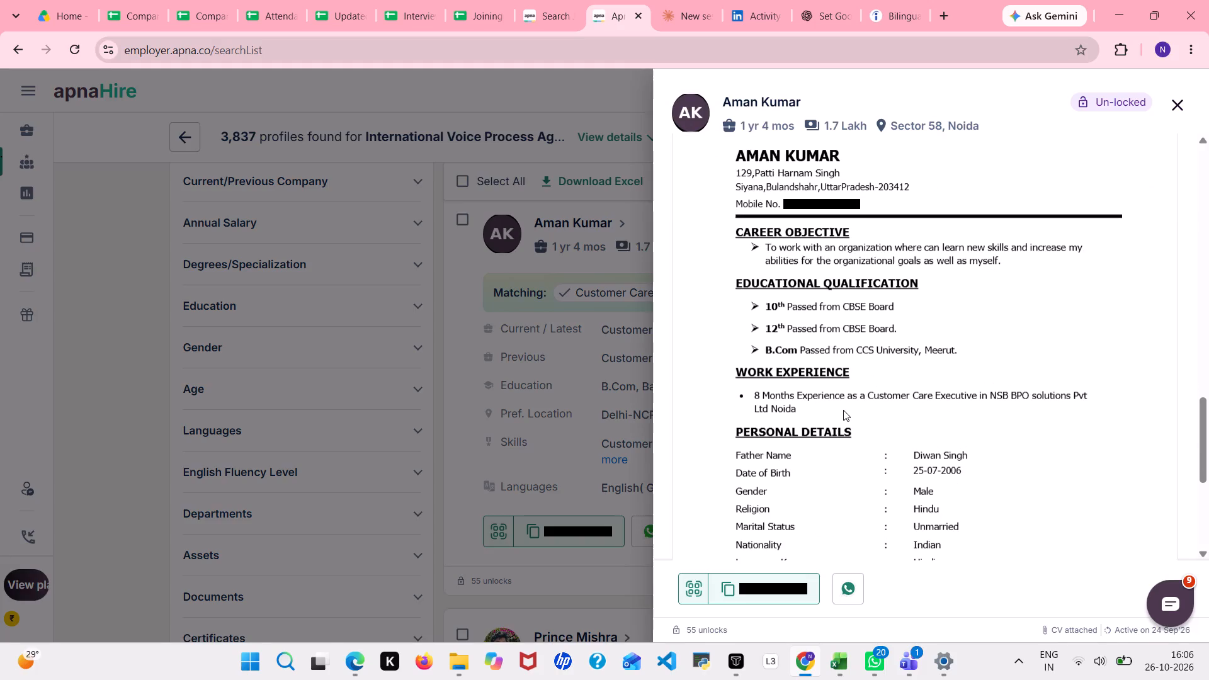
pyautogui.scroll(1, 843, 410)
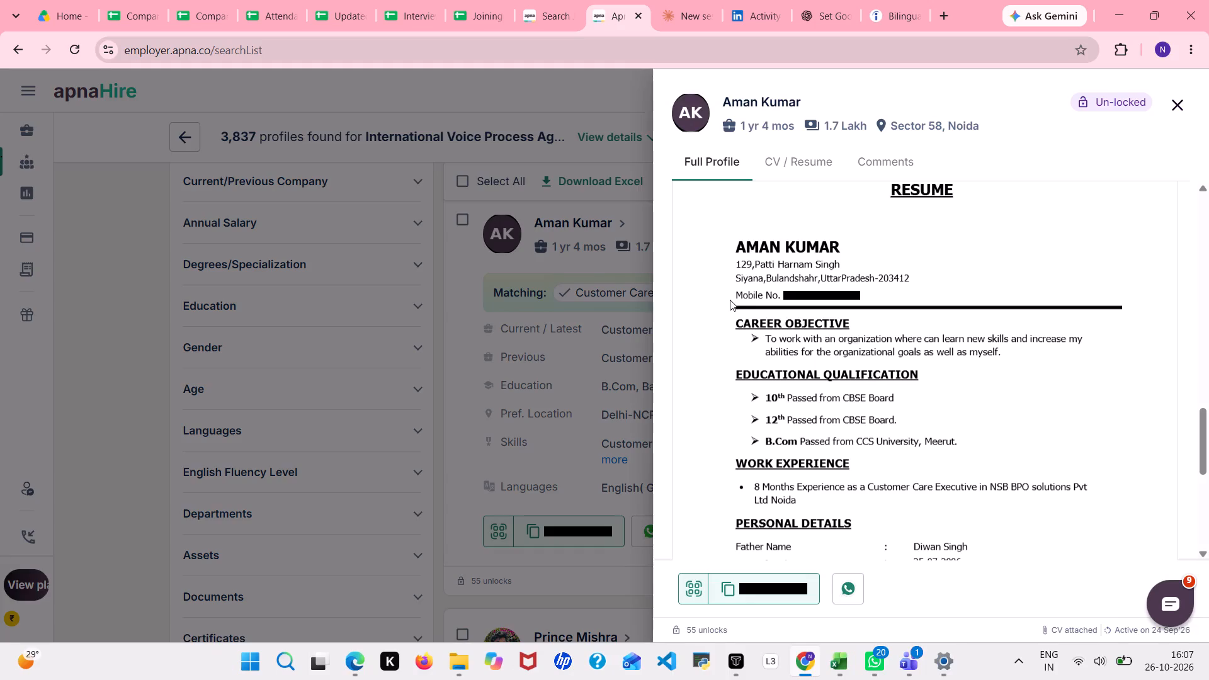
pyautogui.moveTo(737, 249); pyautogui.dragTo(863, 326)
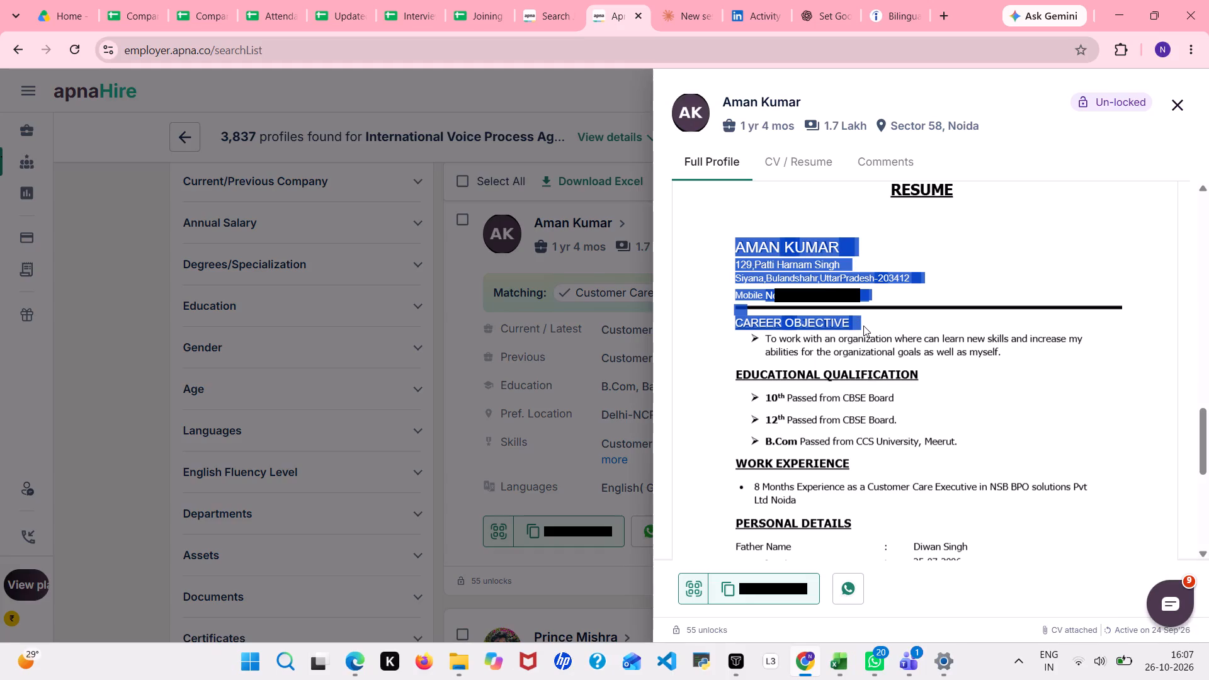
pyautogui.click(863, 326)
pyautogui.doubleClick(999, 353)
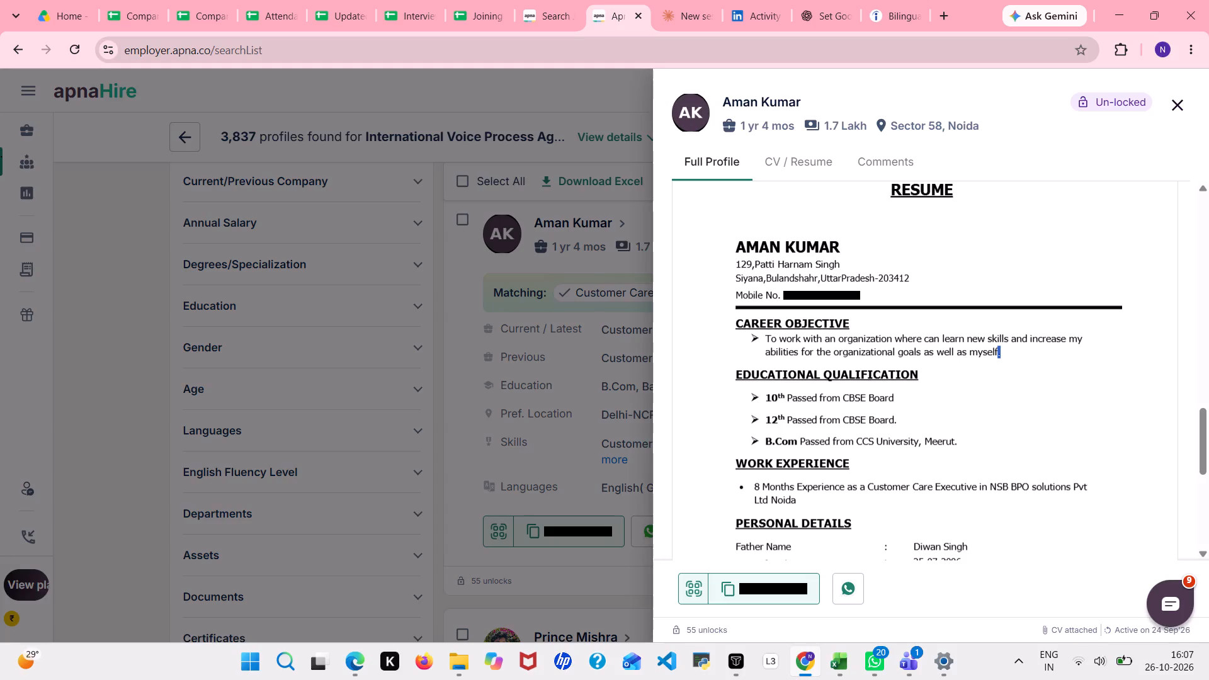
# Switch to the Titan mail app to view its Sent folder.
pyautogui.click(738, 664)
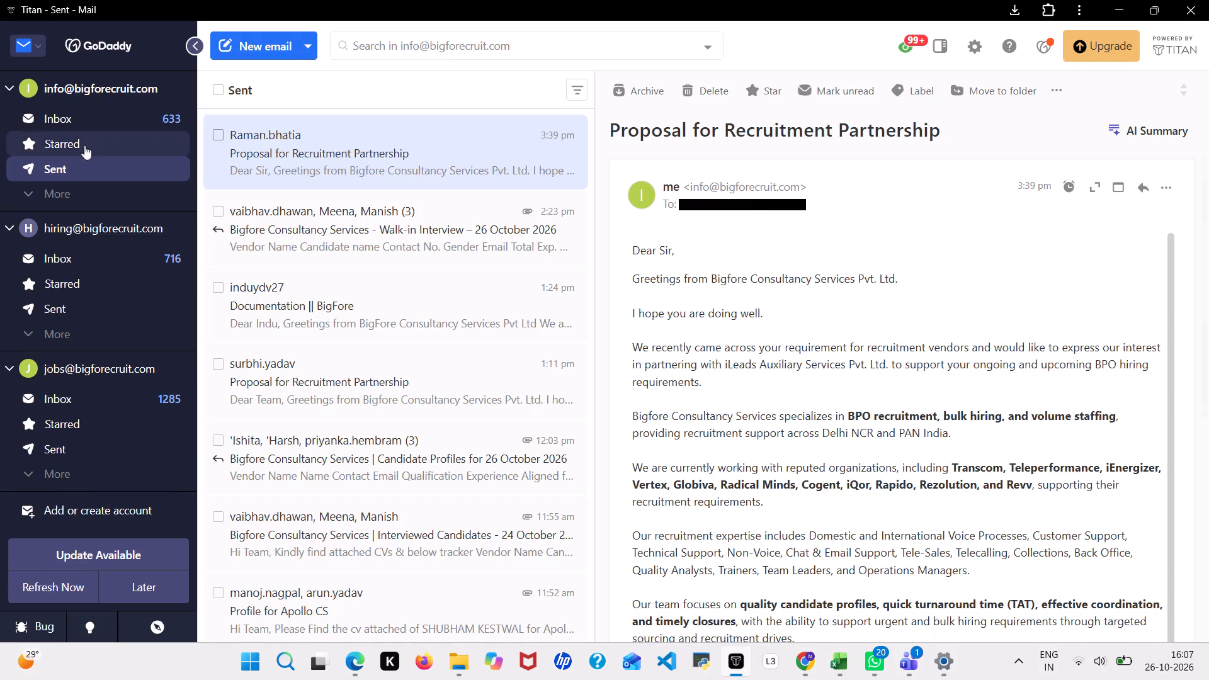
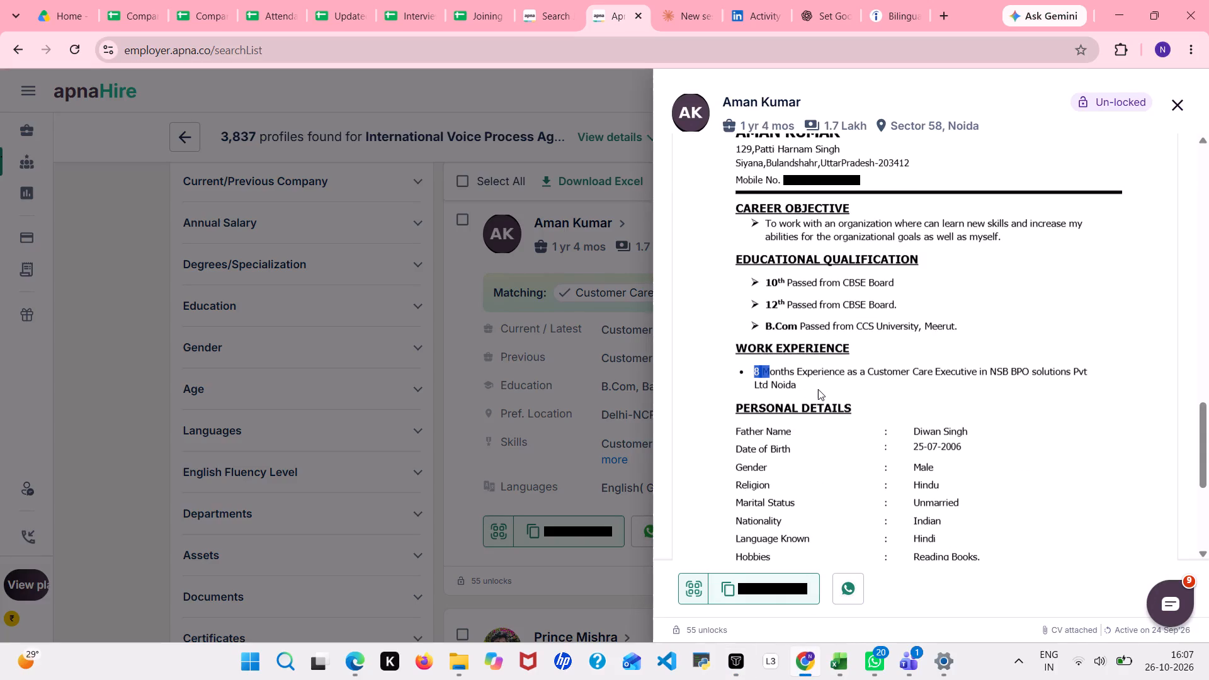
# Examine the contact header, education, work experience and personal details in the CV of the Sector 58, Noida candidate.
pyautogui.click(794, 388)
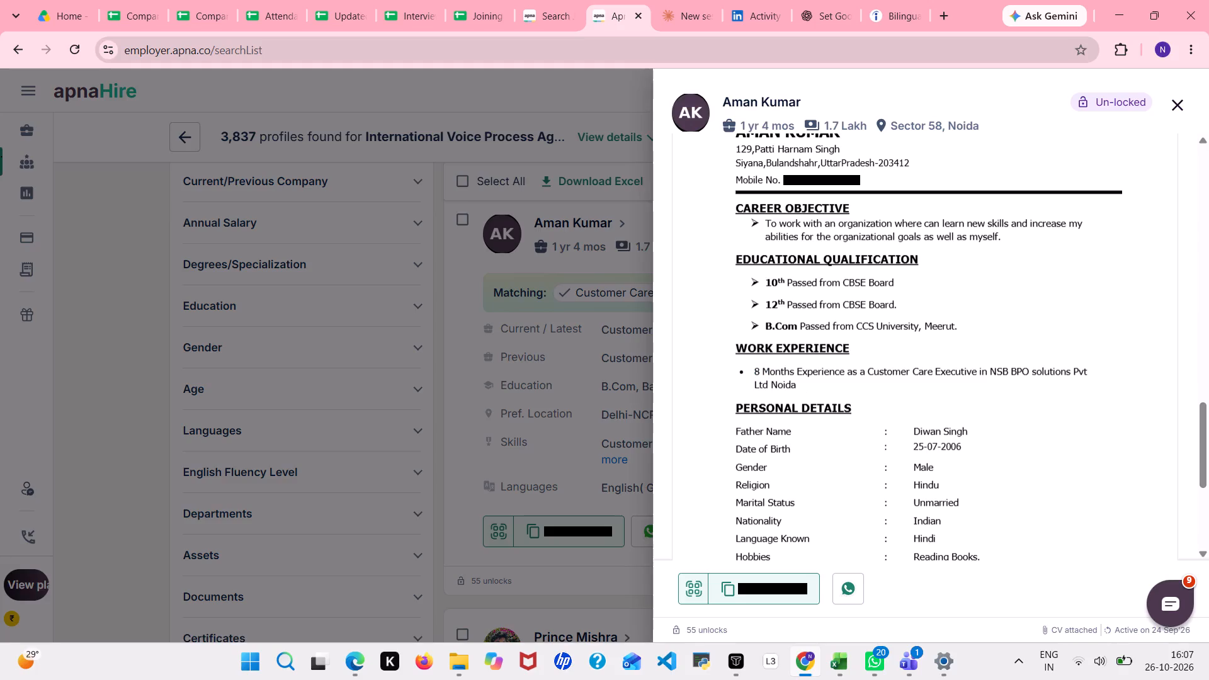
pyautogui.scroll(1, 794, 388)
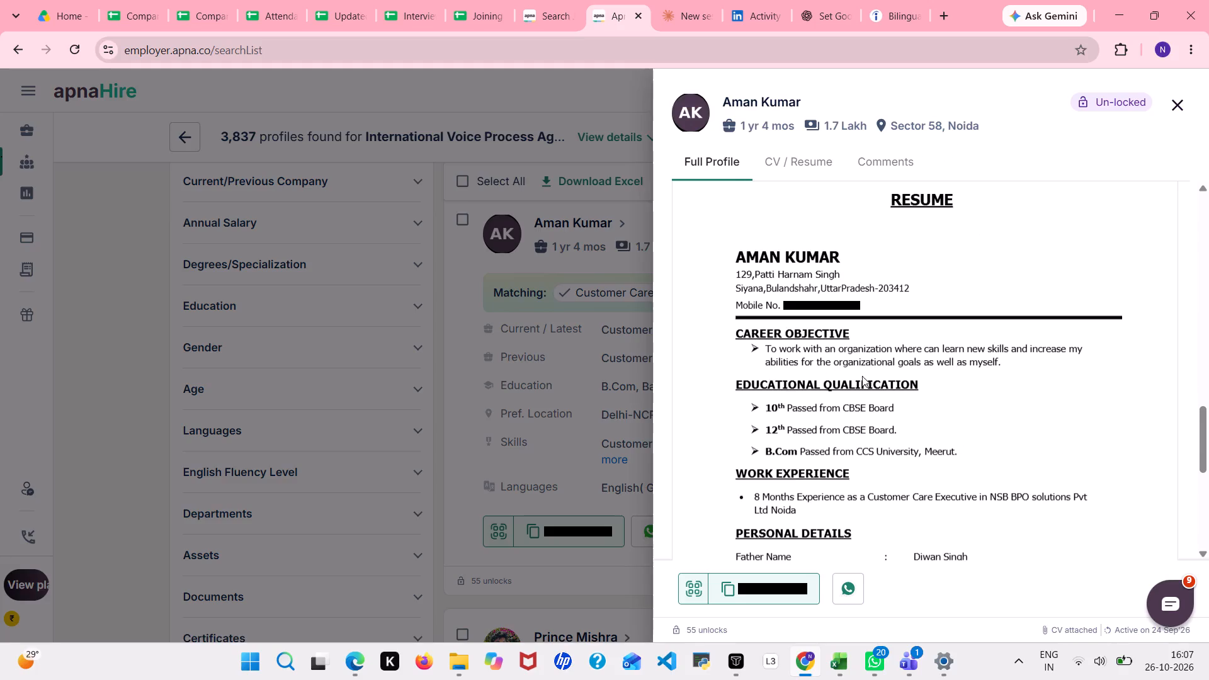
pyautogui.scroll(-1, 898, 381)
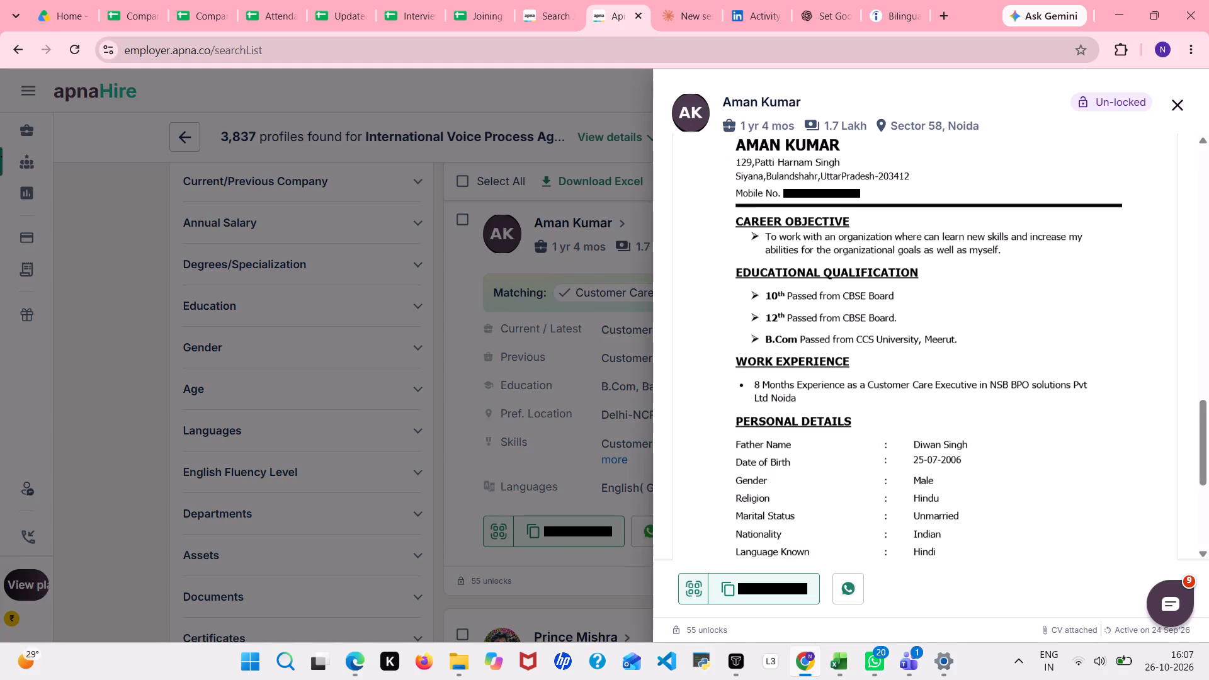
pyautogui.scroll(1, 898, 381)
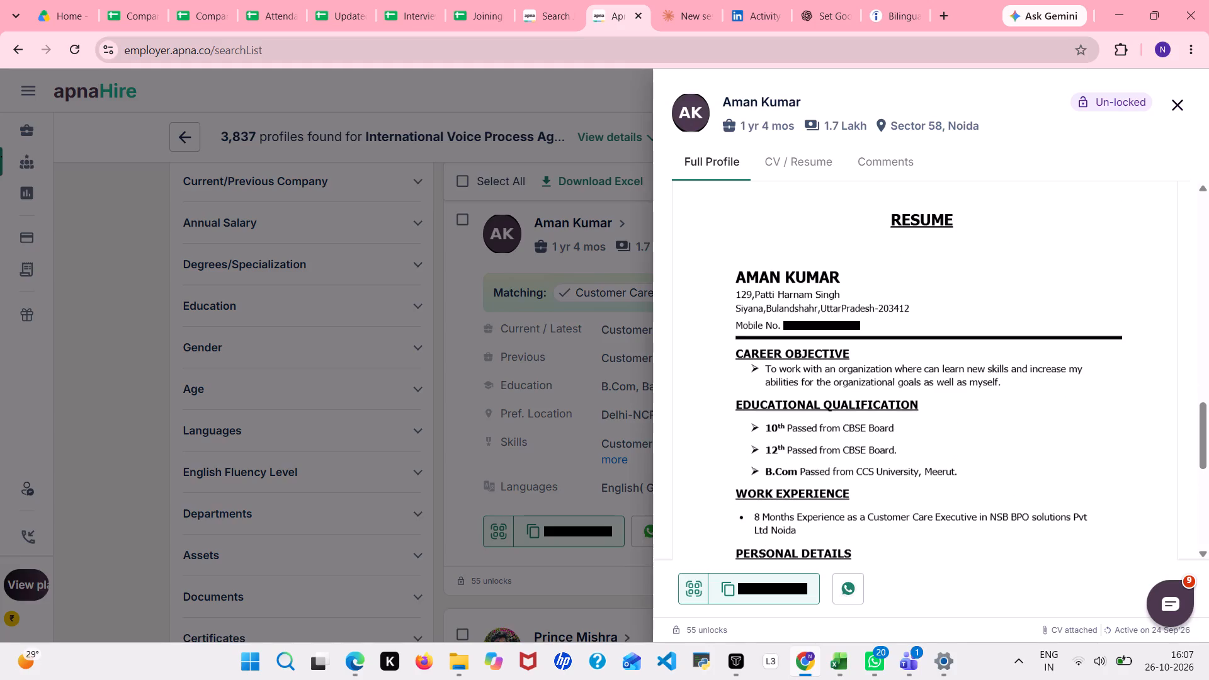
pyautogui.moveTo(741, 282); pyautogui.dragTo(870, 339)
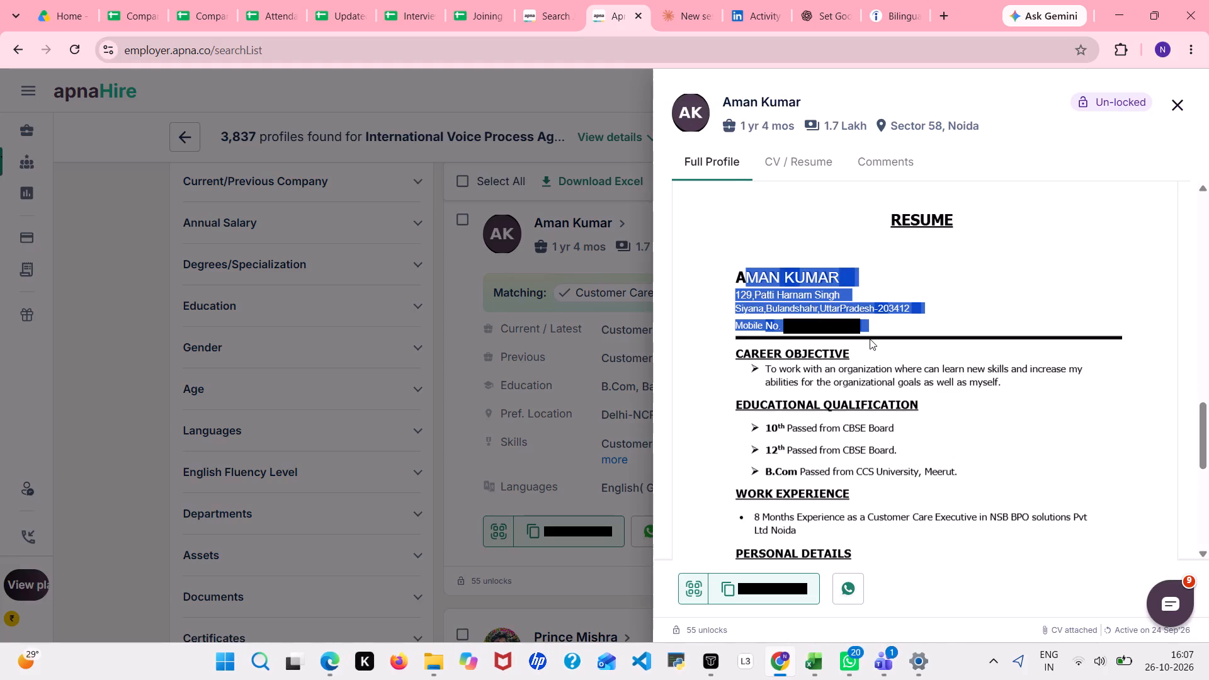
pyautogui.click(870, 339)
pyautogui.click(852, 327)
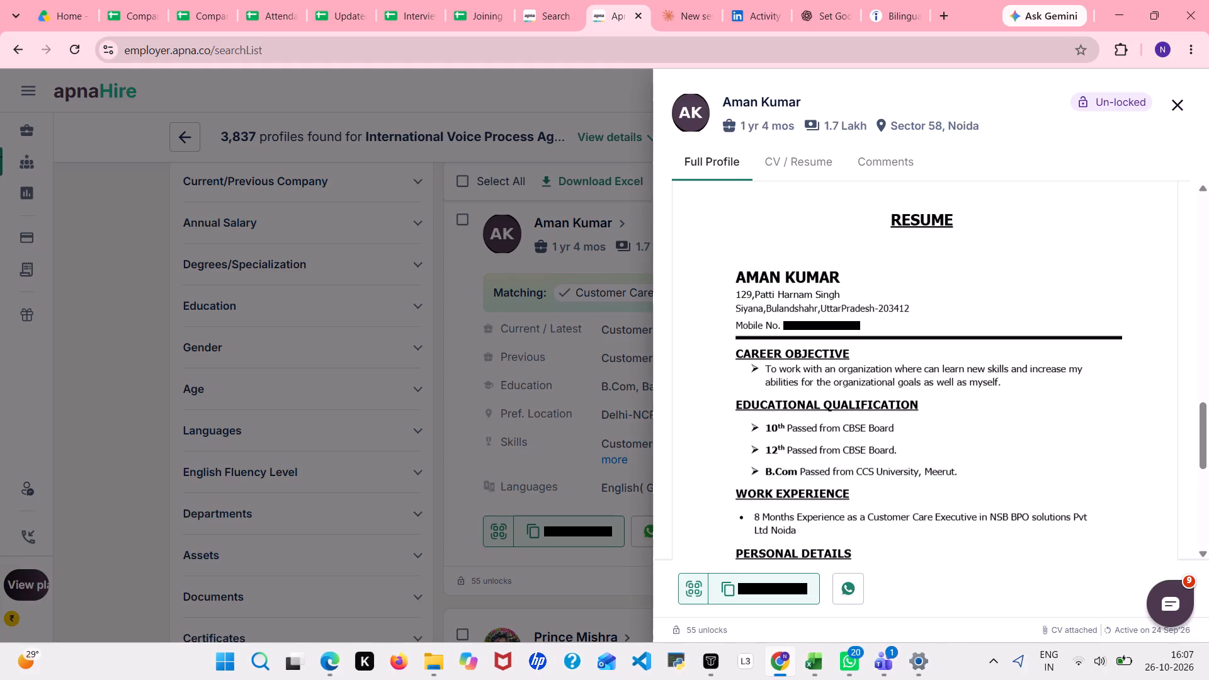
pyautogui.moveTo(738, 278); pyautogui.dragTo(858, 341)
pyautogui.click(858, 341)
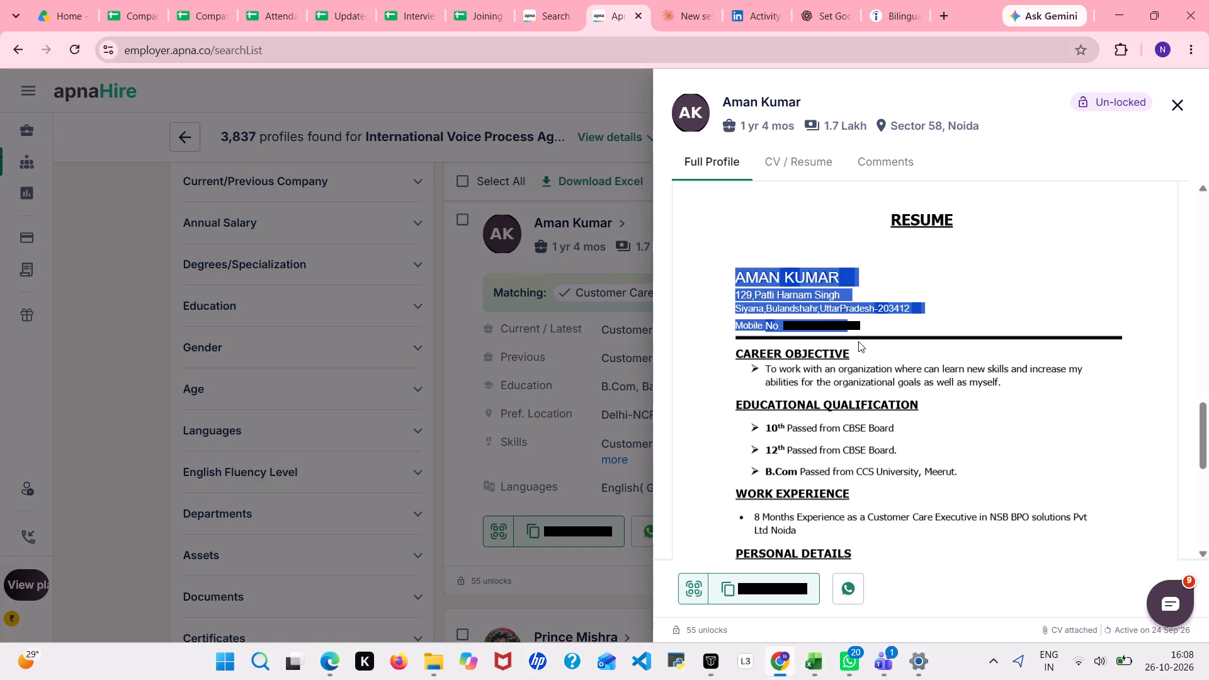
pyautogui.click(857, 324)
pyautogui.scroll(-1, 857, 324)
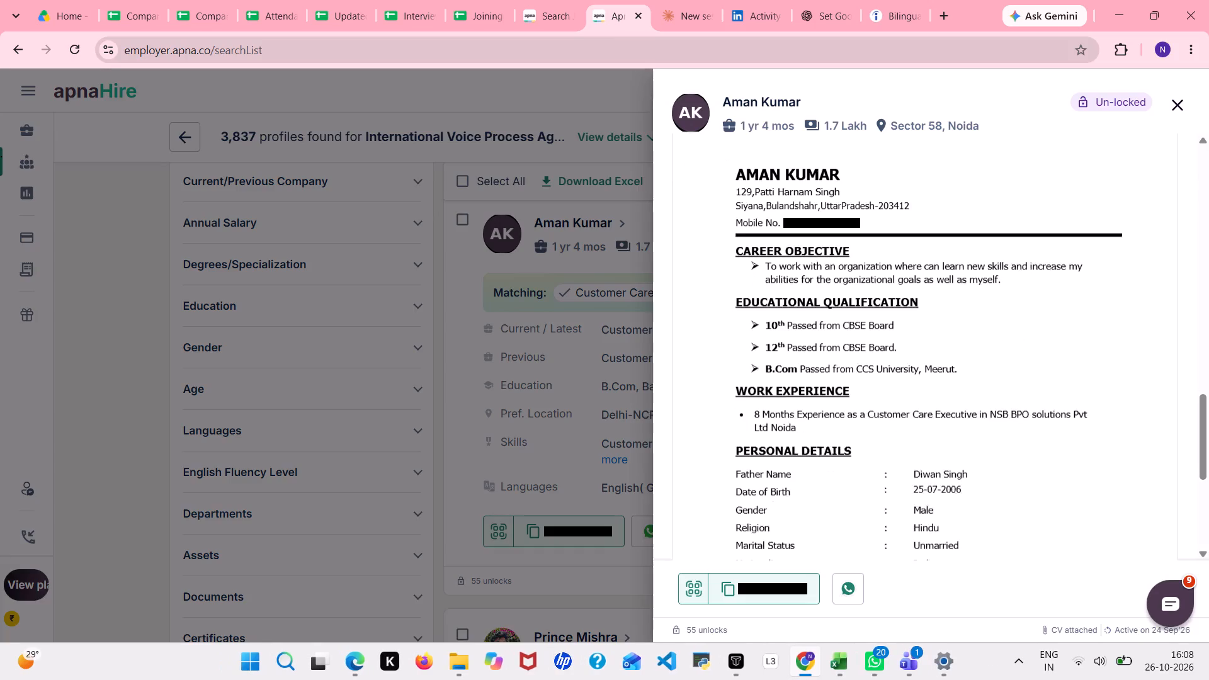
pyautogui.scroll(-2, 857, 324)
pyautogui.scroll(2, 857, 324)
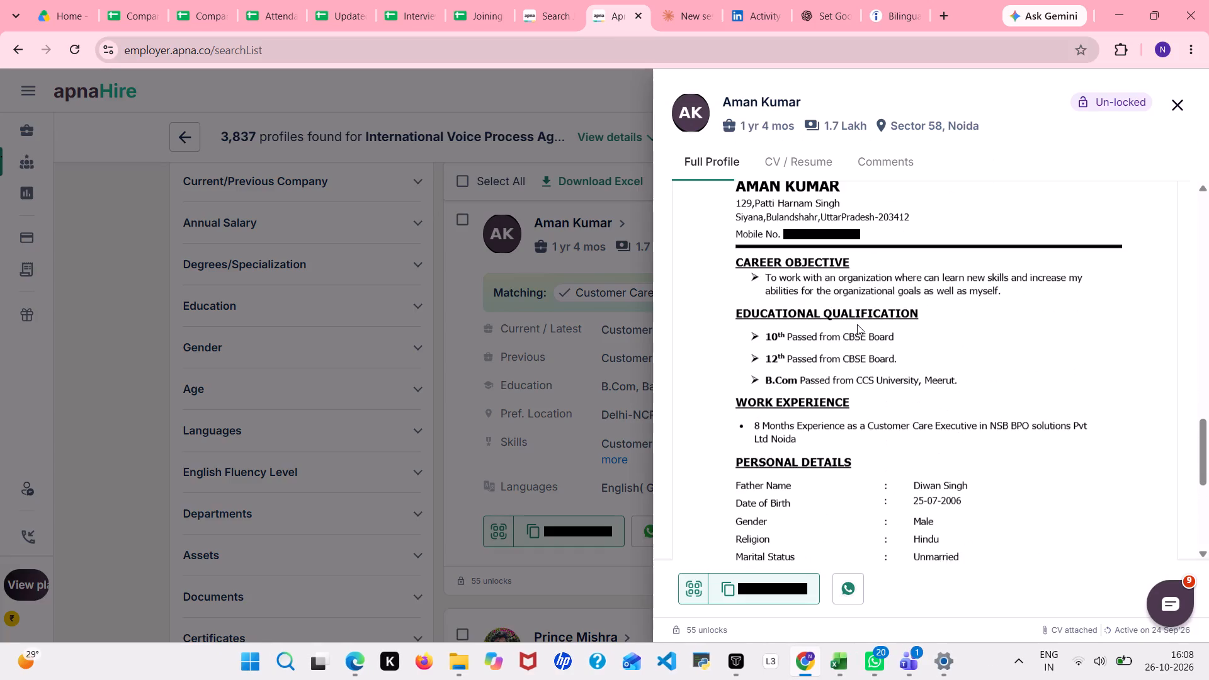
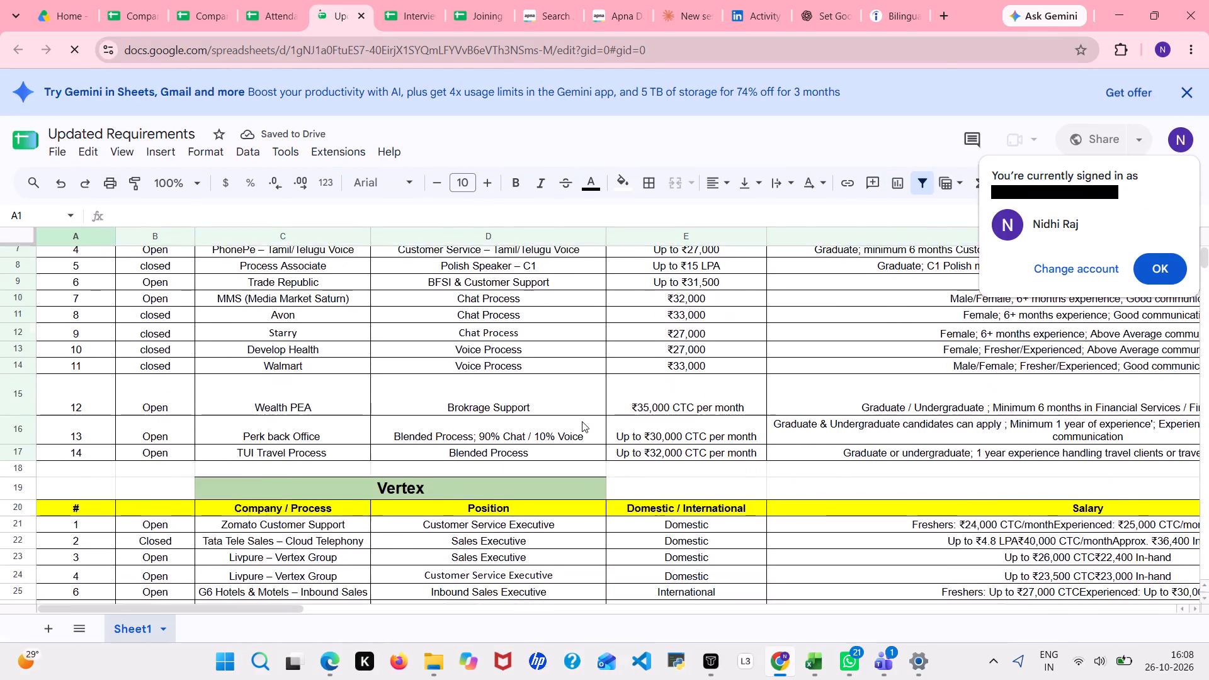
# Look through the Updated Requirements sheet down to the Cogent GGN openings, dismissing the signed-in account notice.
pyautogui.scroll(-3, 582, 421)
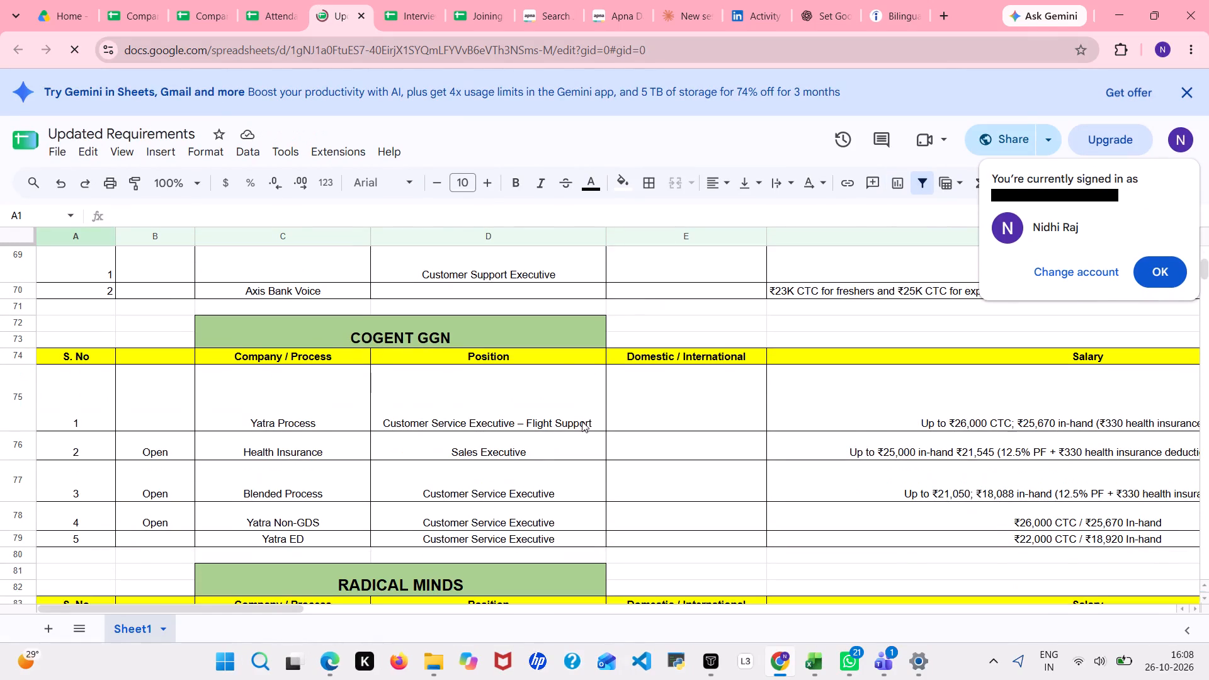
pyautogui.click(1137, 271)
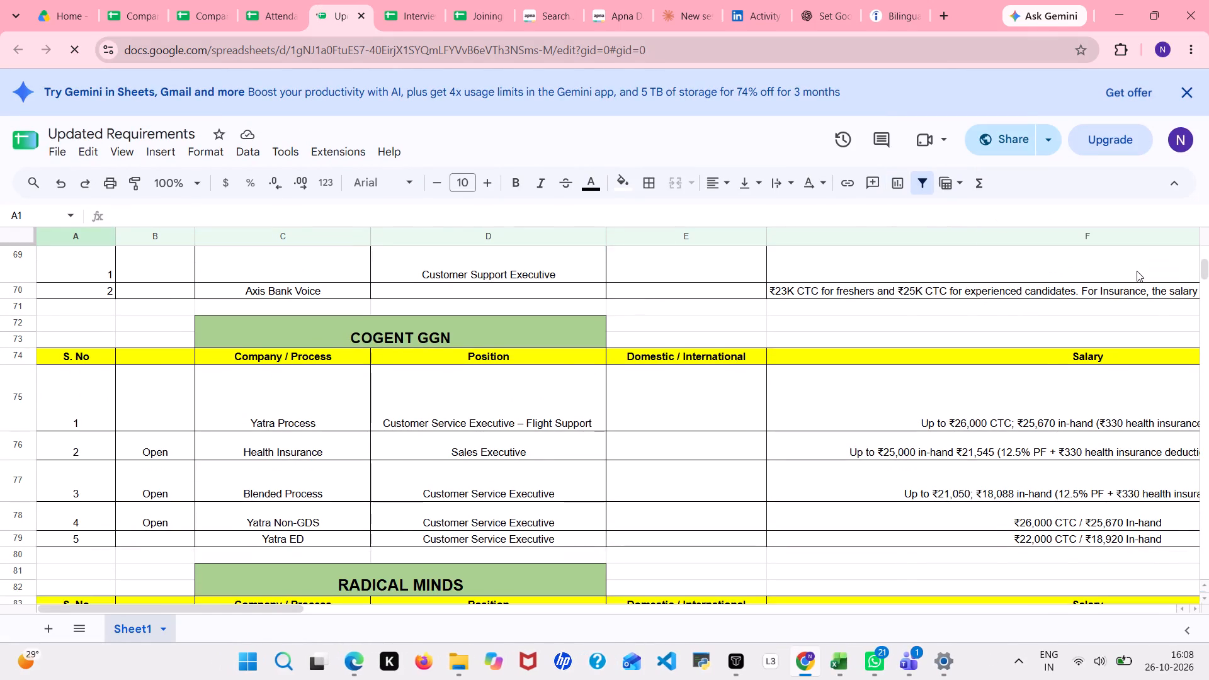
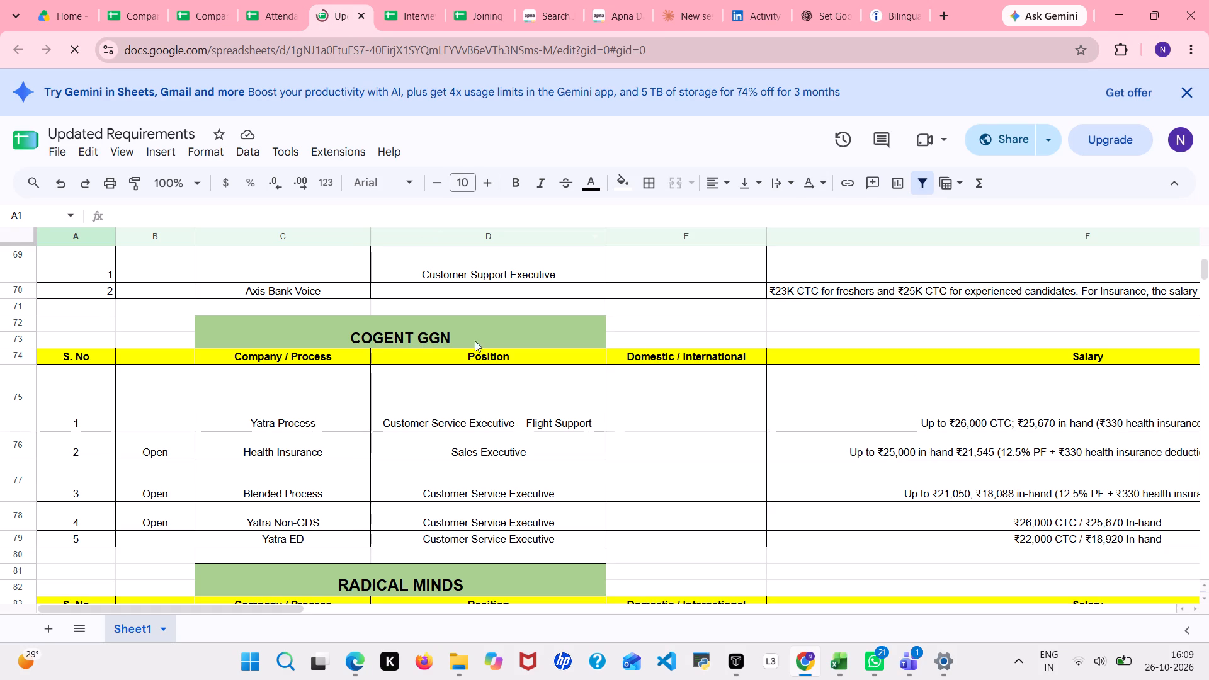
# Examine the Yatra Process entry and other Cogent GGN openings, along with the Radical Minds opening below them.
pyautogui.click(497, 416)
pyautogui.click(317, 400)
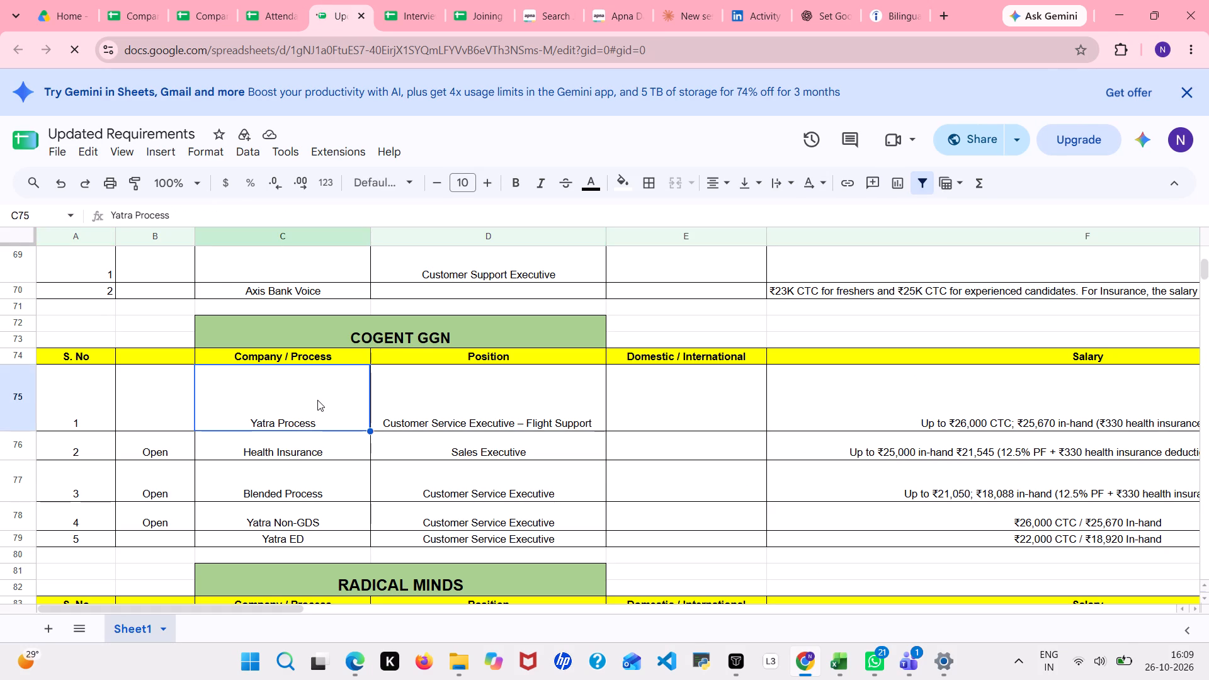
pyautogui.click(489, 404)
pyautogui.click(271, 414)
pyautogui.scroll(-2, 418, 467)
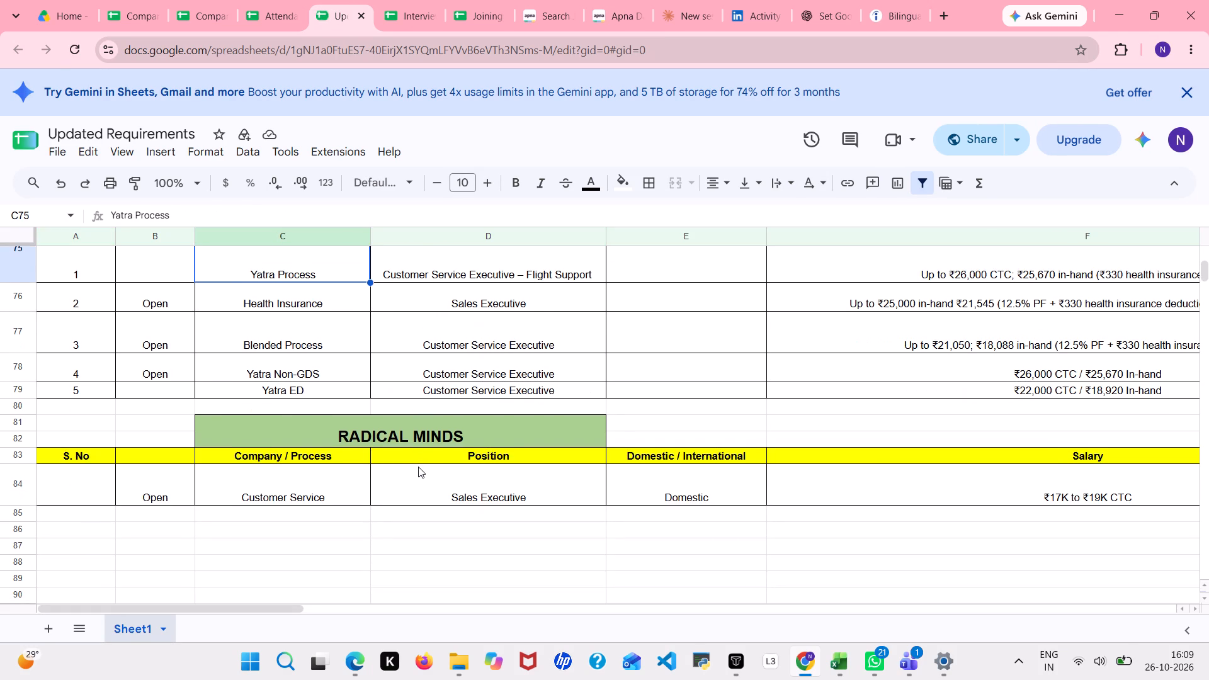
pyautogui.scroll(2, 418, 467)
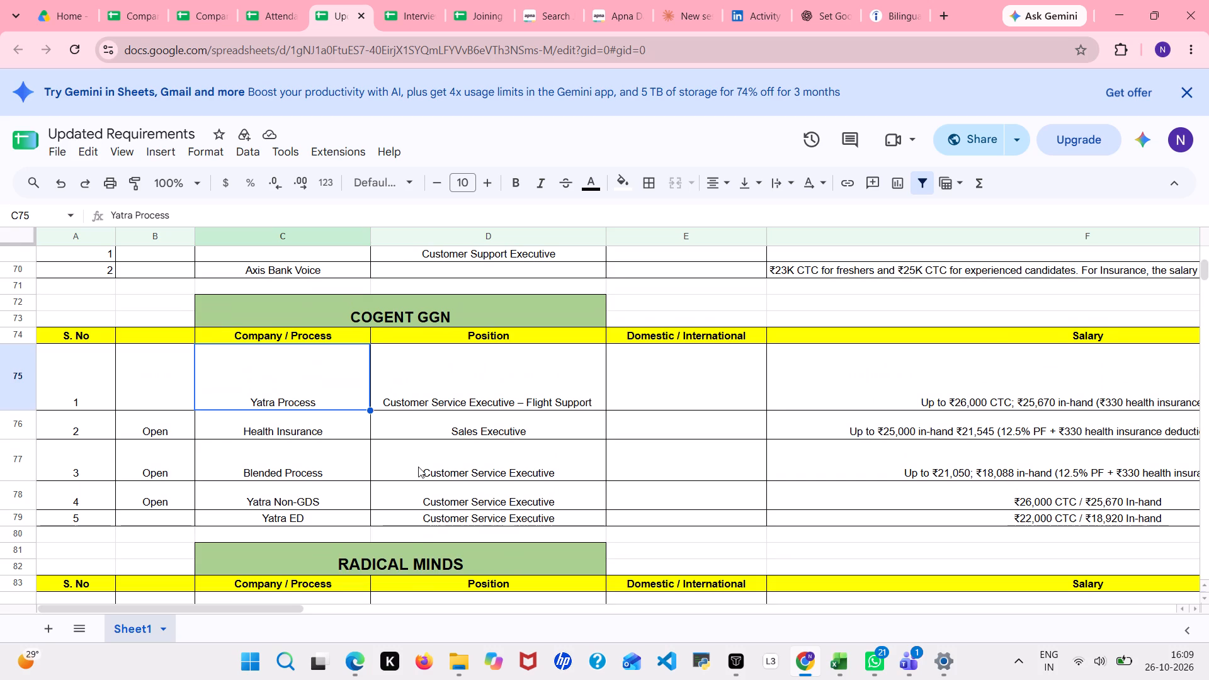
pyautogui.scroll(1, 418, 467)
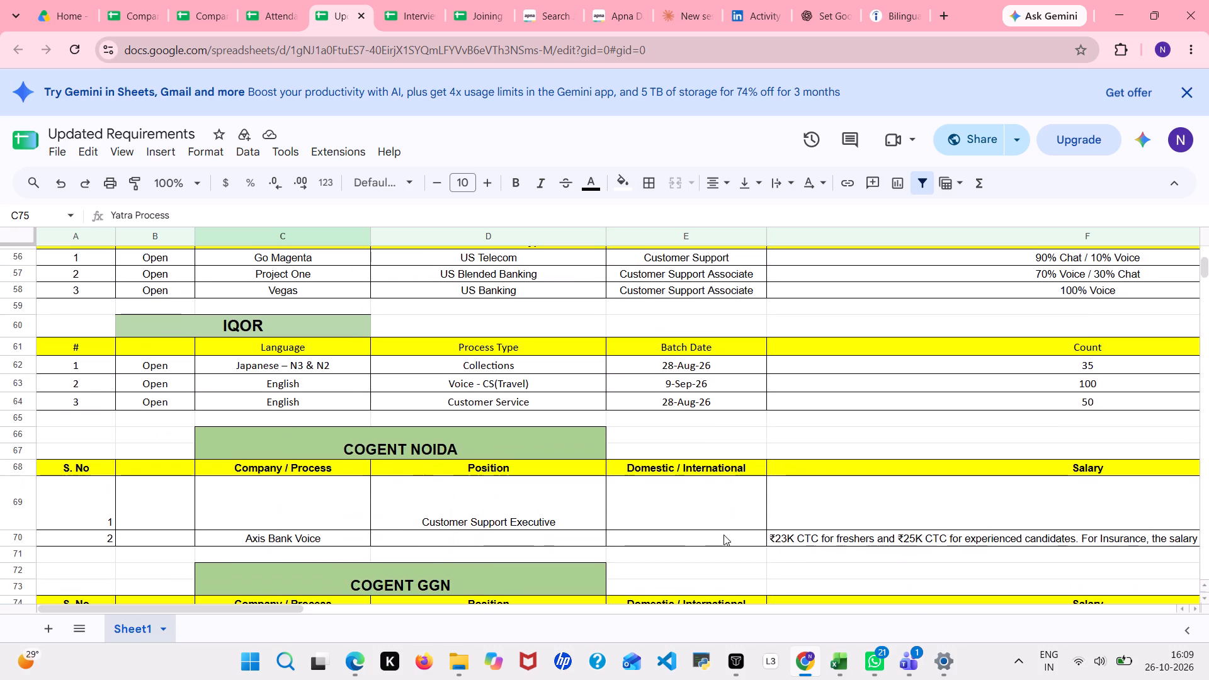
# Examine the process, position, domestic/international and salary cells of the two Cogent Noida openings.
pyautogui.click(774, 531)
pyautogui.click(727, 539)
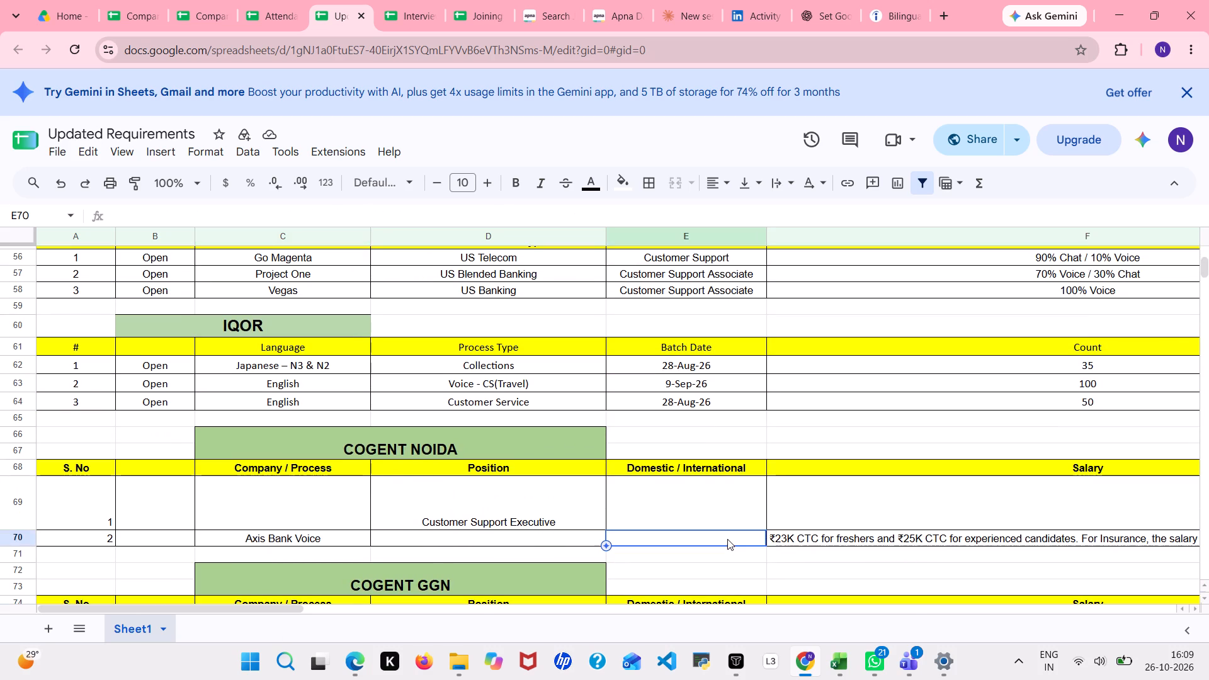
pyautogui.click(866, 500)
pyautogui.click(579, 492)
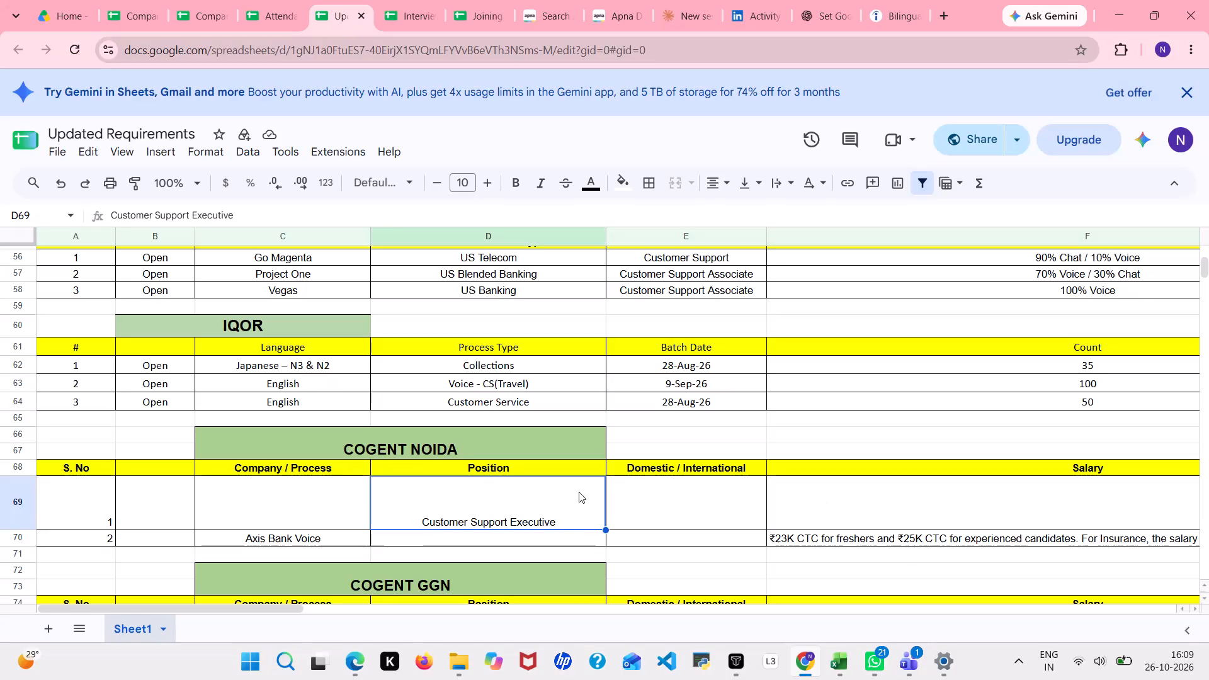
pyautogui.click(662, 510)
pyautogui.scroll(-1, 662, 510)
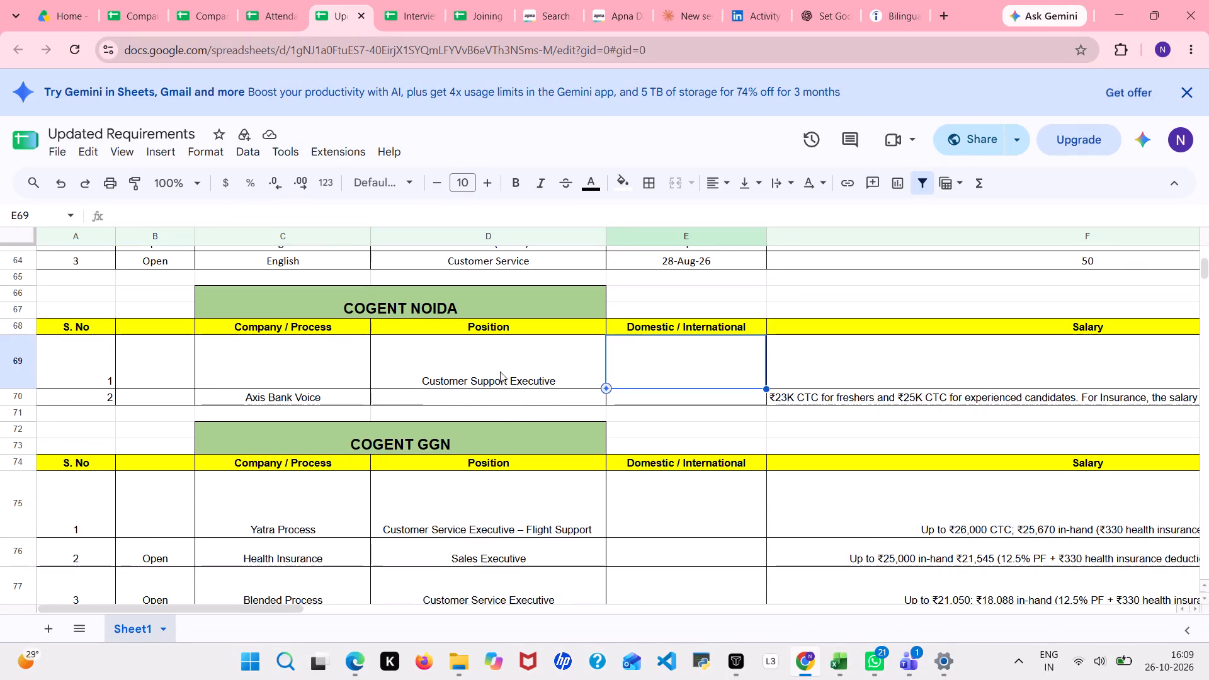
pyautogui.click(499, 366)
pyautogui.click(831, 395)
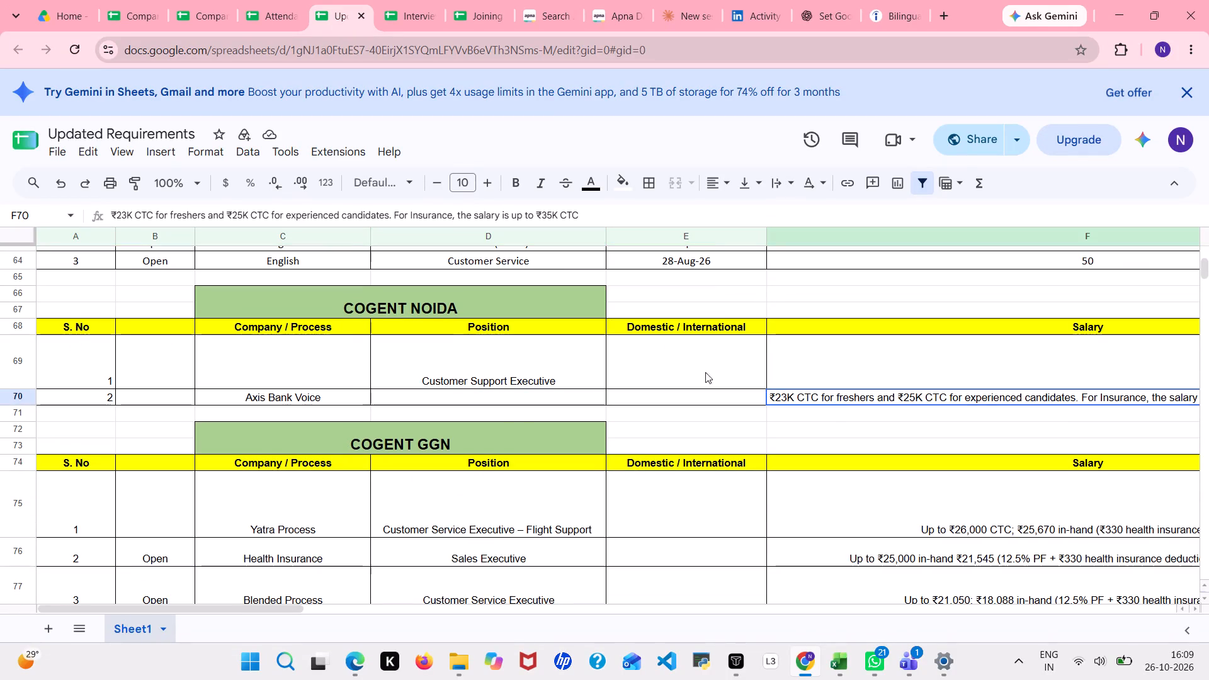
pyautogui.click(674, 367)
pyautogui.click(530, 354)
pyautogui.click(326, 354)
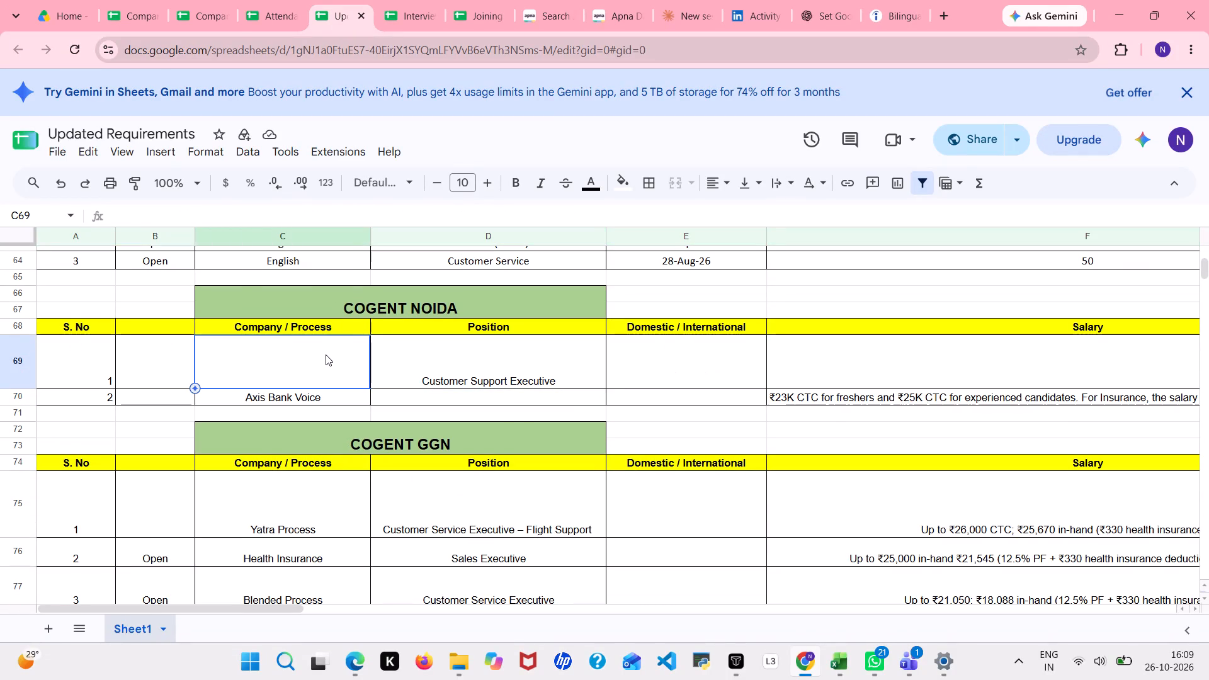
pyautogui.click(329, 399)
pyautogui.click(464, 367)
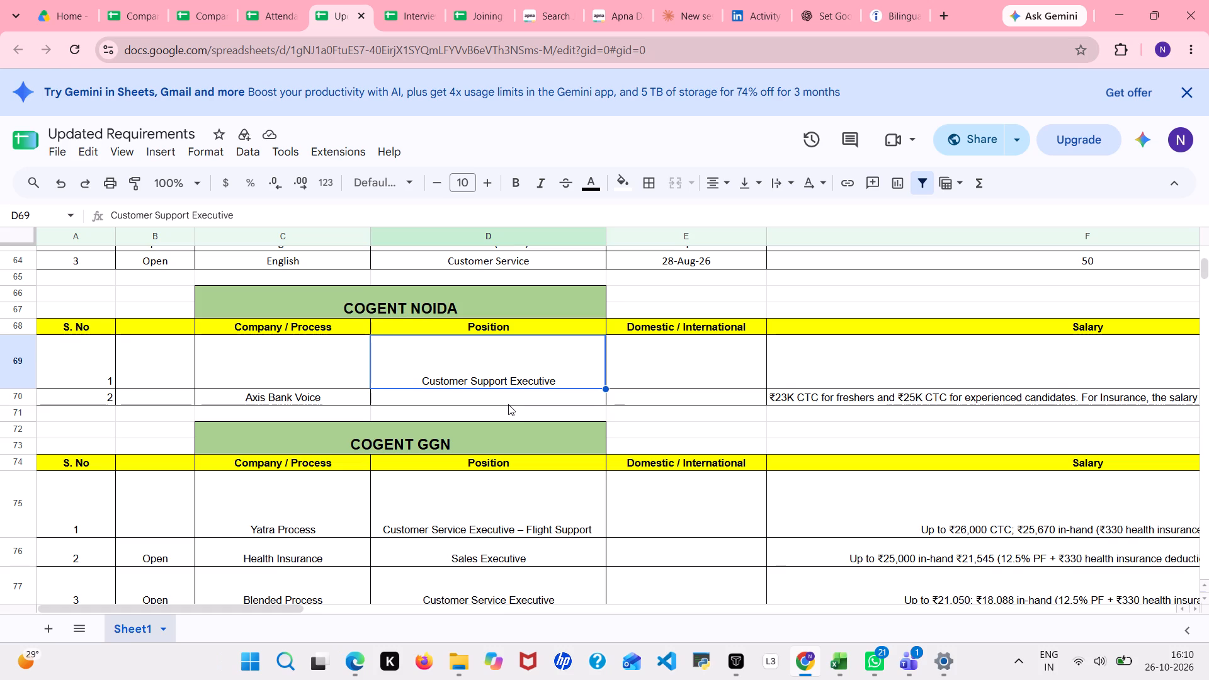
# Review the Cogent Noida Customer Support Executive and Axis Bank Voice entries again, including the full Axis Bank Voice salary details.
pyautogui.click(214, 367)
pyautogui.click(255, 402)
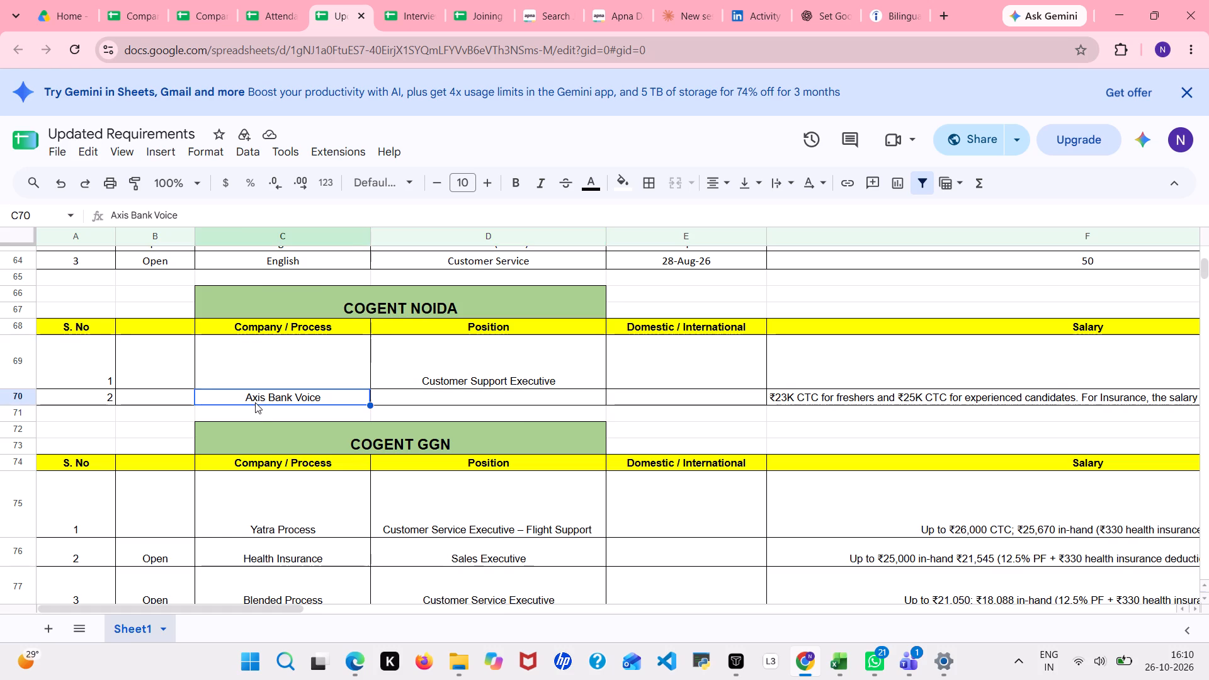
pyautogui.click(474, 370)
pyautogui.click(345, 399)
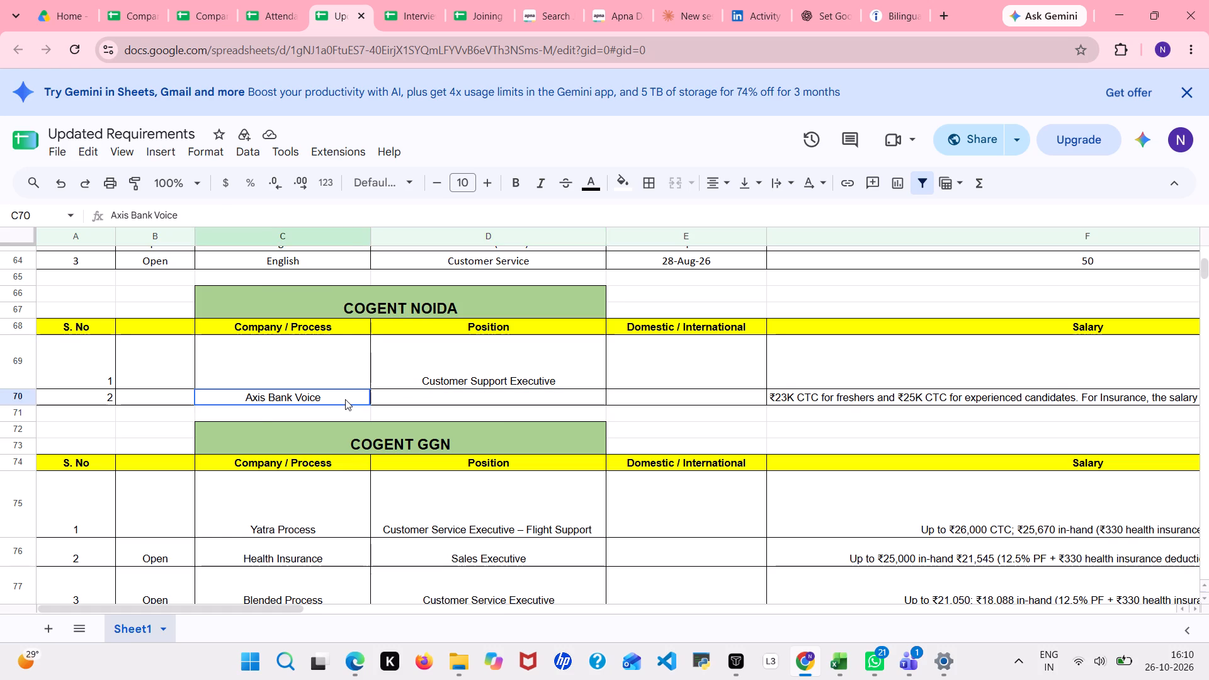
pyautogui.click(336, 366)
pyautogui.click(448, 384)
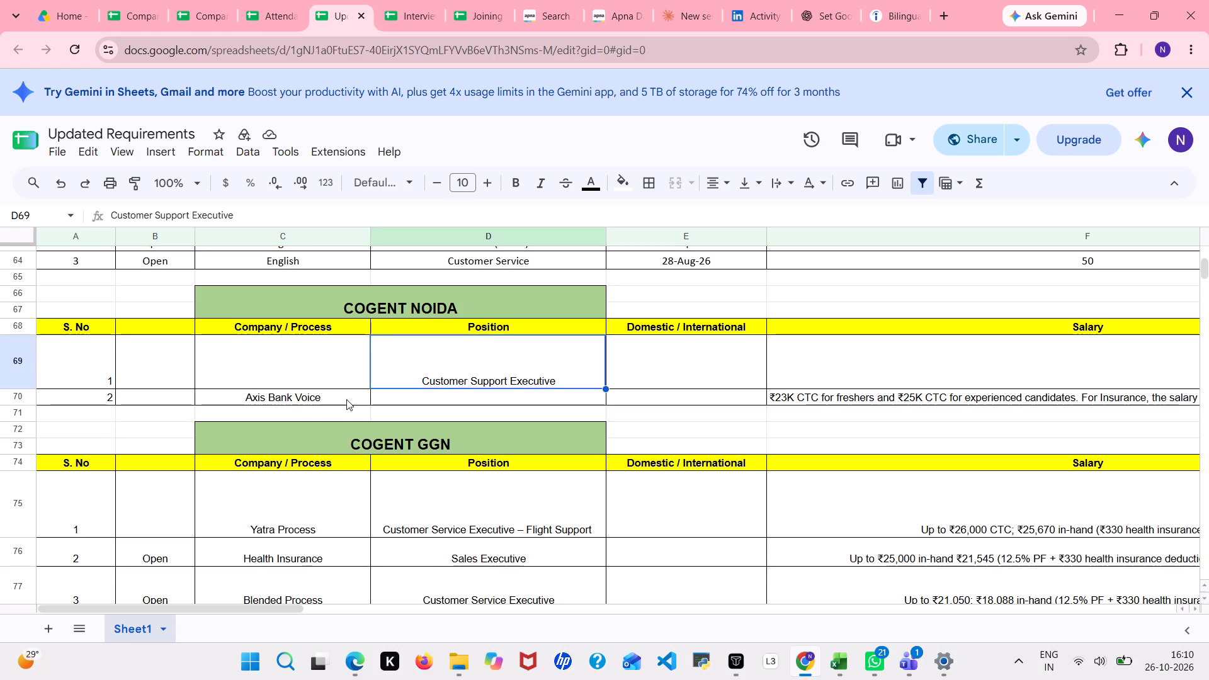
pyautogui.click(325, 400)
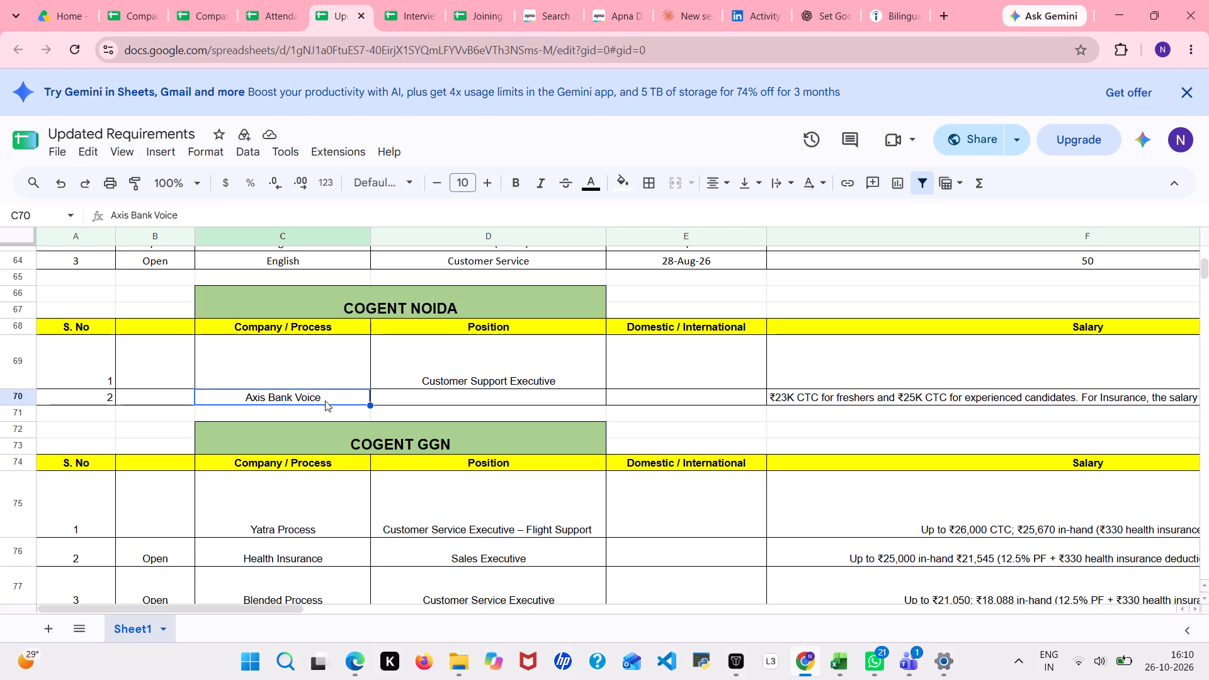
pyautogui.click(848, 395)
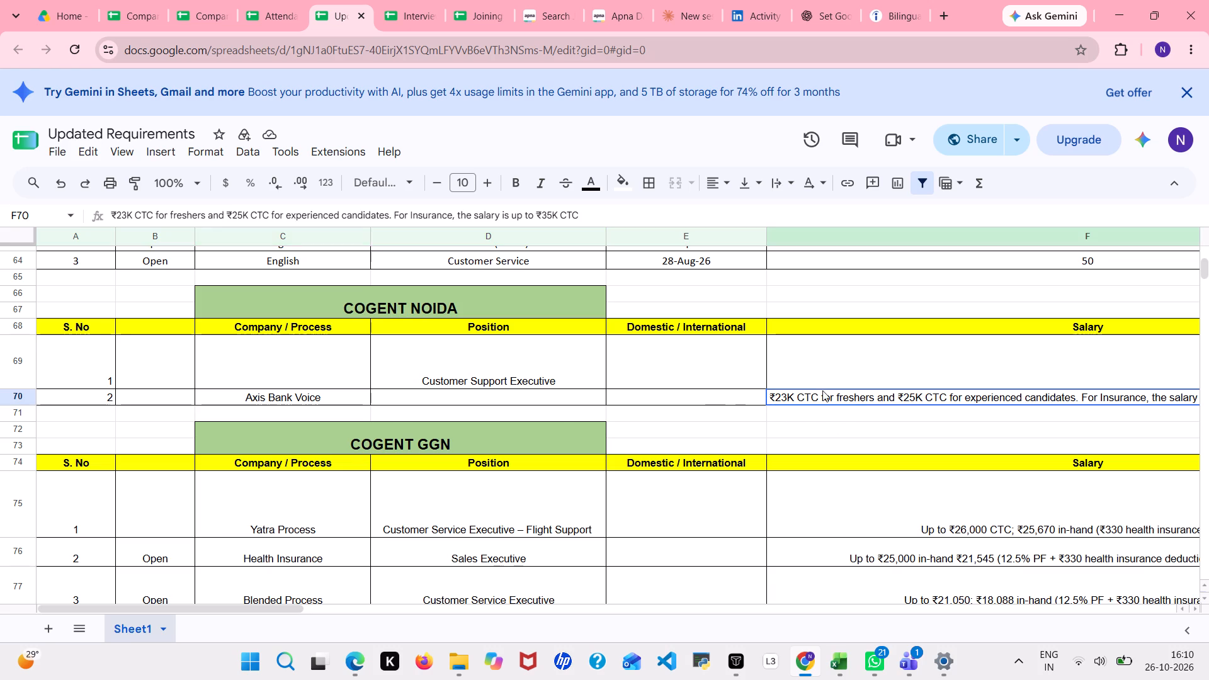
pyautogui.click(713, 399)
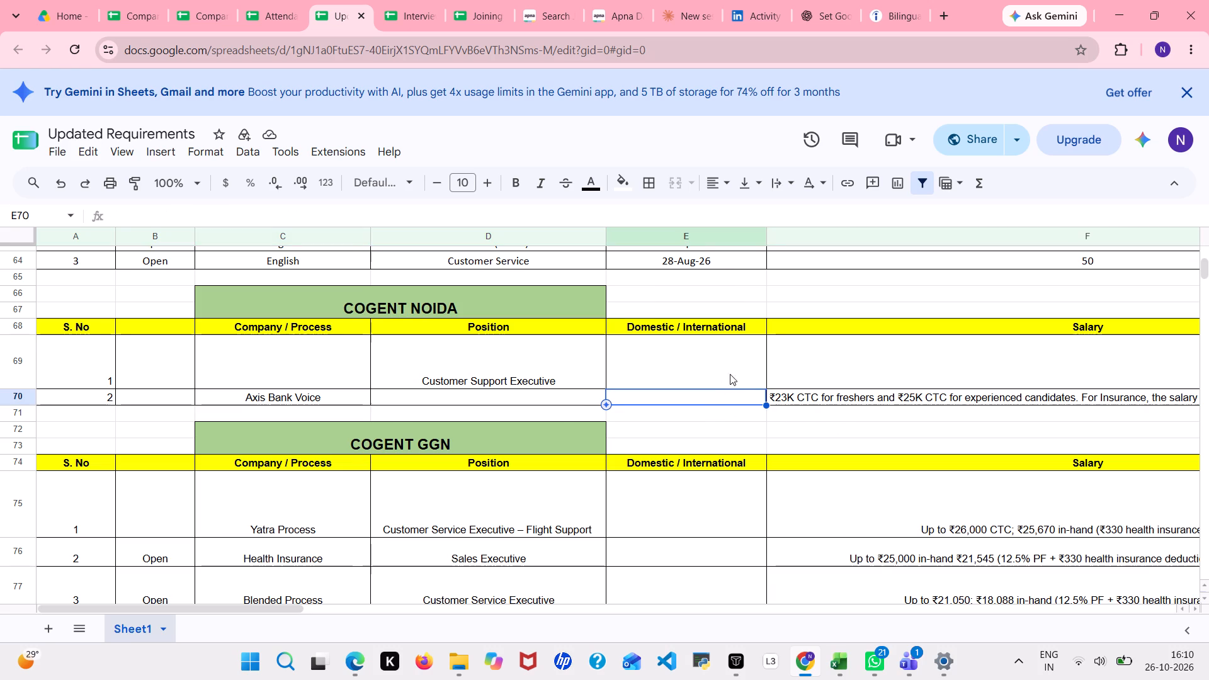
pyautogui.click(732, 372)
pyautogui.hscroll(-1, 788, 404)
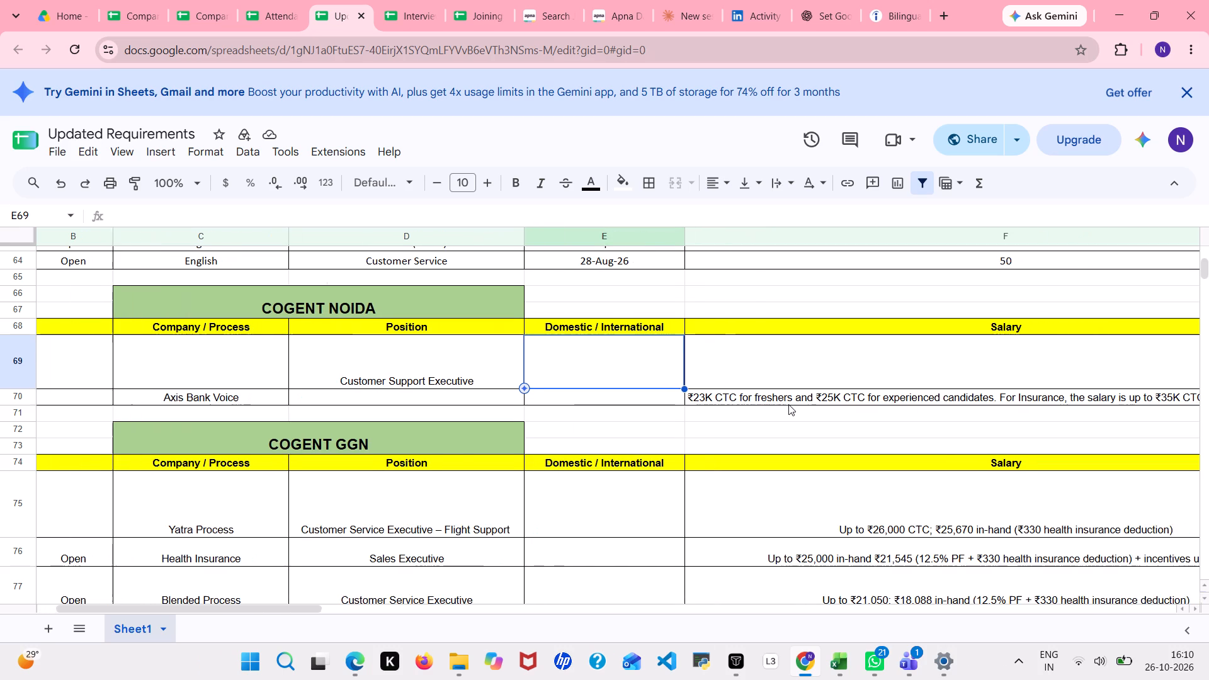
pyautogui.hscroll(-1, 788, 404)
pyautogui.hscroll(-1, 713, 414)
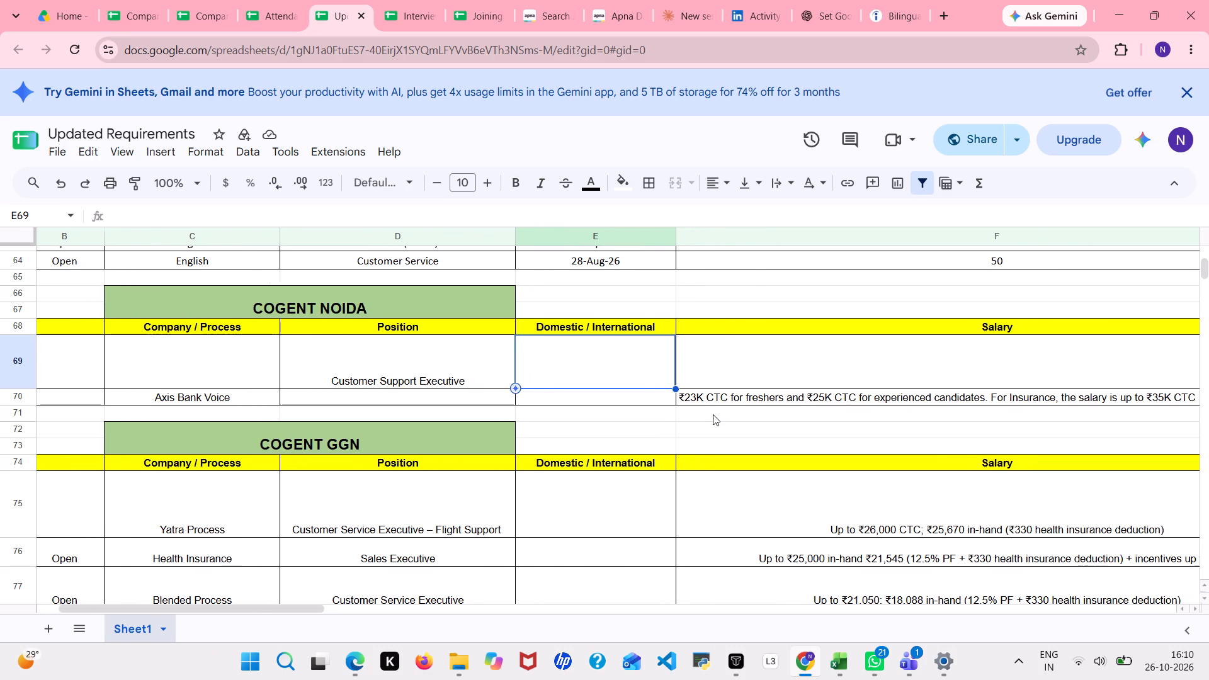
pyautogui.hscroll(-1, 713, 414)
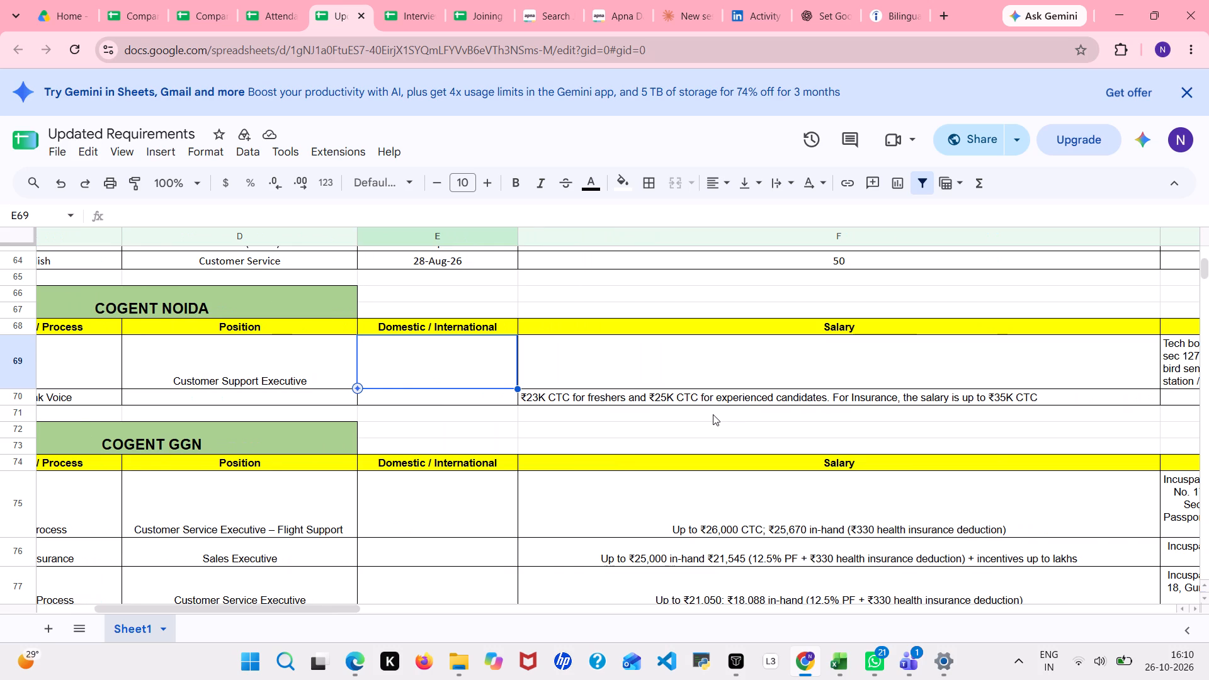
# Examine the Company / Process and Position cells of the two Cogent Noida openings, including the Customer Support Executive and Axis Bank Voice entries.
pyautogui.hscroll(5, 713, 414)
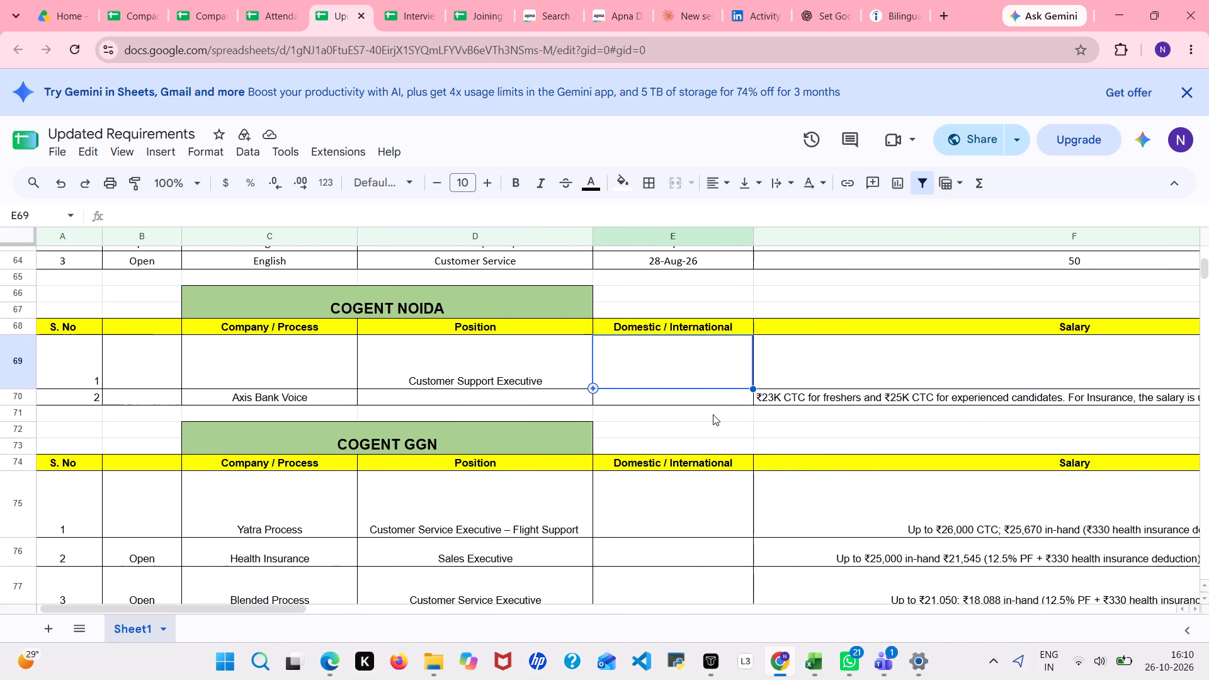
pyautogui.click(547, 363)
pyautogui.click(286, 354)
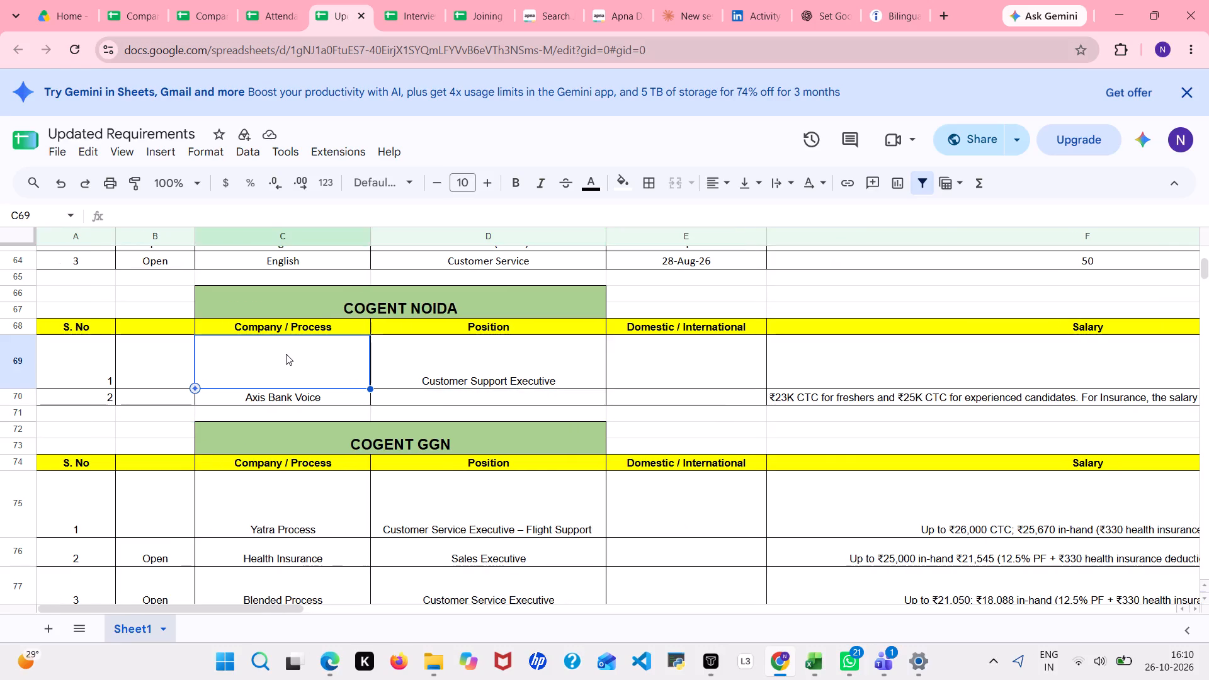
pyautogui.click(311, 392)
pyautogui.click(443, 365)
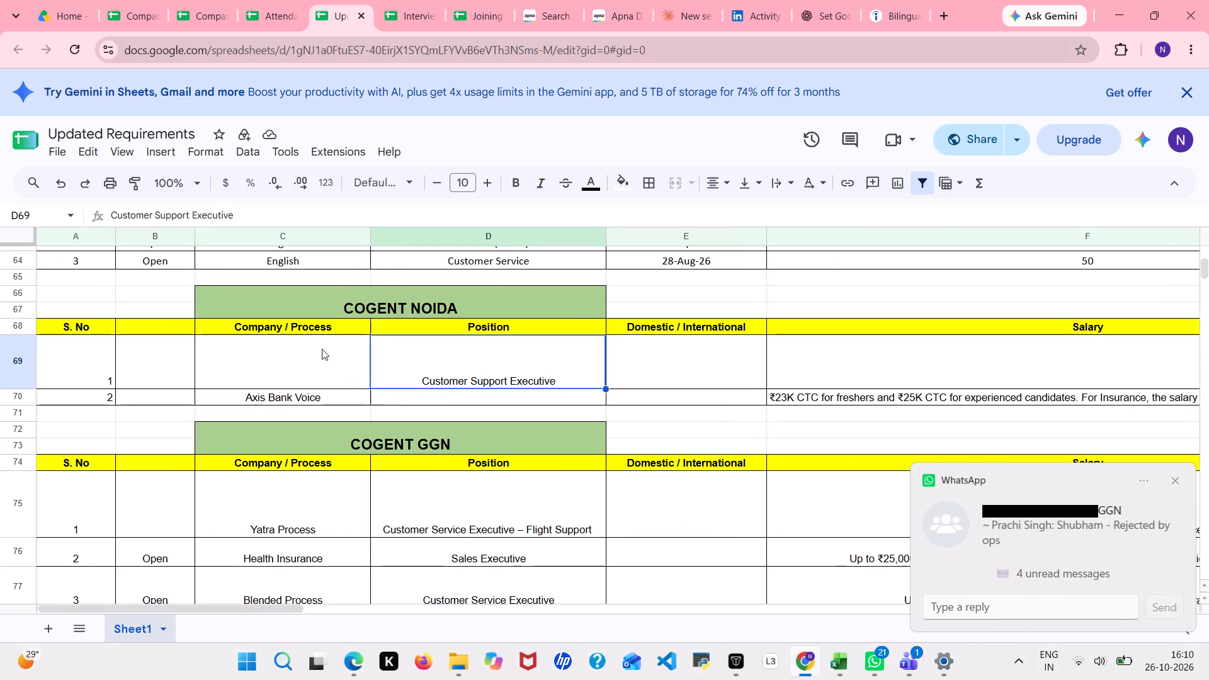
pyautogui.click(321, 349)
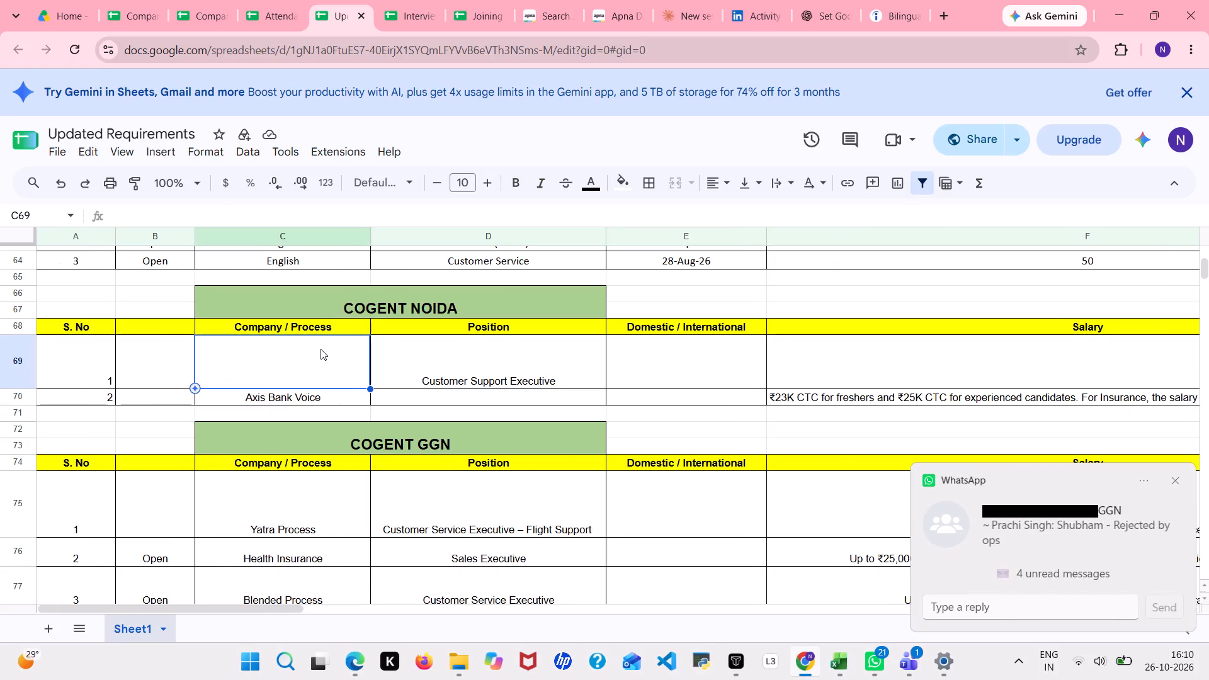
pyautogui.click(489, 383)
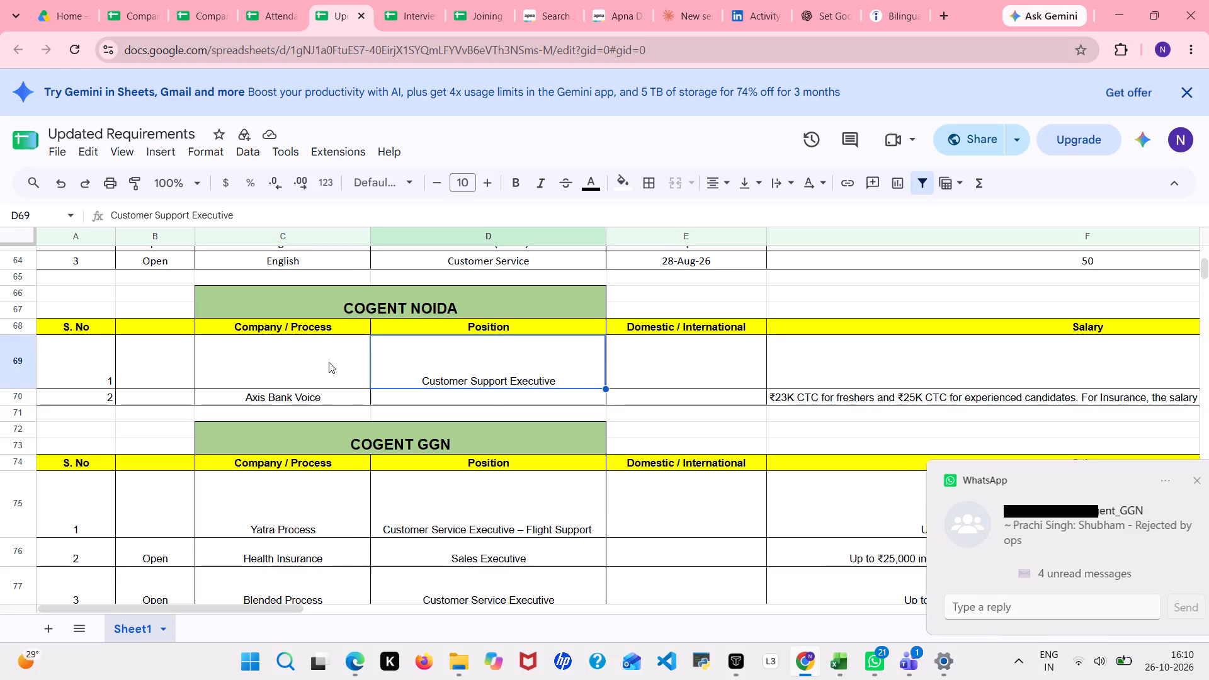
pyautogui.click(329, 362)
pyautogui.click(329, 390)
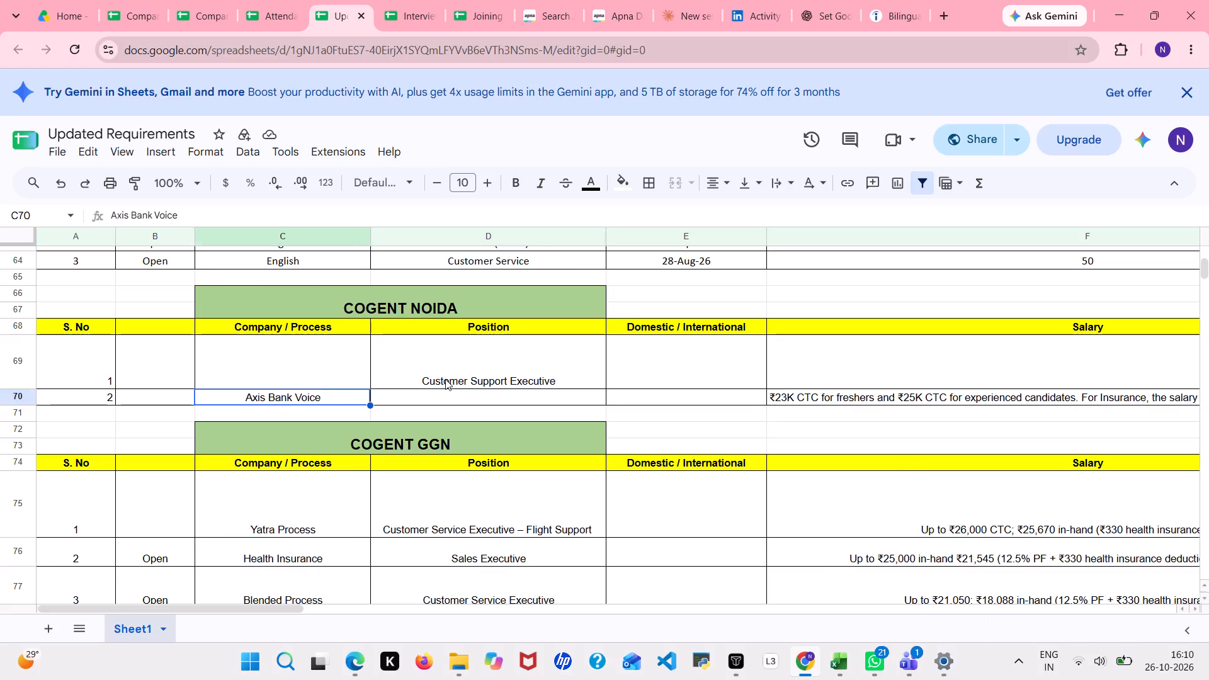
pyautogui.click(445, 379)
pyautogui.click(450, 394)
pyautogui.click(340, 366)
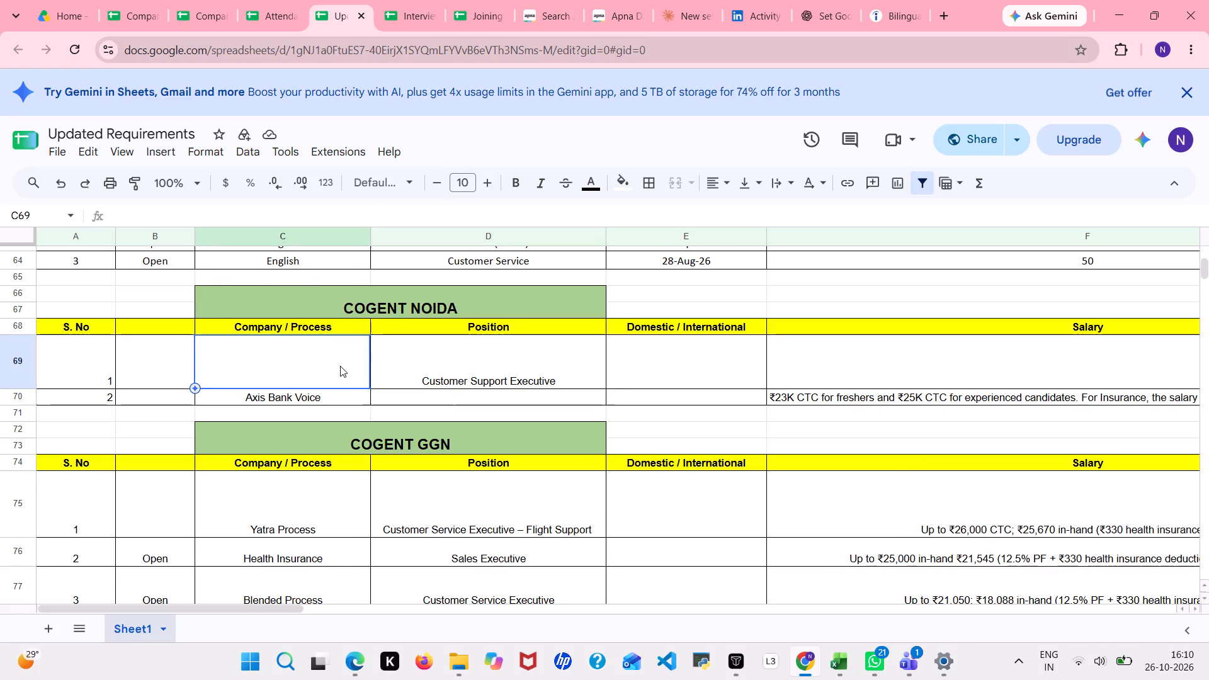
pyautogui.click(499, 368)
pyautogui.click(348, 396)
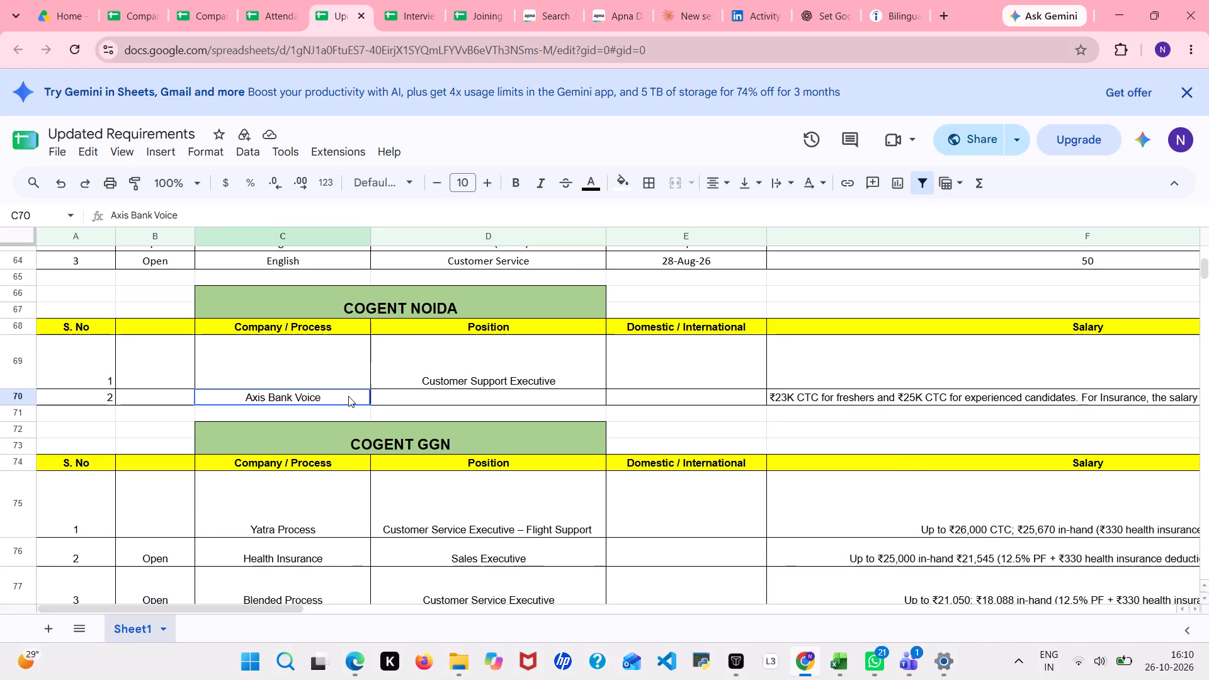
pyautogui.click(492, 368)
pyautogui.click(338, 368)
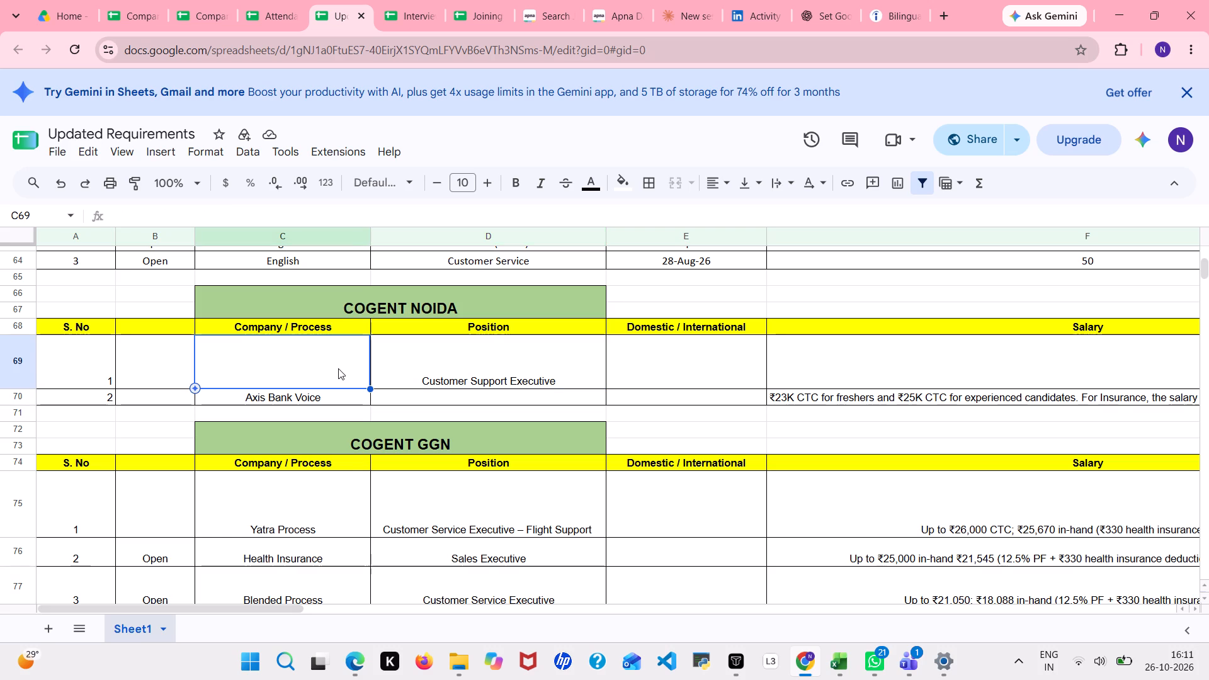
pyautogui.click(342, 402)
pyautogui.click(476, 392)
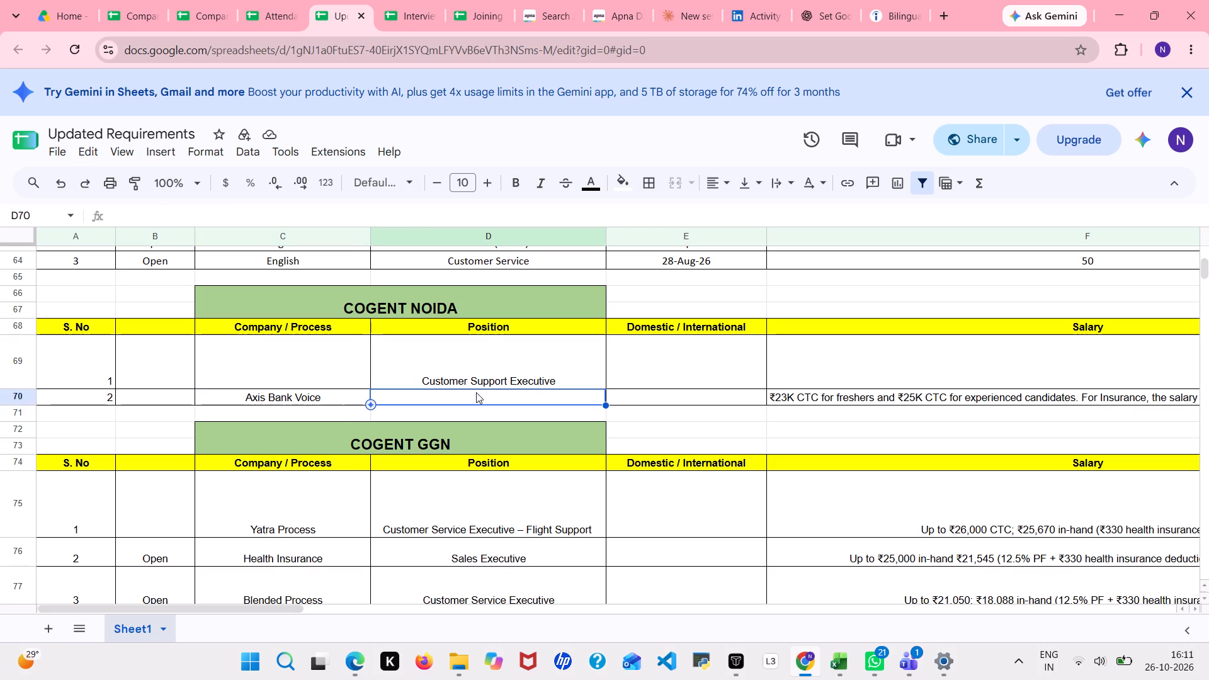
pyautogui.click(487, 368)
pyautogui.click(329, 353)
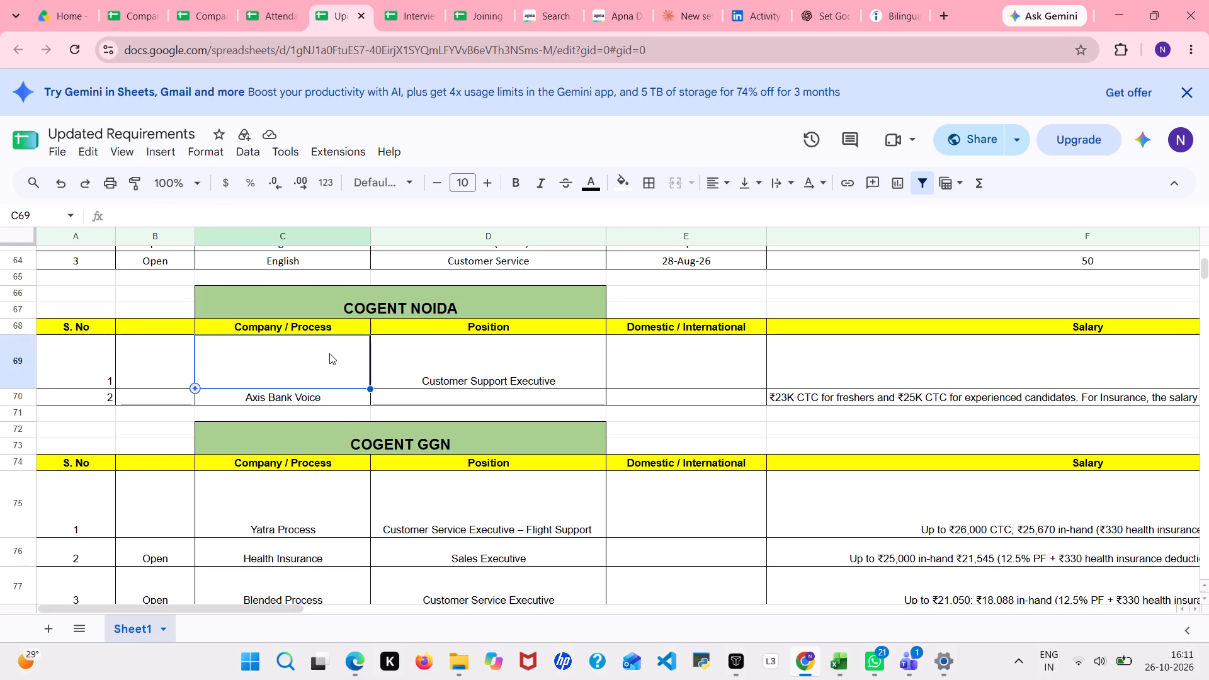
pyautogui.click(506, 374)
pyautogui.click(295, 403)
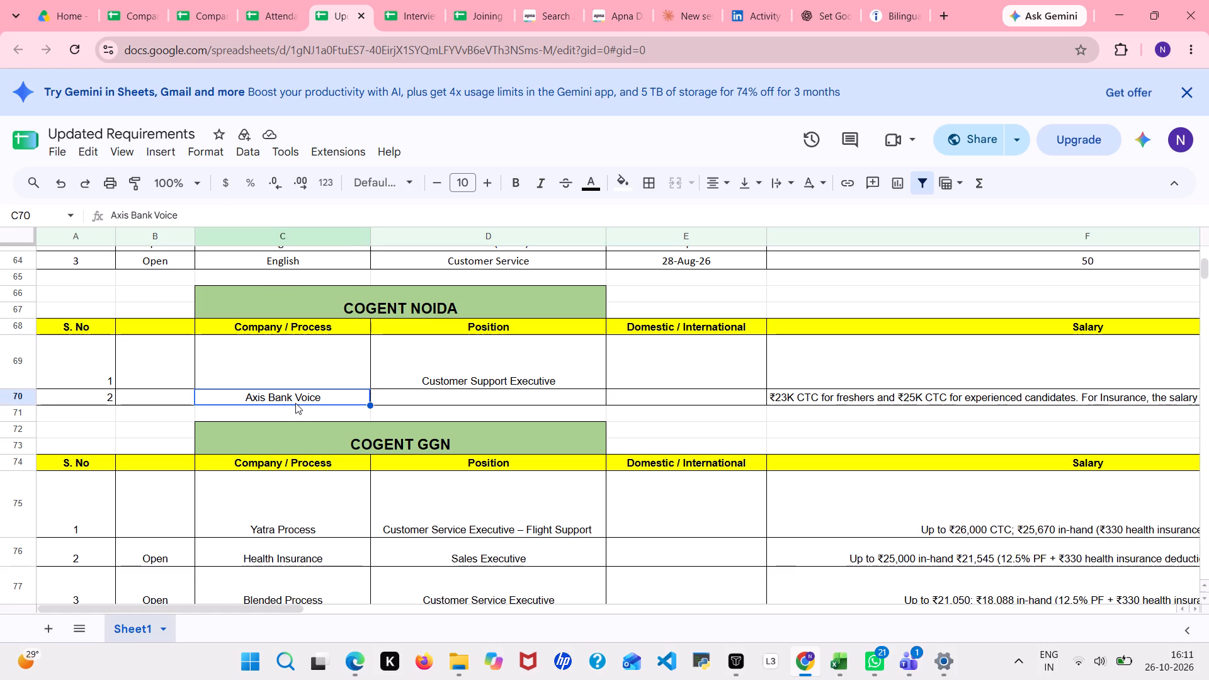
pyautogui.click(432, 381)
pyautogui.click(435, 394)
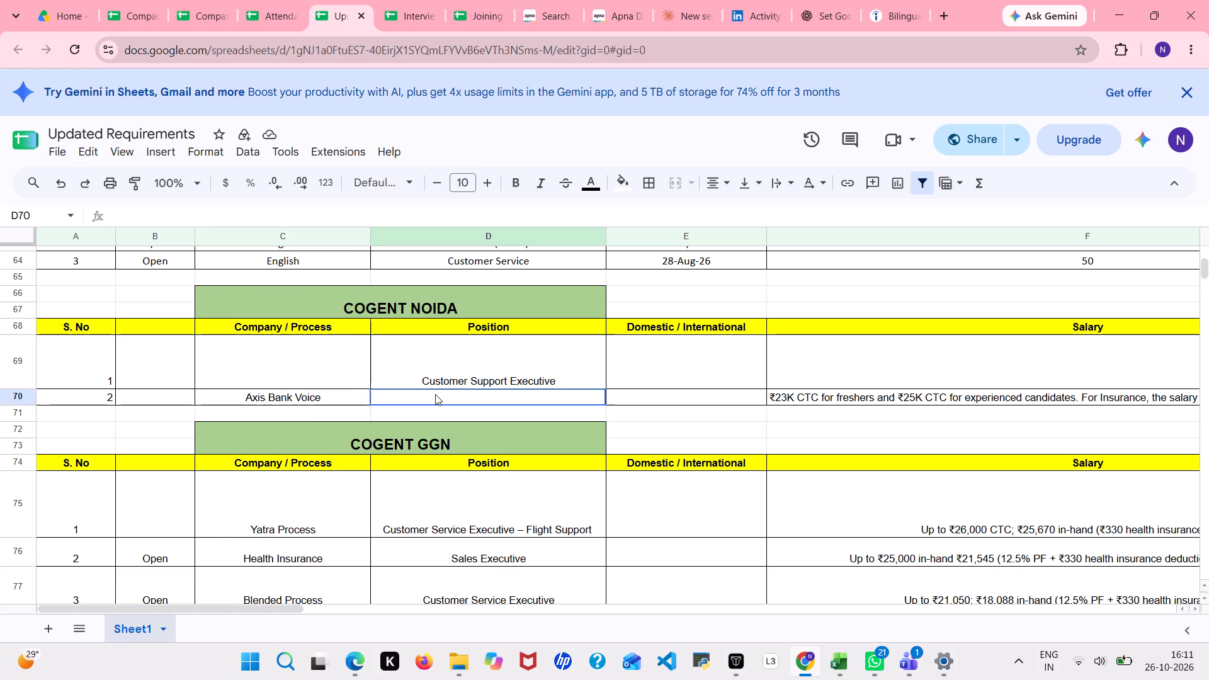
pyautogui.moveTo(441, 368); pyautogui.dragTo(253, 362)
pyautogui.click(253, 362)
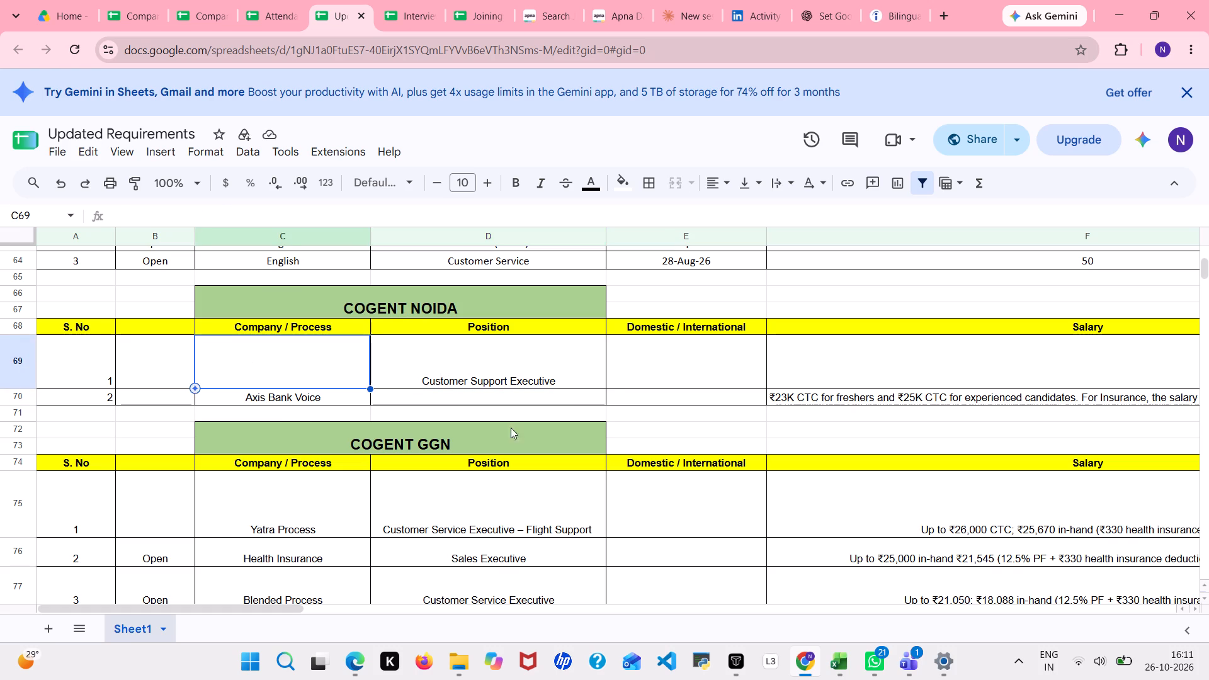
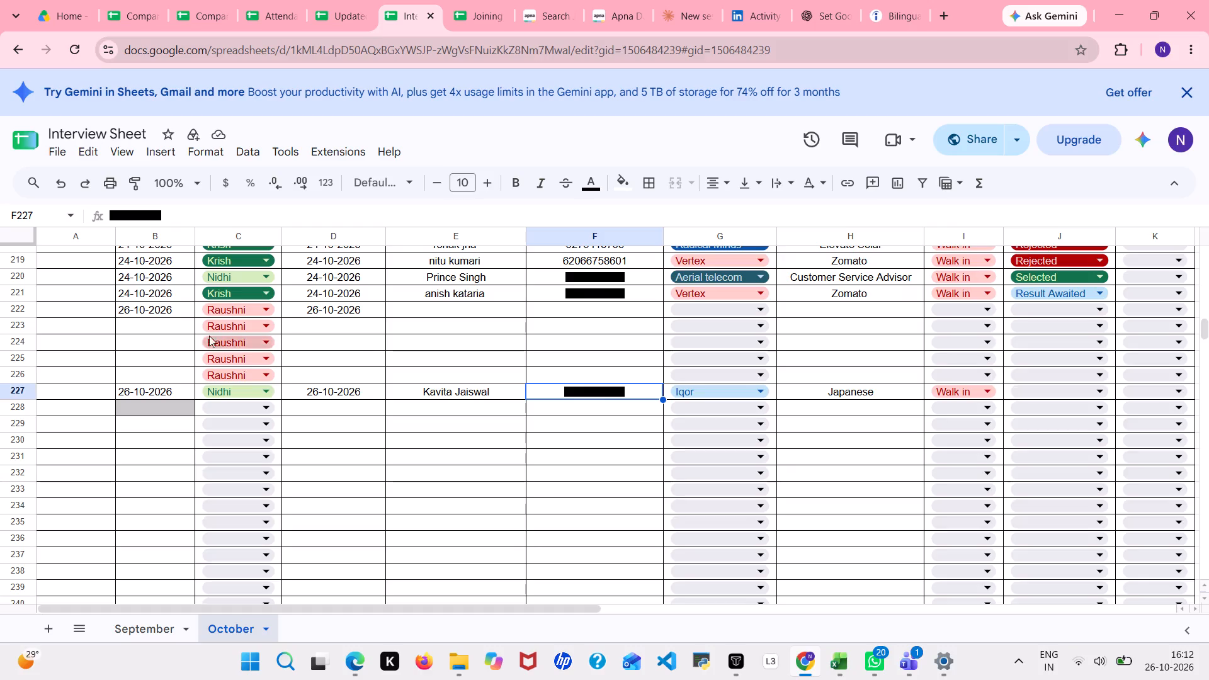
# Select the first date cell of the Iqor Japanese walk-in entry in the October interview sheet.
pyautogui.click(145, 387)
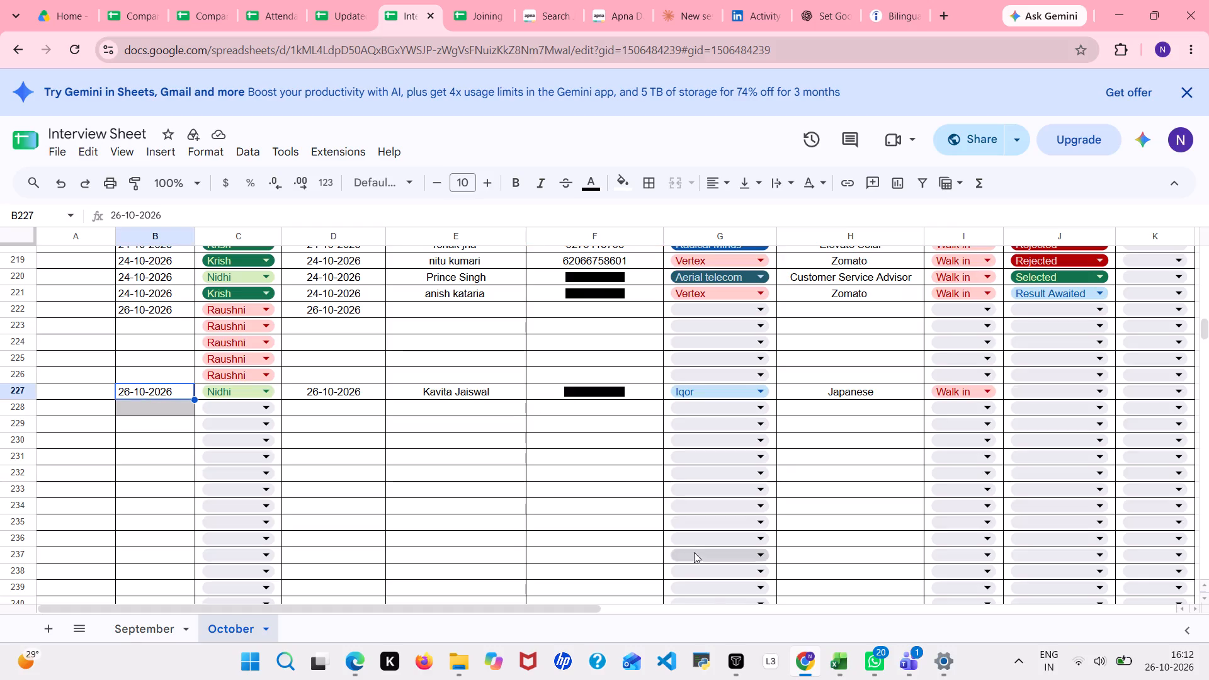
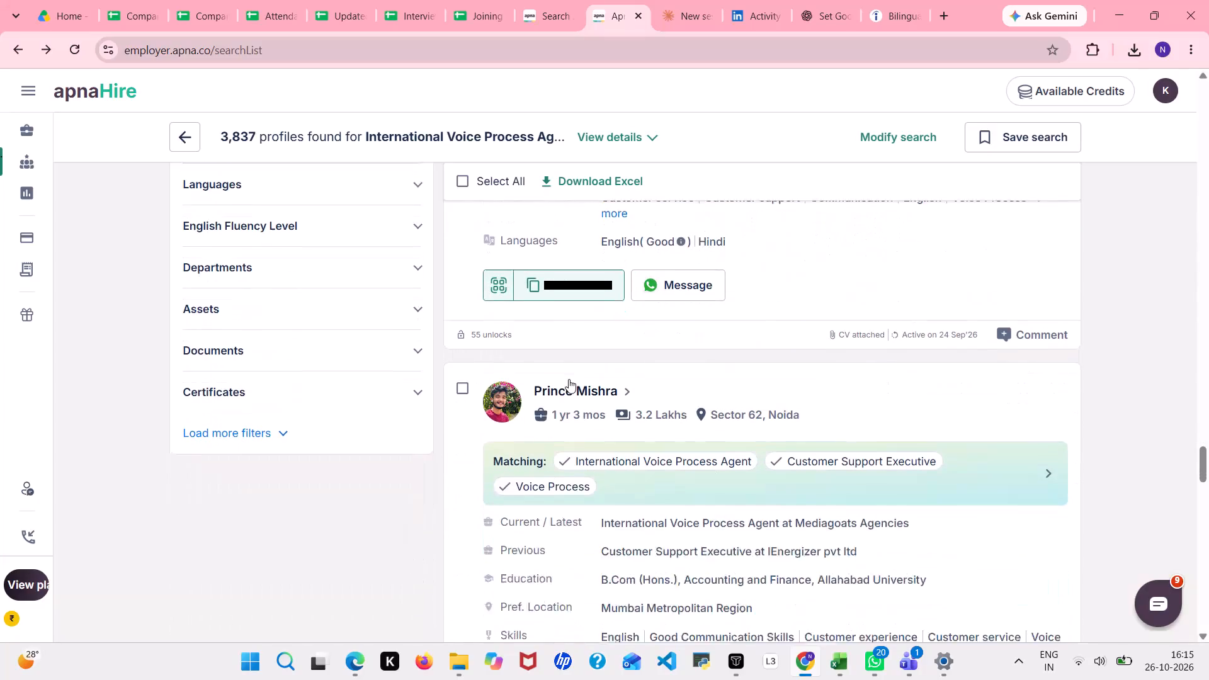
# Review the candidate cards in the International Voice Process Agent search results, comparing experience, salary, location, skills and languages.
pyautogui.scroll(-1, 757, 479)
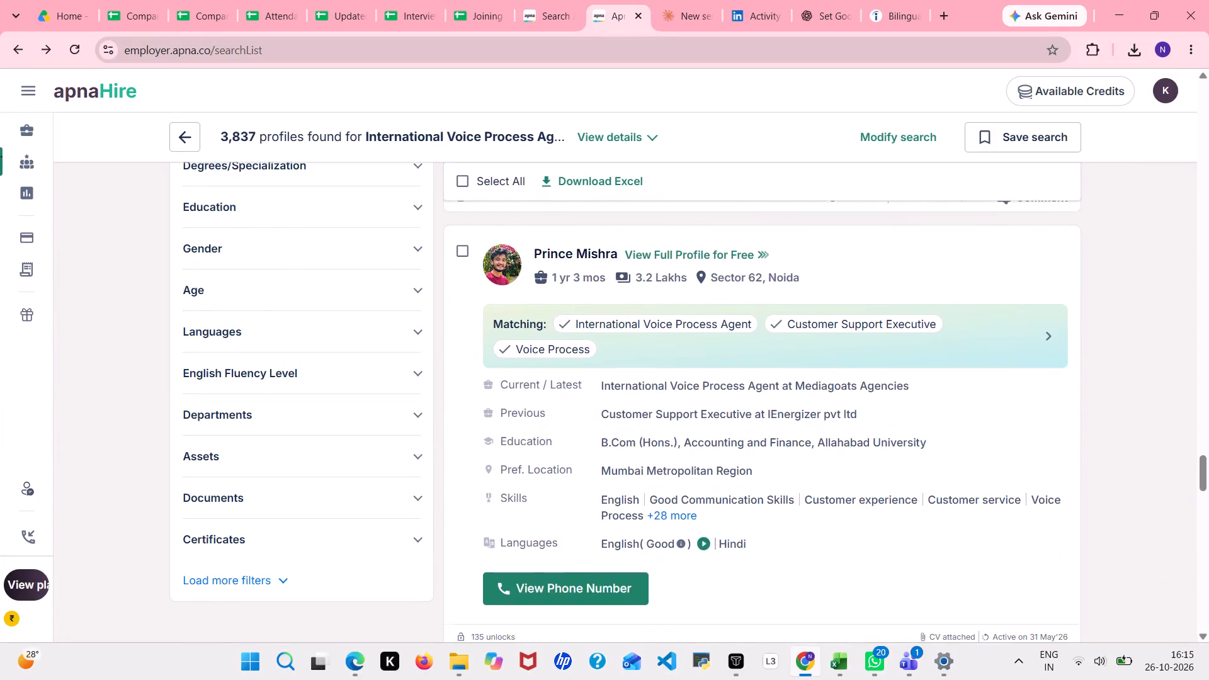
pyautogui.scroll(-2, 757, 479)
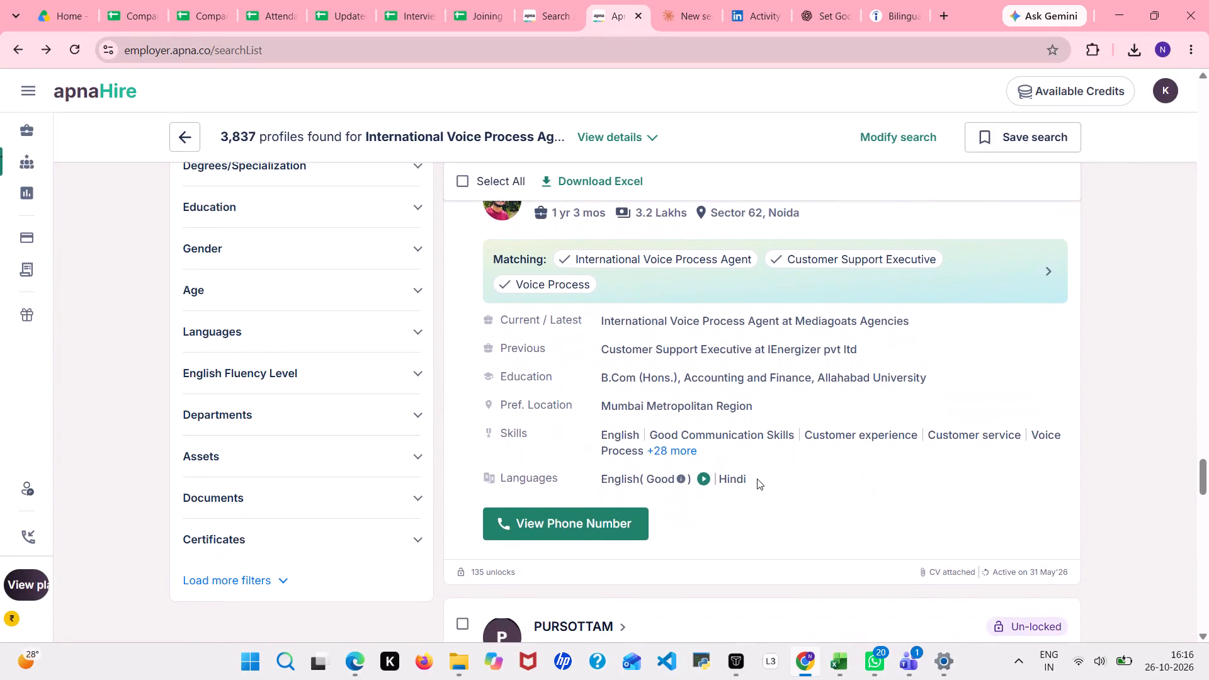
pyautogui.scroll(1, 757, 479)
pyautogui.scroll(-6, 757, 479)
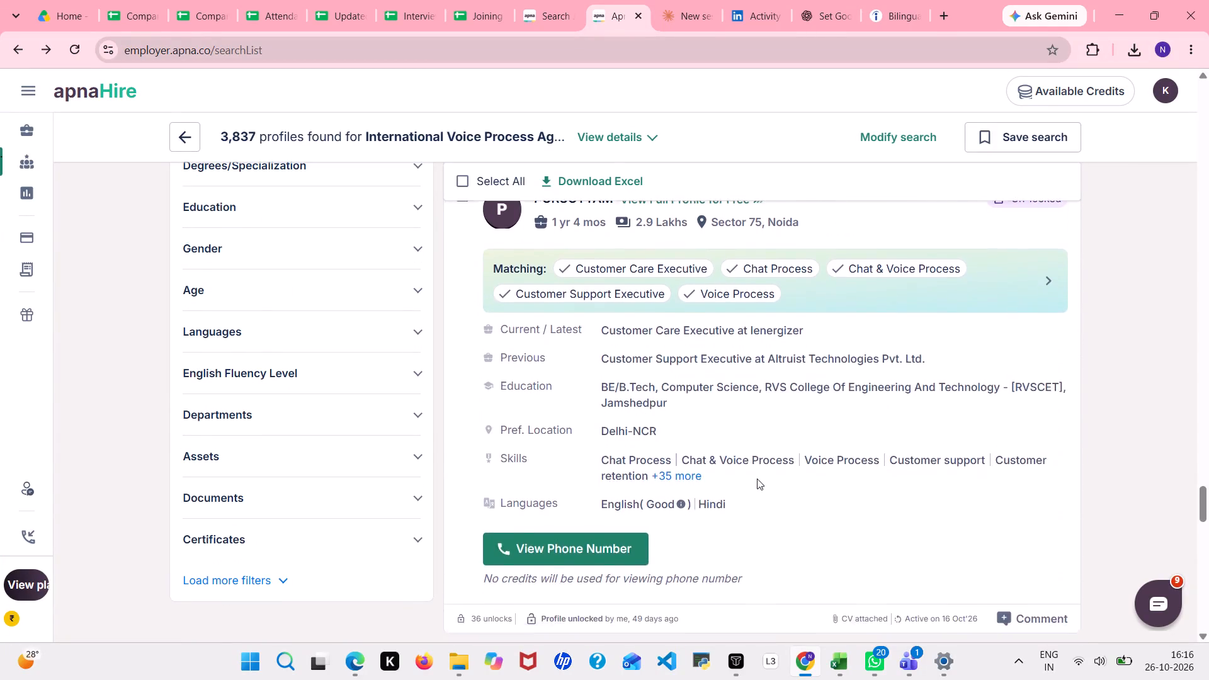
pyautogui.scroll(-5, 757, 479)
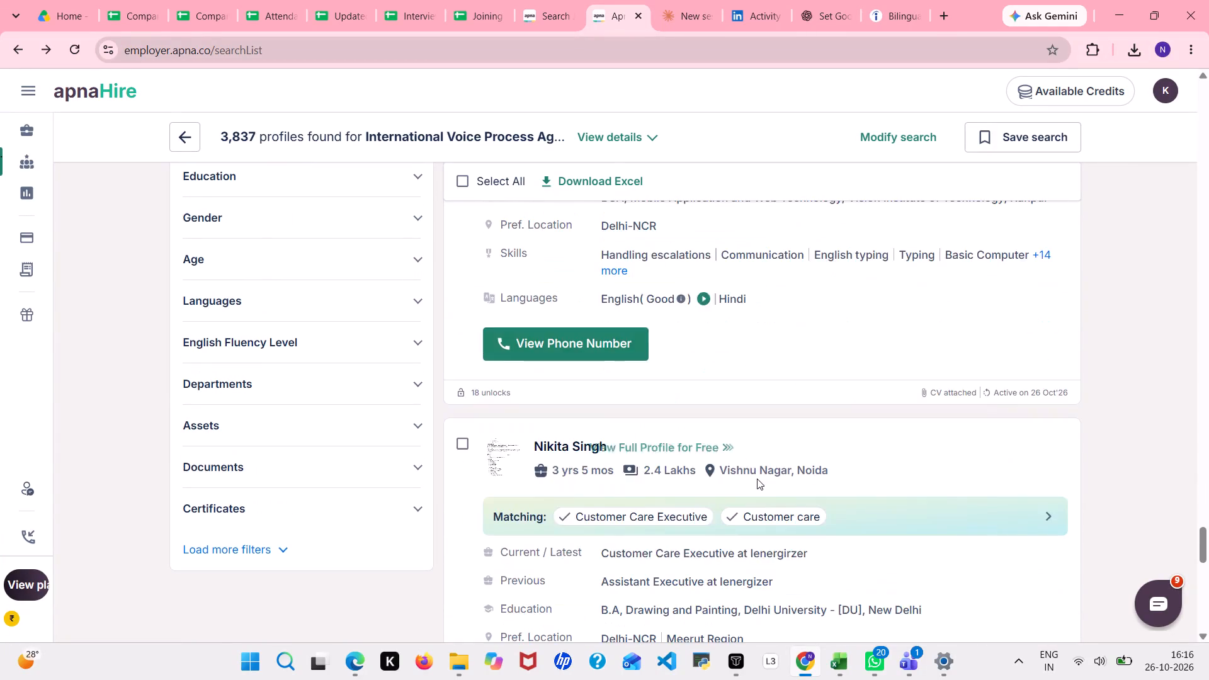
pyautogui.scroll(4, 757, 479)
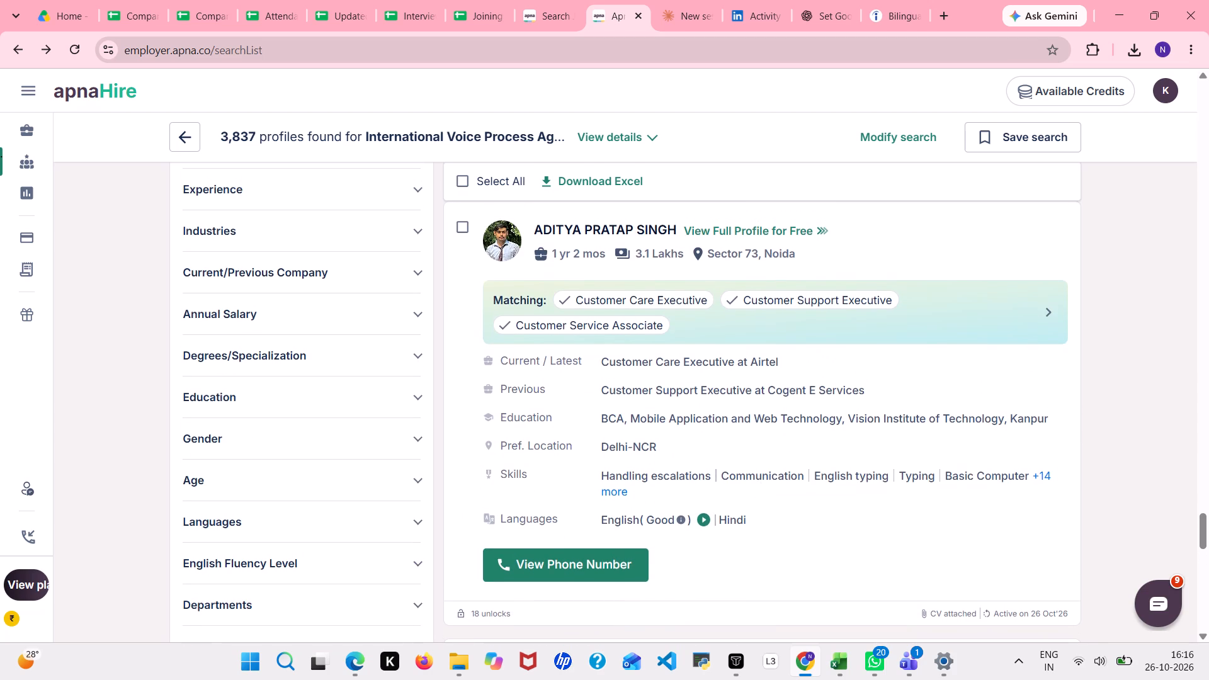
# Open the full profile of the Airtel customer care executive from Sector 73, Noida, review its details and open the attached CV.
pyautogui.click(743, 232)
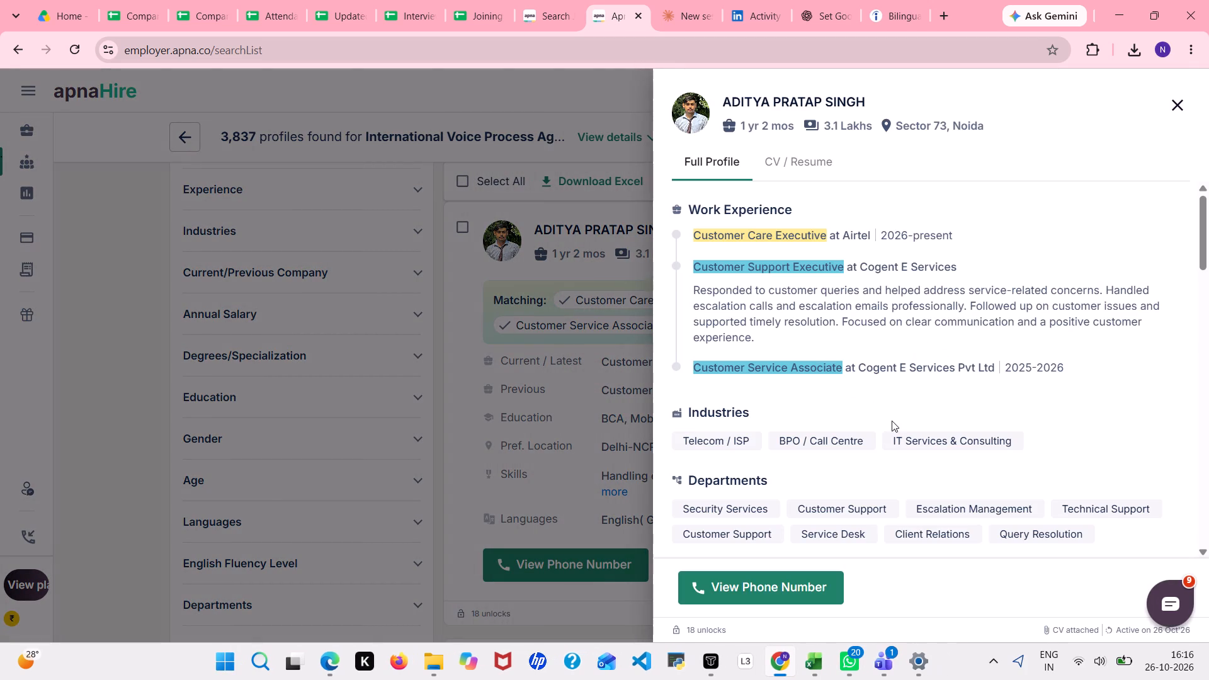
pyautogui.scroll(-6, 892, 415)
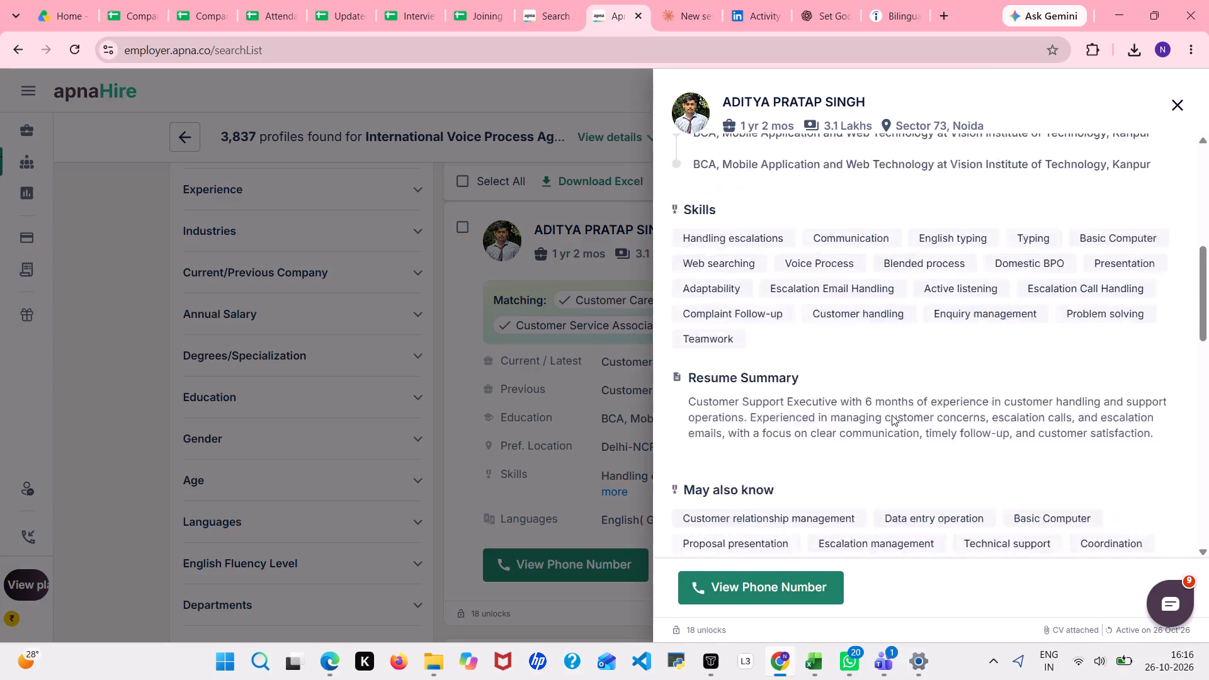
pyautogui.scroll(-5, 892, 415)
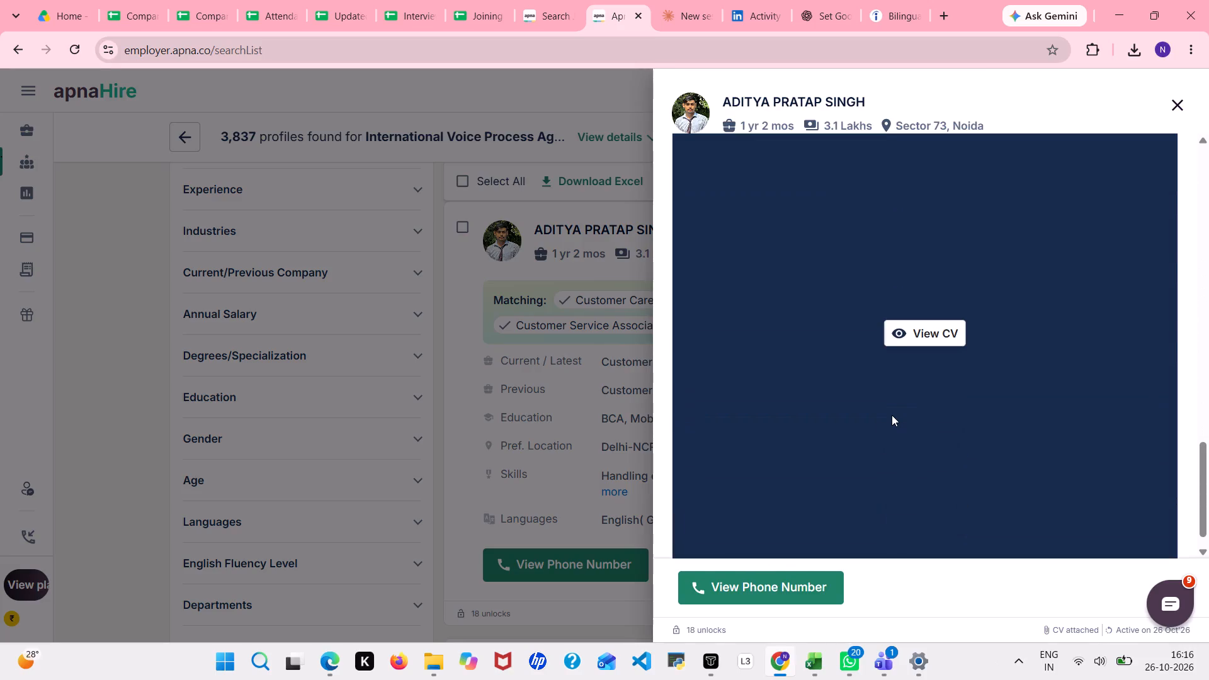
pyautogui.scroll(-1, 892, 415)
pyautogui.click(921, 344)
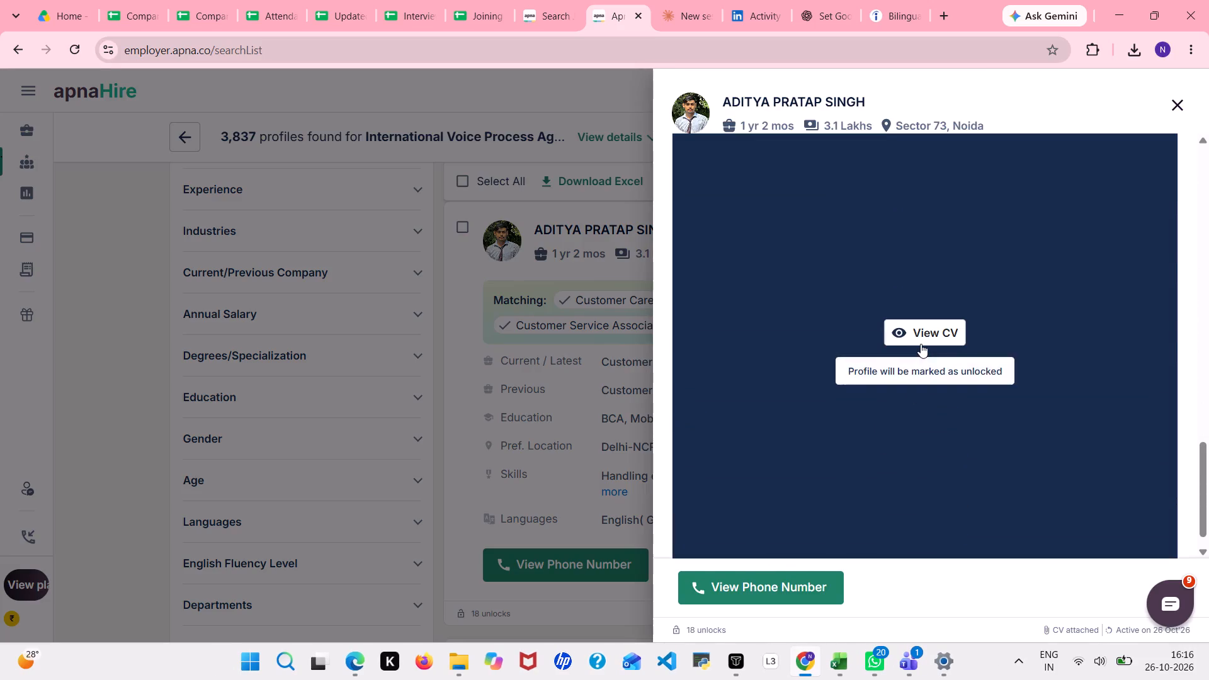
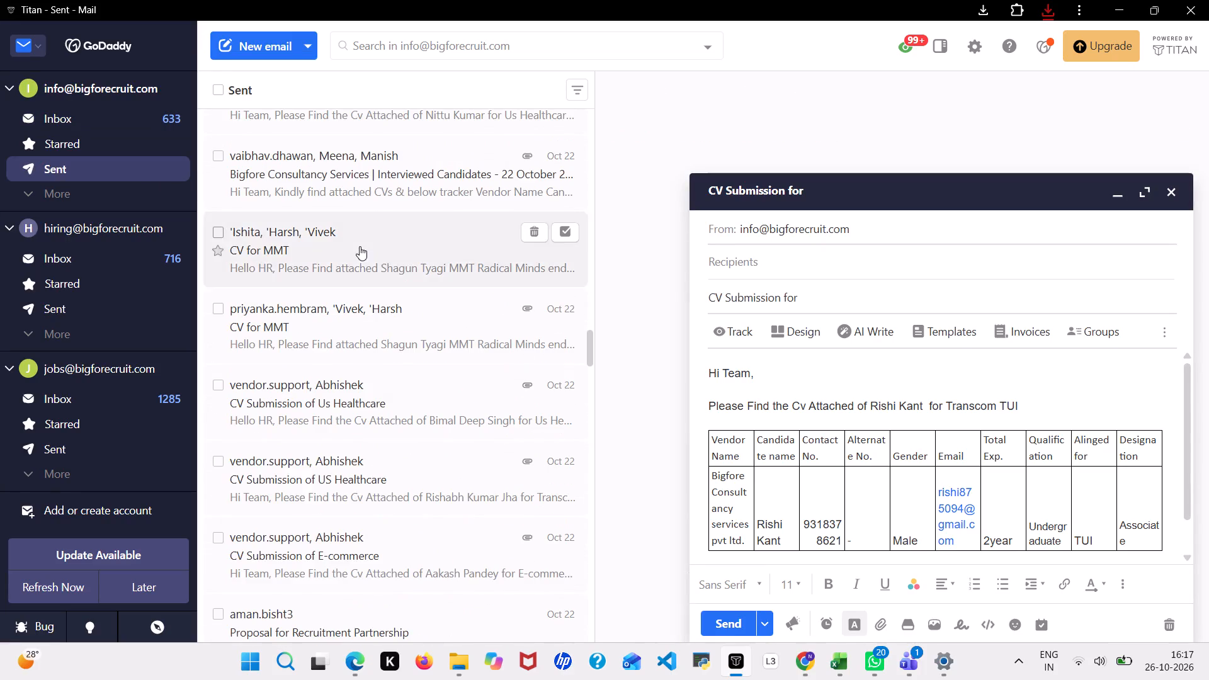
# Complete the draft's subject line by adding "TUI ||" and the candidate's full name after "CV Submission for".
pyautogui.scroll(2, 360, 246)
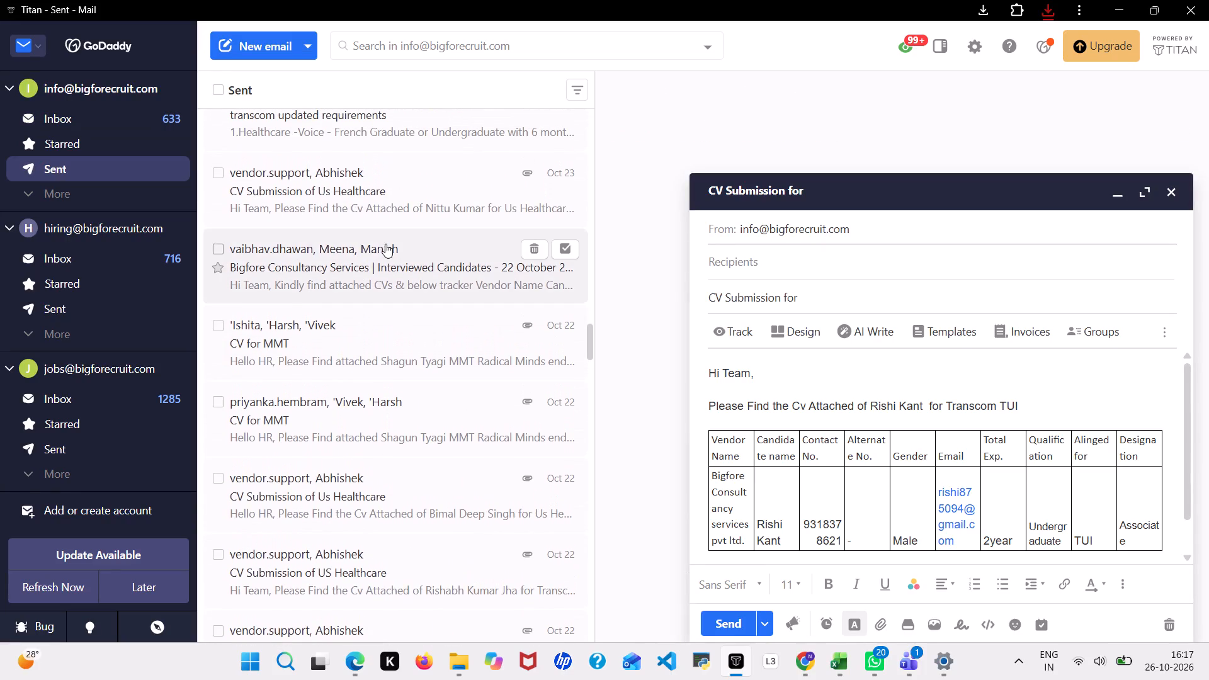
pyautogui.scroll(7, 385, 244)
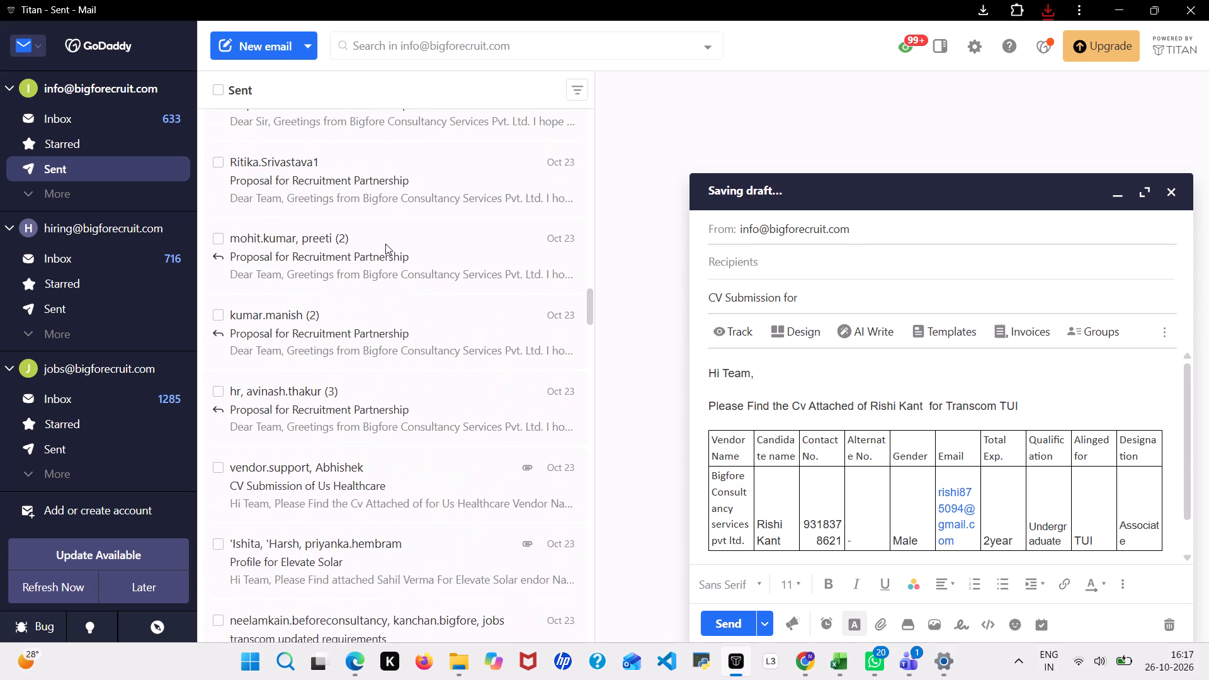
pyautogui.scroll(3, 385, 244)
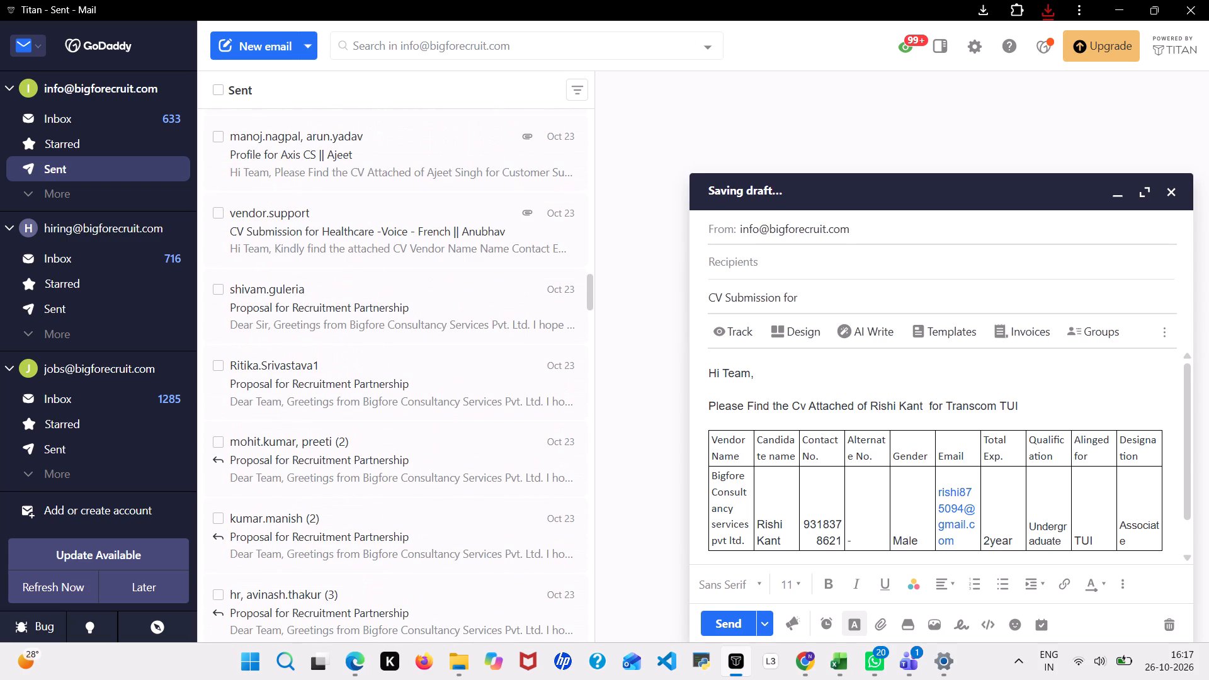
pyautogui.click(803, 297)
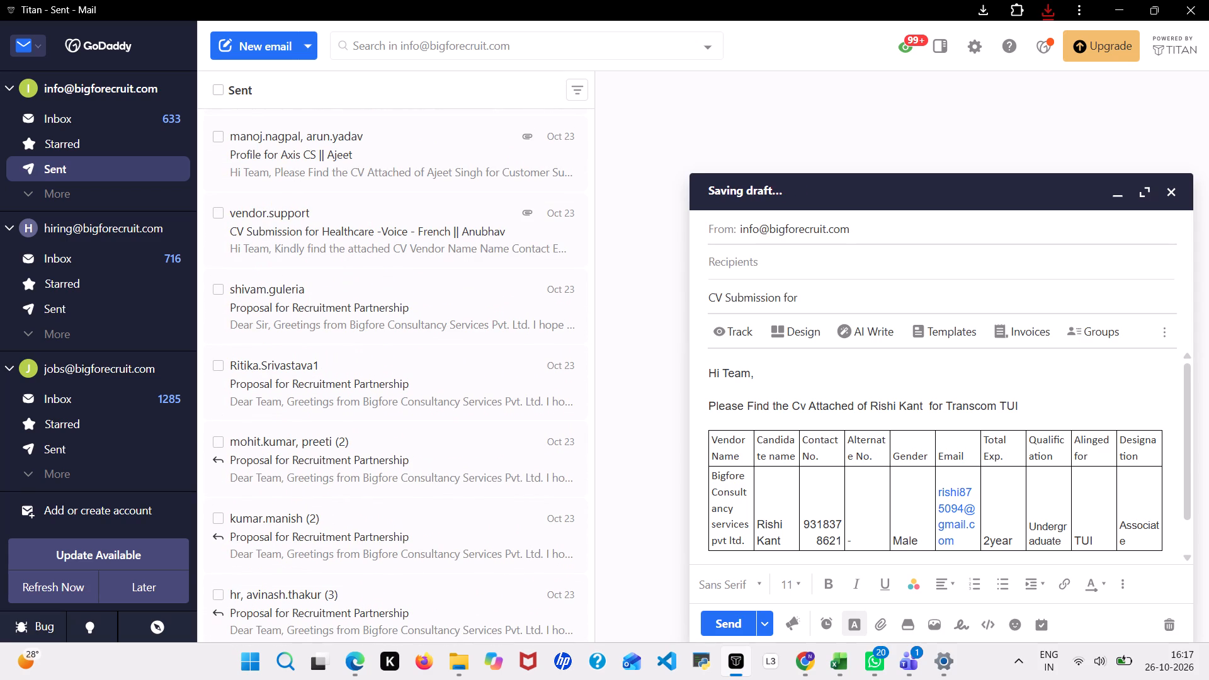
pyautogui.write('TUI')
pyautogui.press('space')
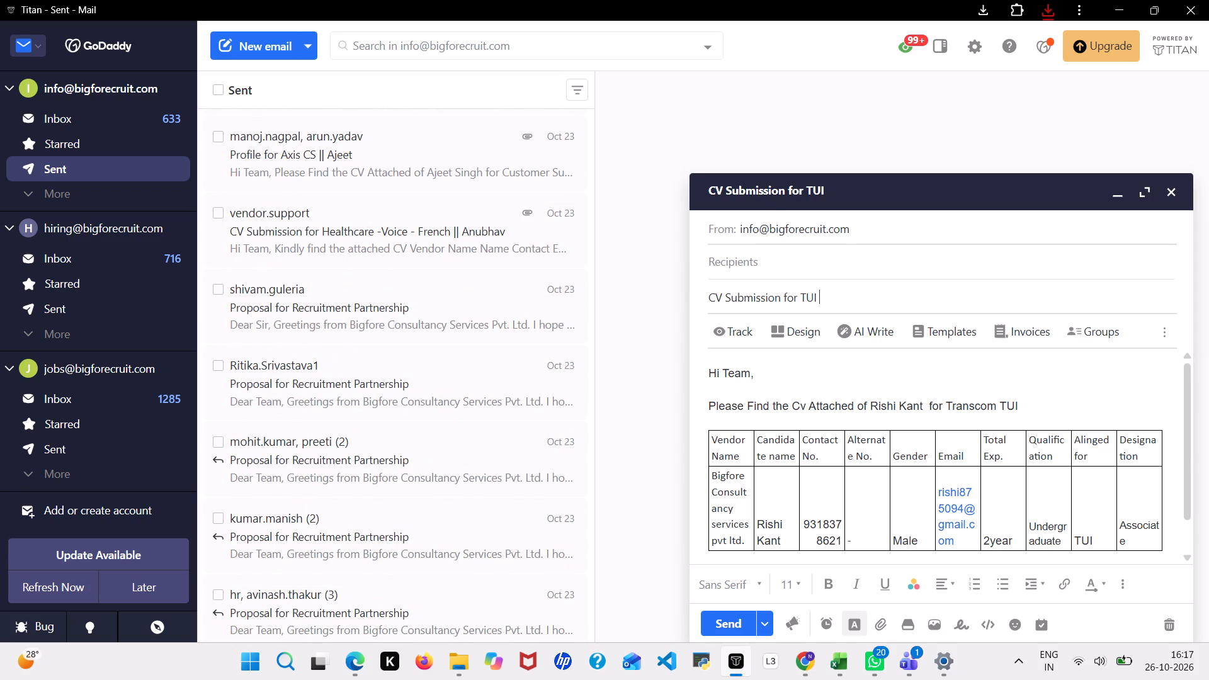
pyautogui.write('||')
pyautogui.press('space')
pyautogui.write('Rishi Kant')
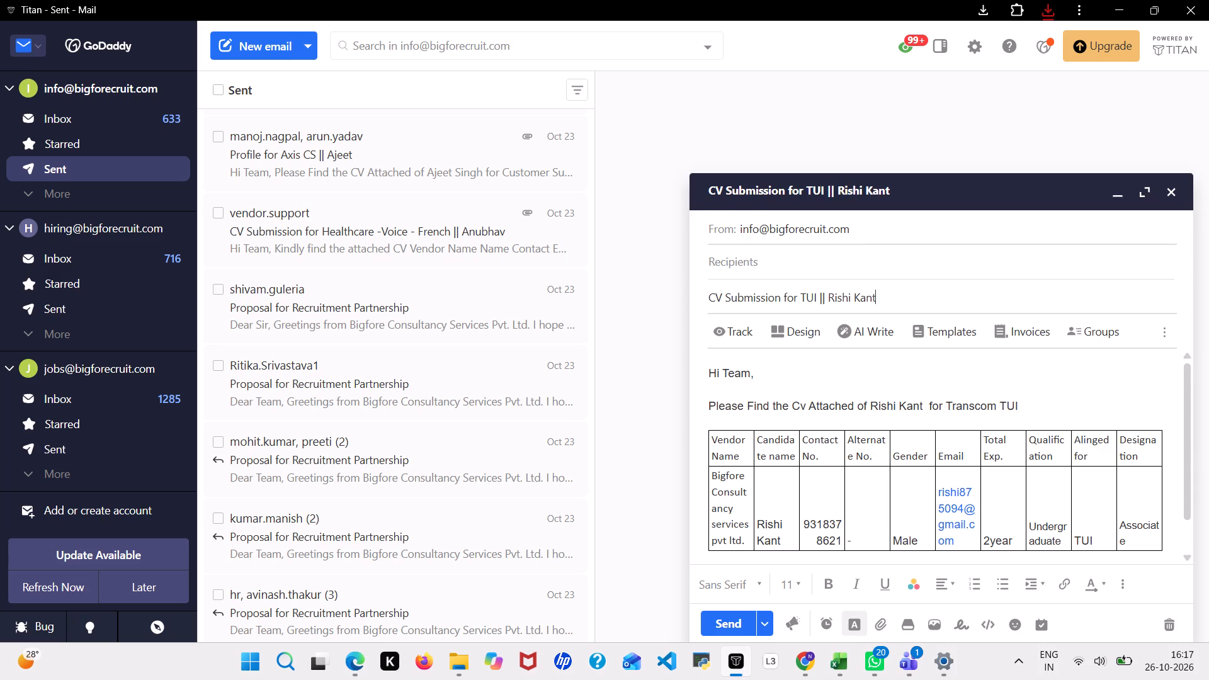
# Address the CV submission email to the Transcom vendor support mailbox and the first suggested Abhishek contact.
pyautogui.click(786, 264)
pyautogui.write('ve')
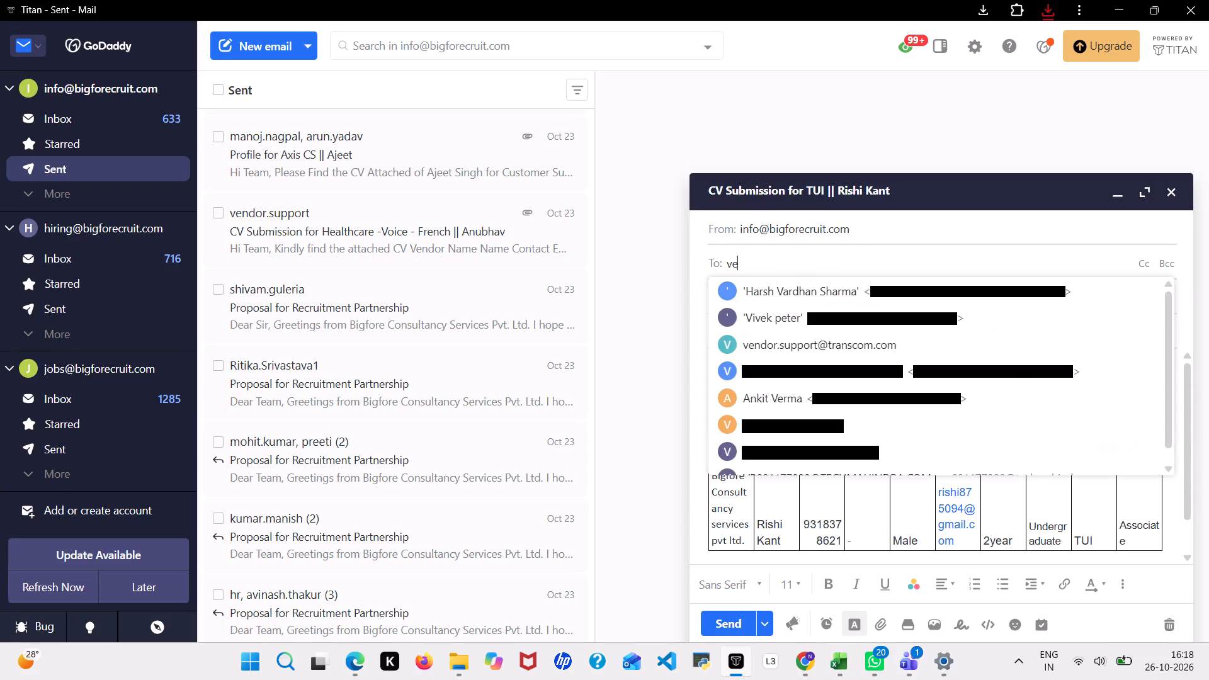
pyautogui.click(793, 292)
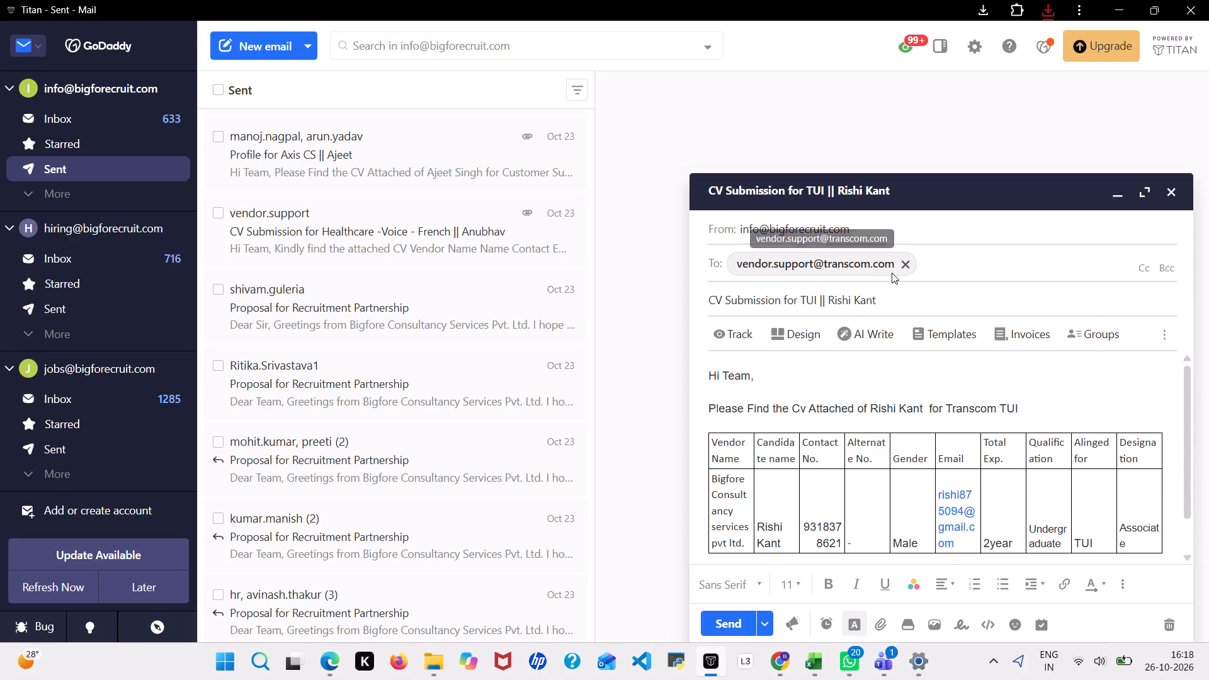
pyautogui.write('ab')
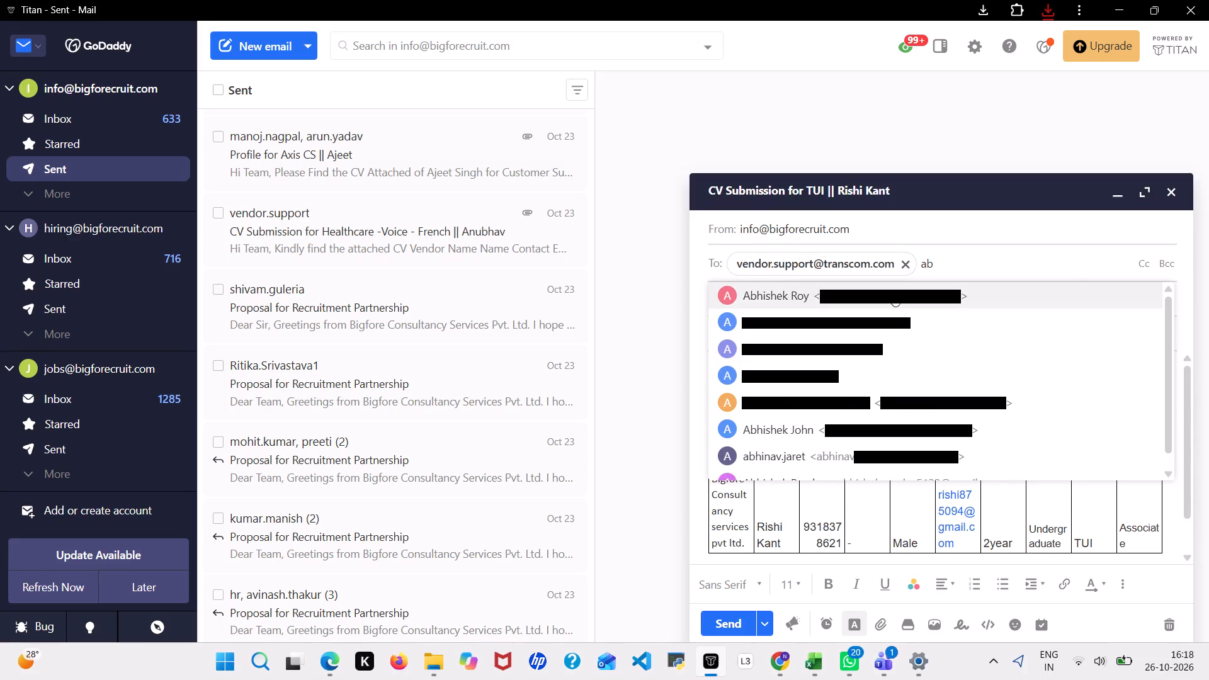
pyautogui.click(893, 296)
# Attach the candidate's updated CV PDF to the email, finding it by searching the Home location for "Rish", and check the message body.
pyautogui.scroll(-1, 860, 449)
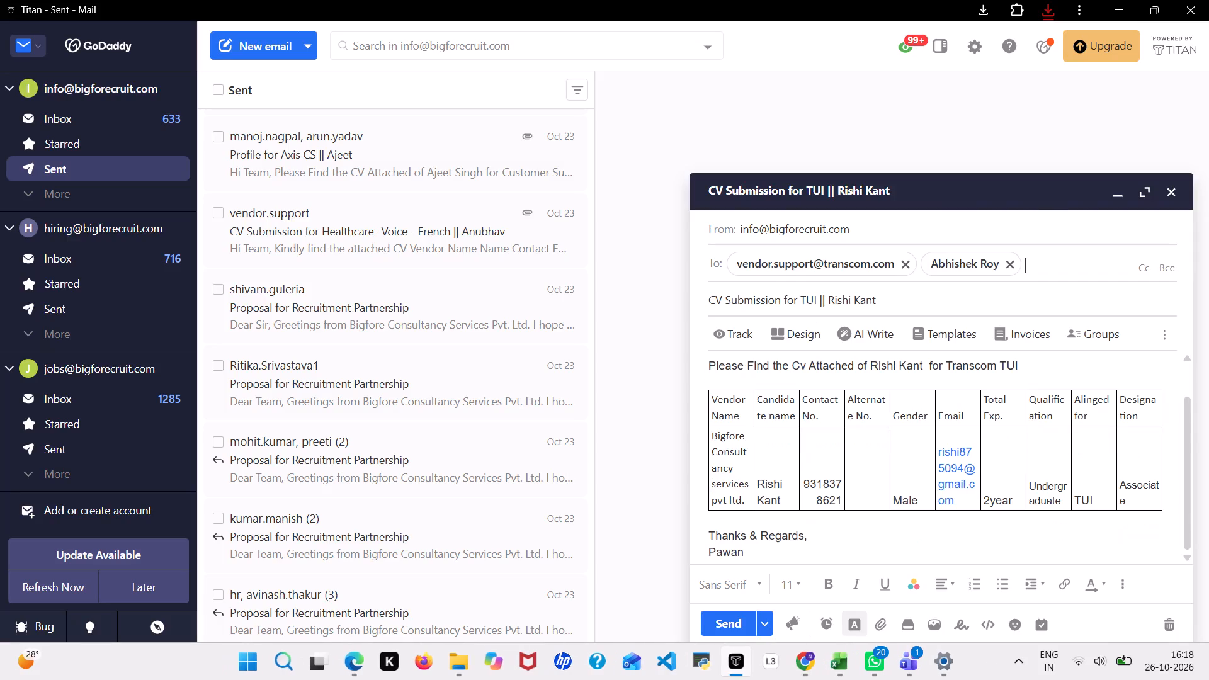
pyautogui.click(883, 621)
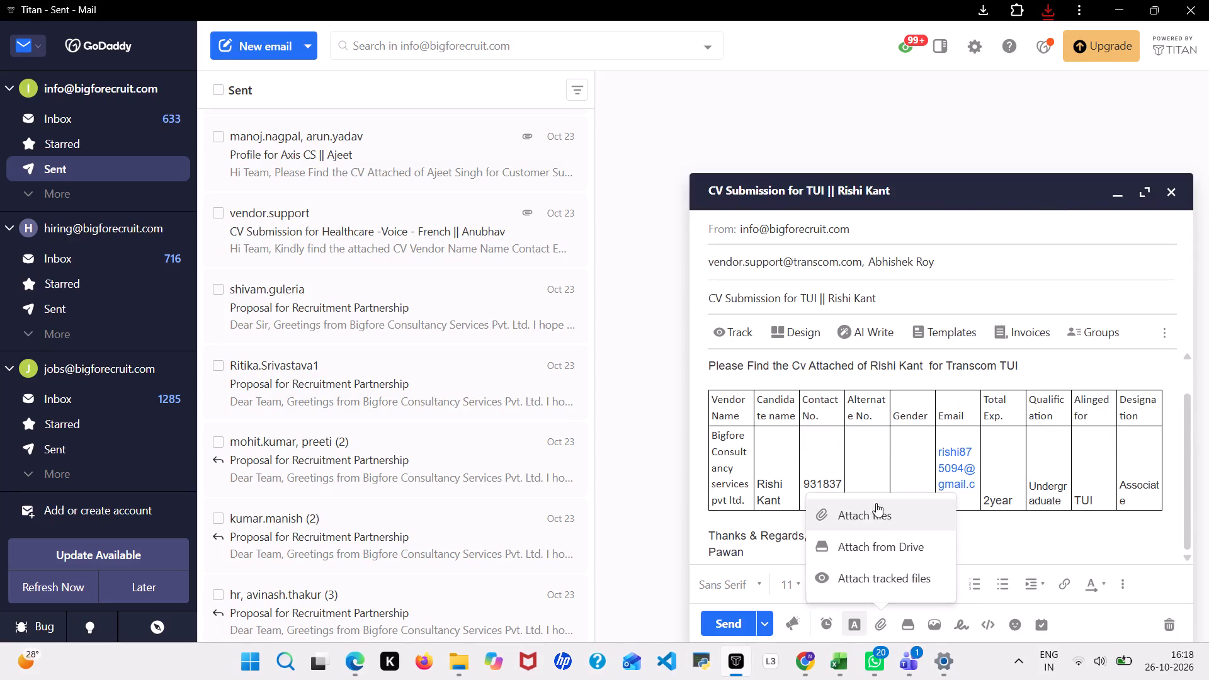
pyautogui.click(876, 518)
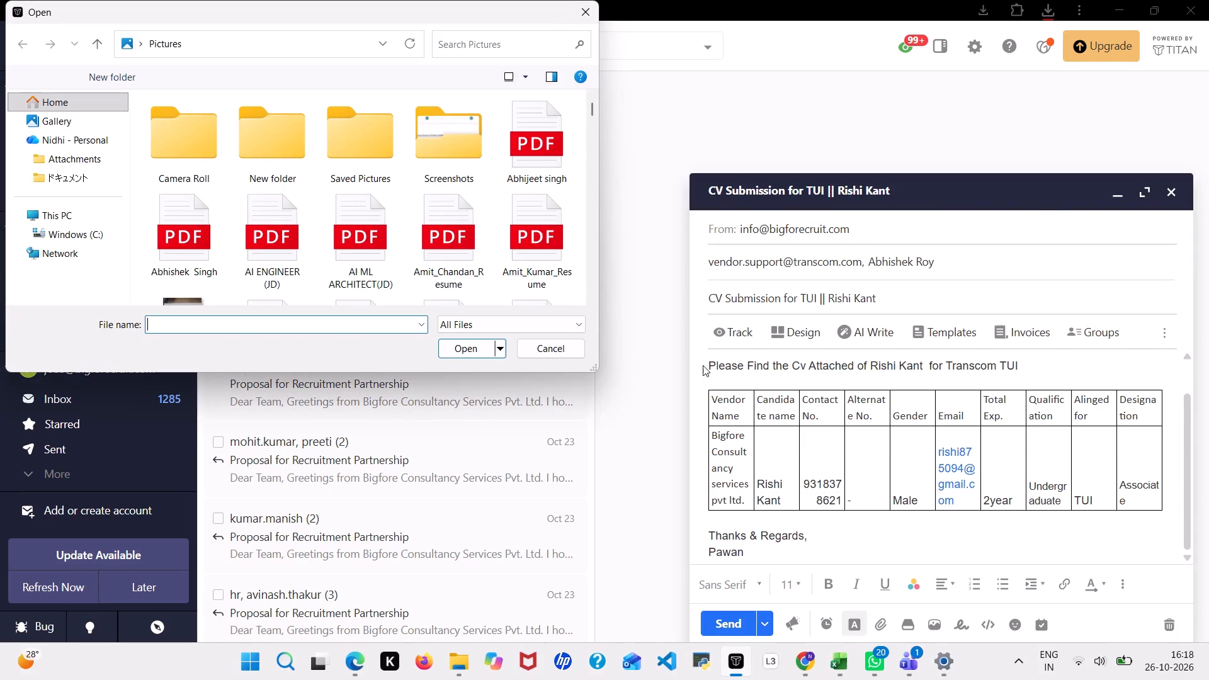
pyautogui.doubleClick(91, 96)
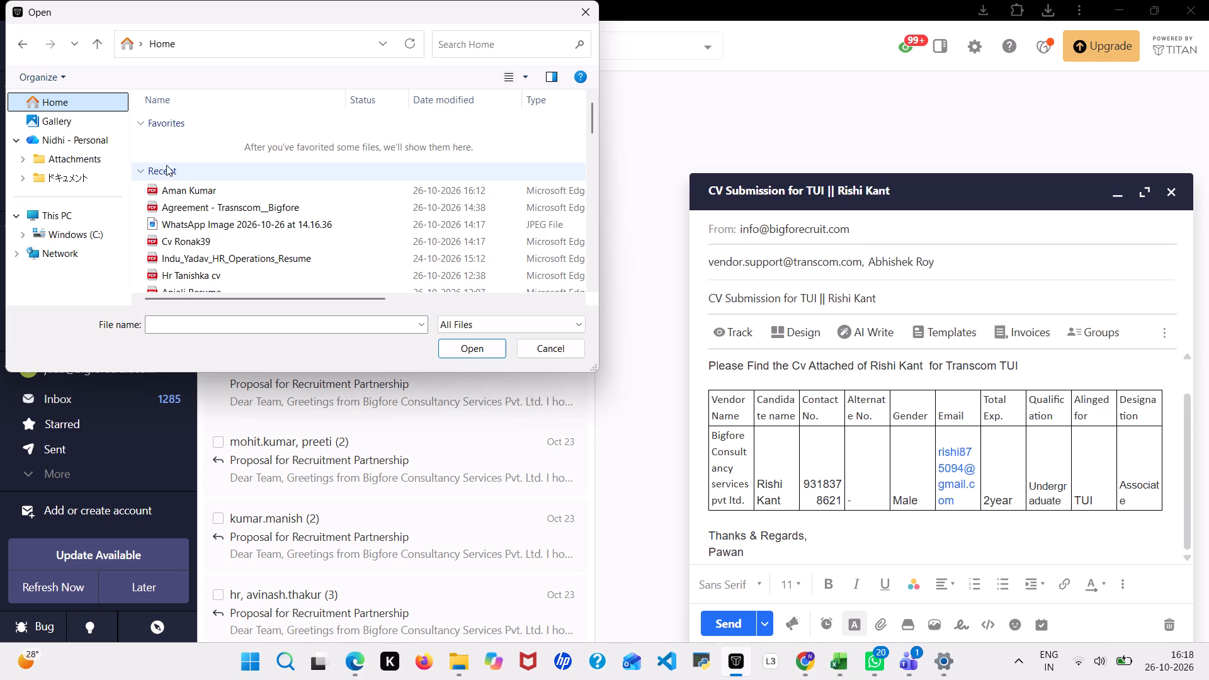
pyautogui.tripleClick(58, 102)
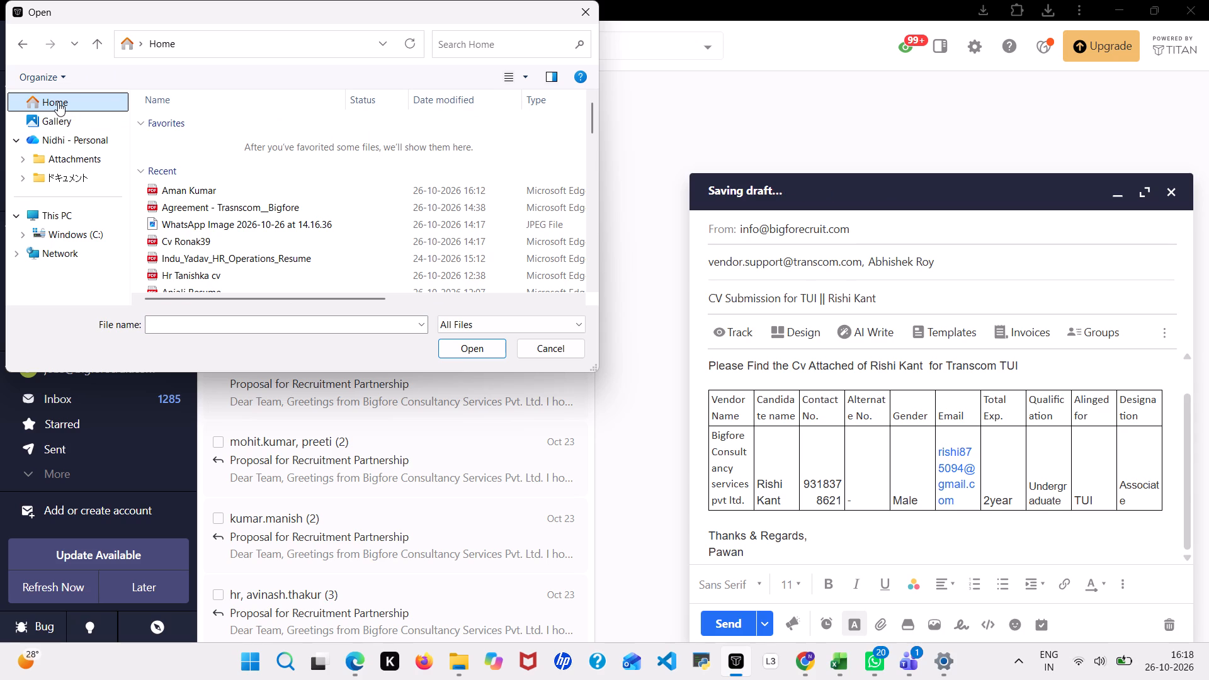
pyautogui.doubleClick(467, 35)
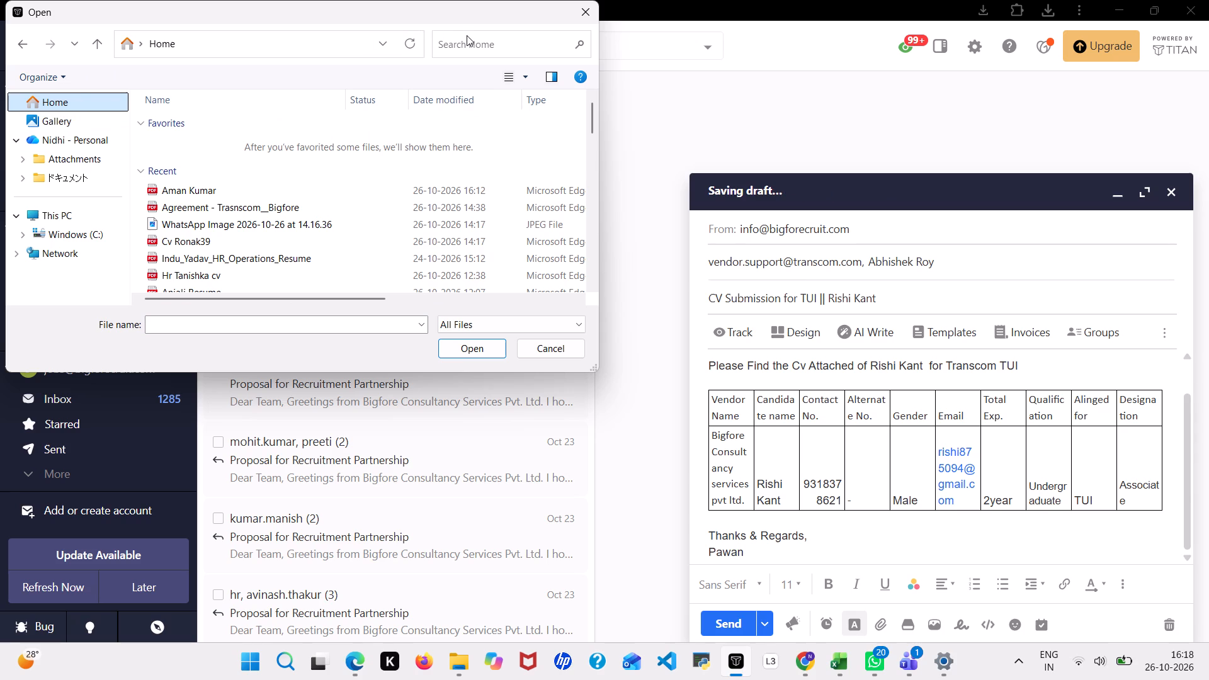
pyautogui.click(467, 45)
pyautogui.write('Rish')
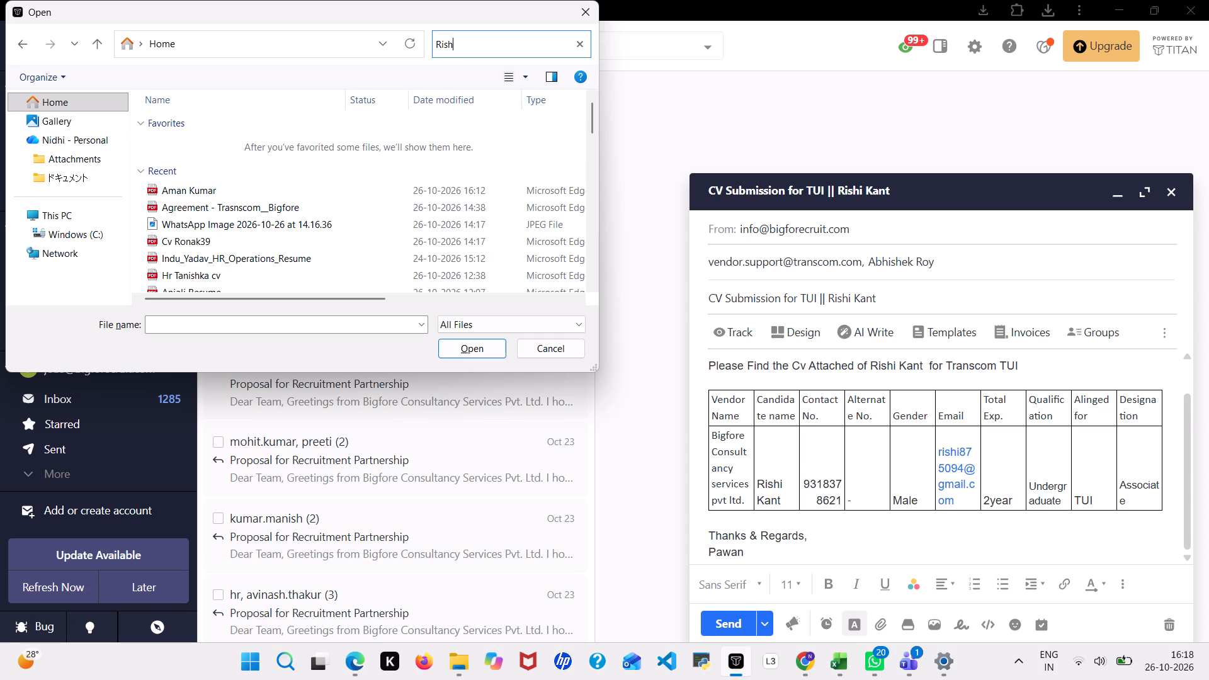
pyautogui.click(395, 109)
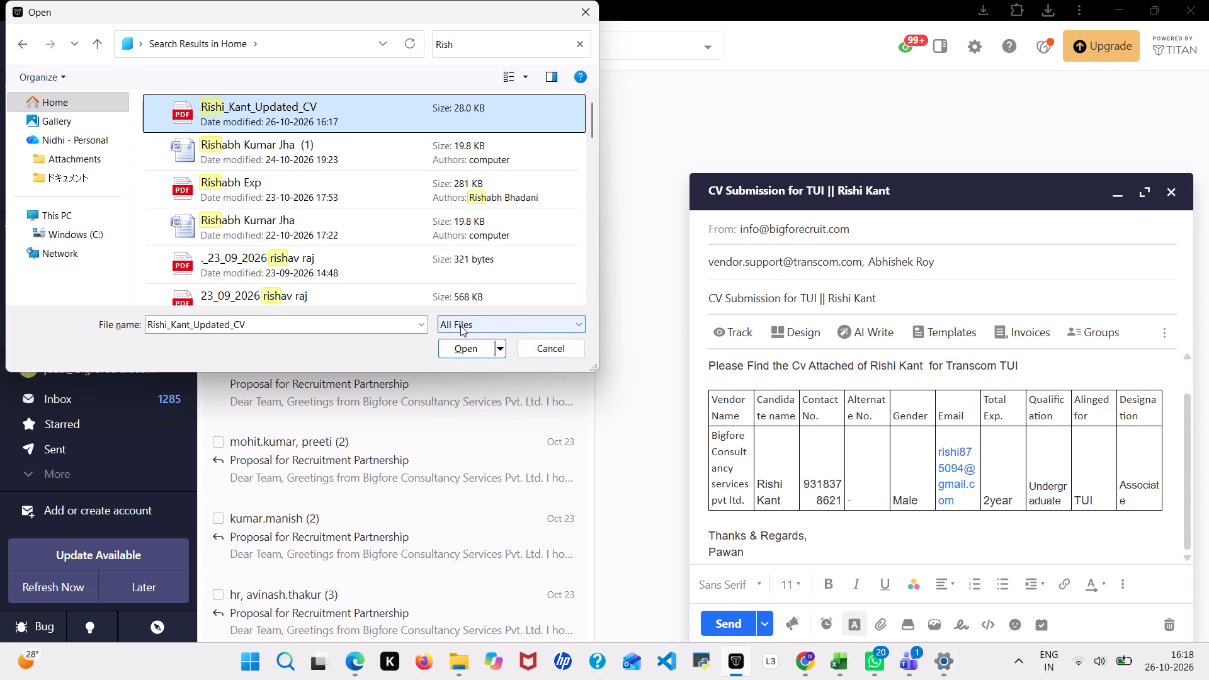
pyautogui.click(467, 346)
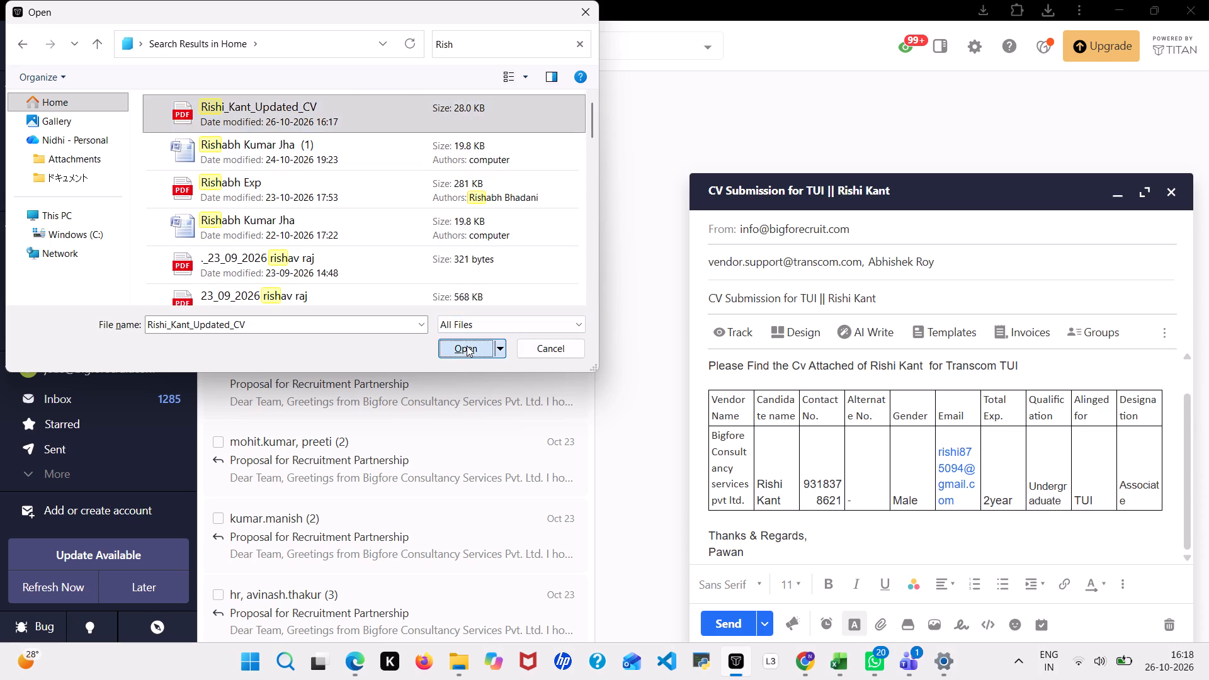
pyautogui.scroll(-1, 788, 428)
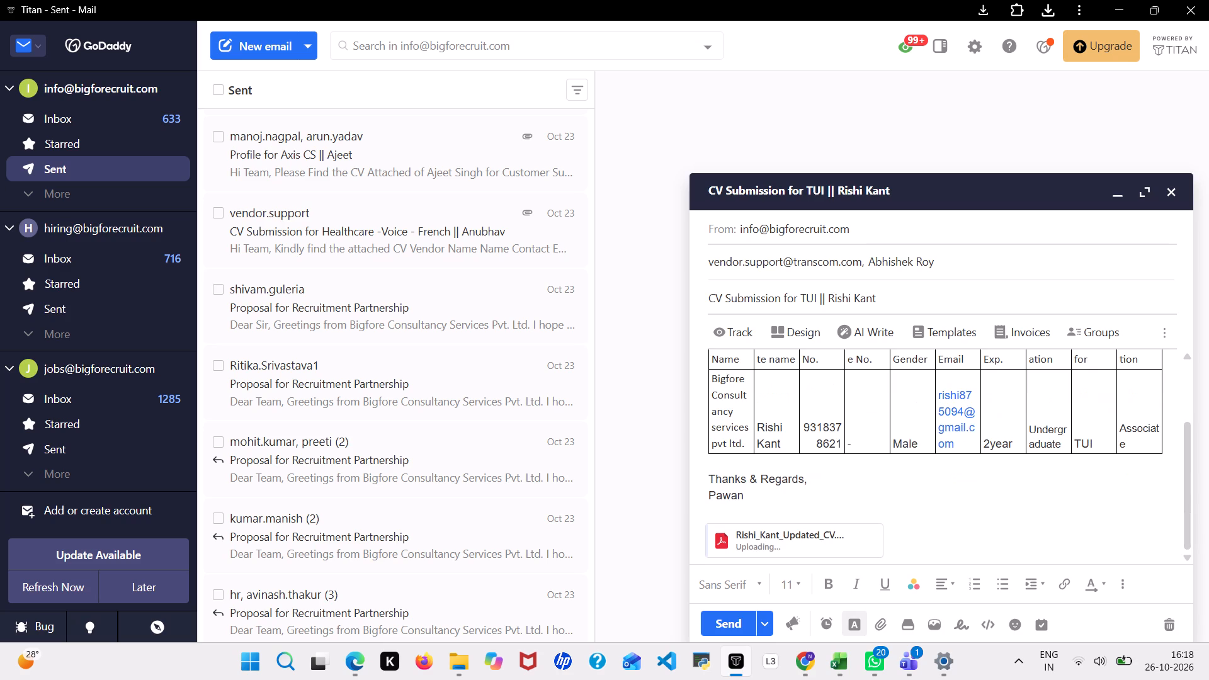
pyautogui.scroll(1, 788, 428)
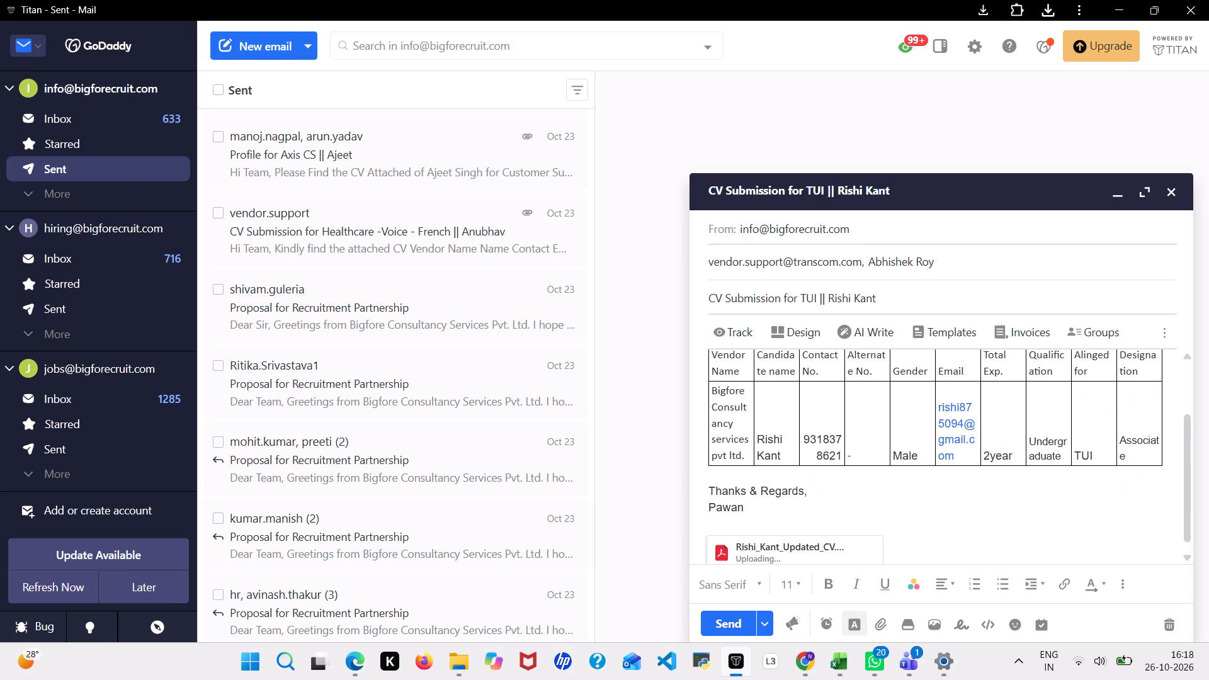
pyautogui.scroll(1, 788, 428)
pyautogui.scroll(-3, 788, 428)
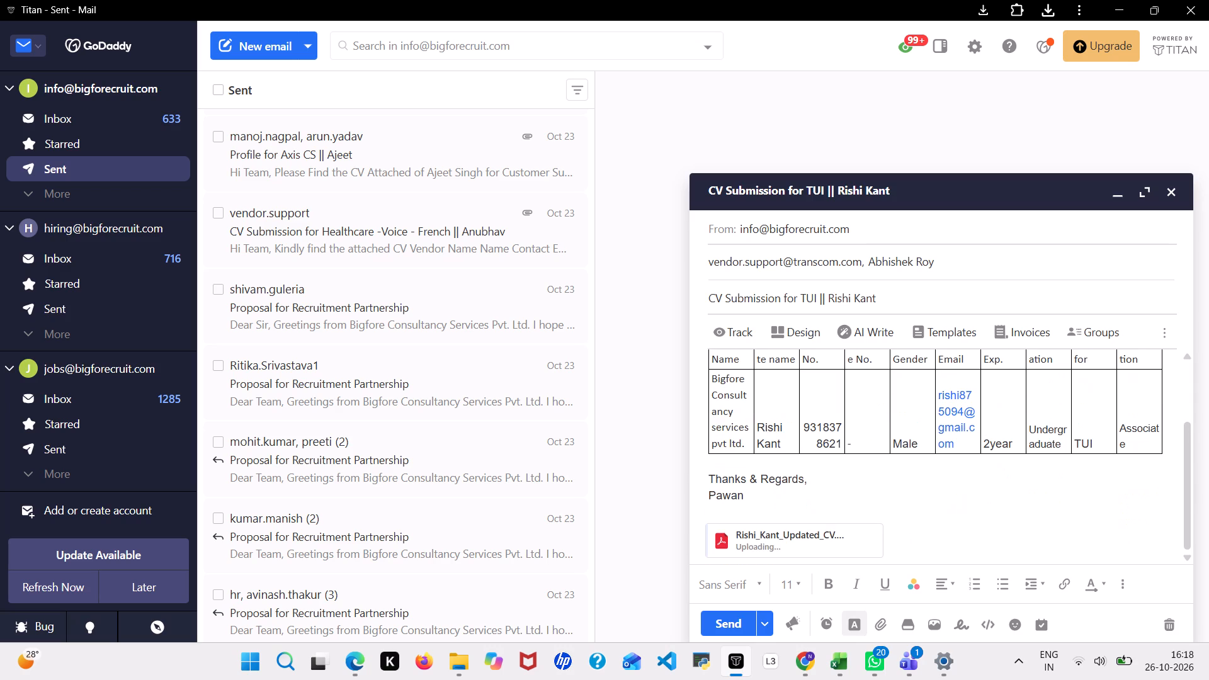
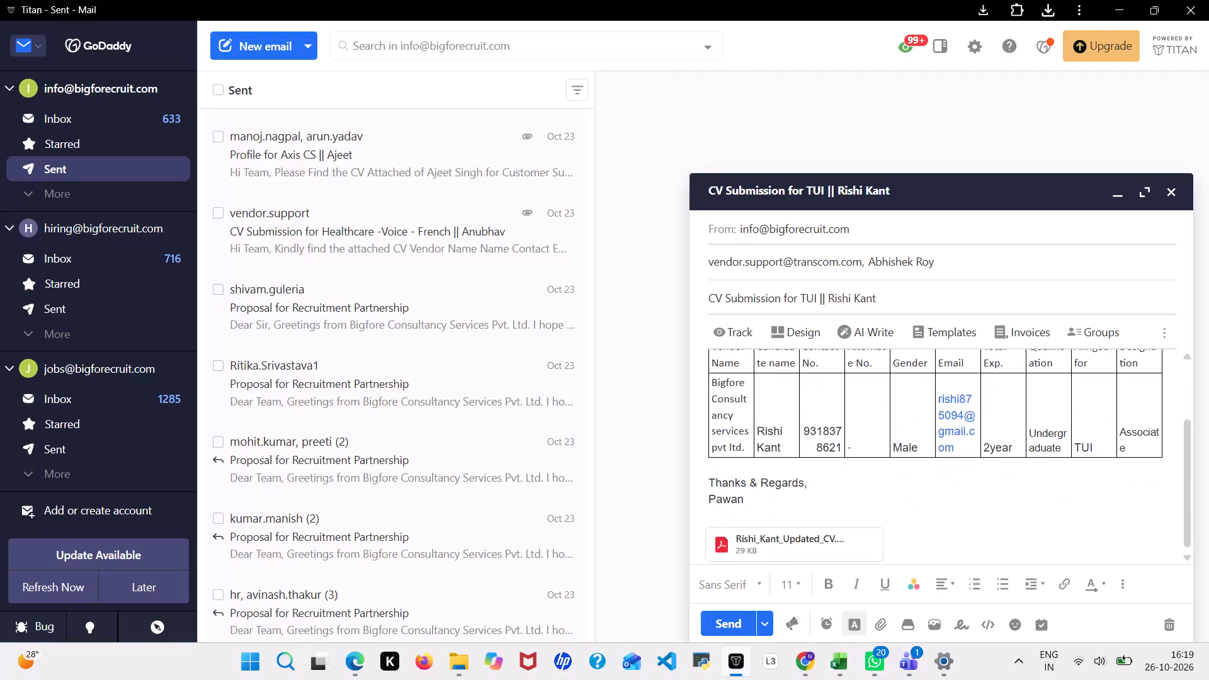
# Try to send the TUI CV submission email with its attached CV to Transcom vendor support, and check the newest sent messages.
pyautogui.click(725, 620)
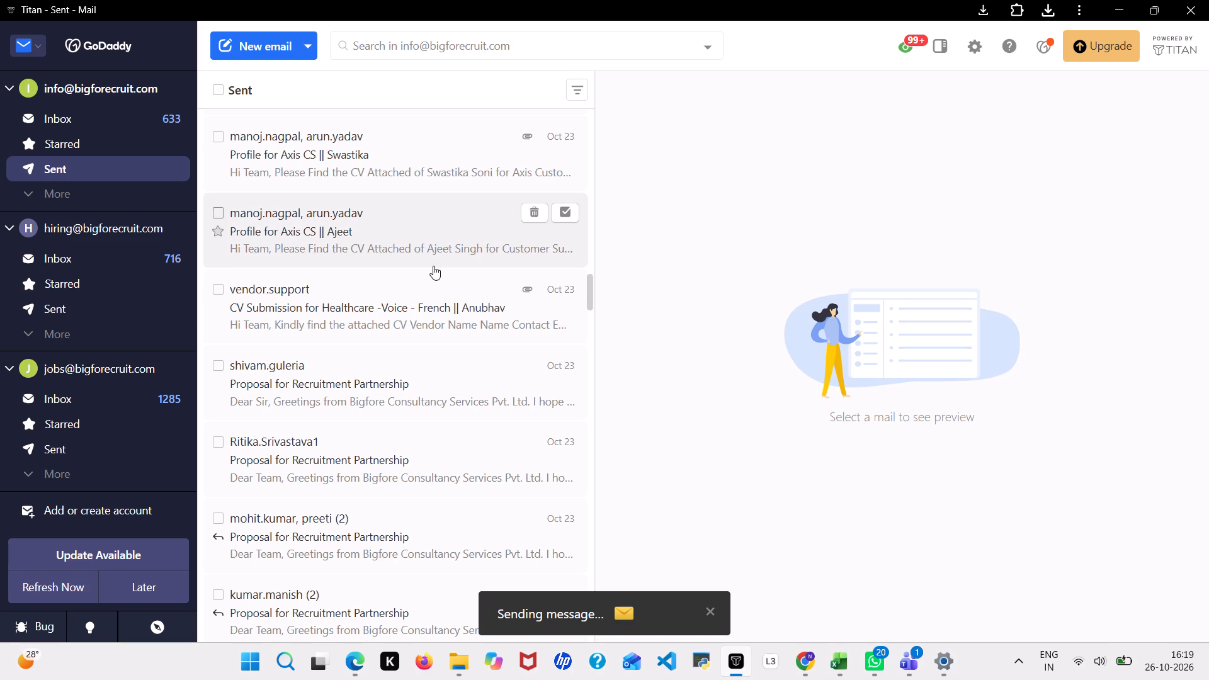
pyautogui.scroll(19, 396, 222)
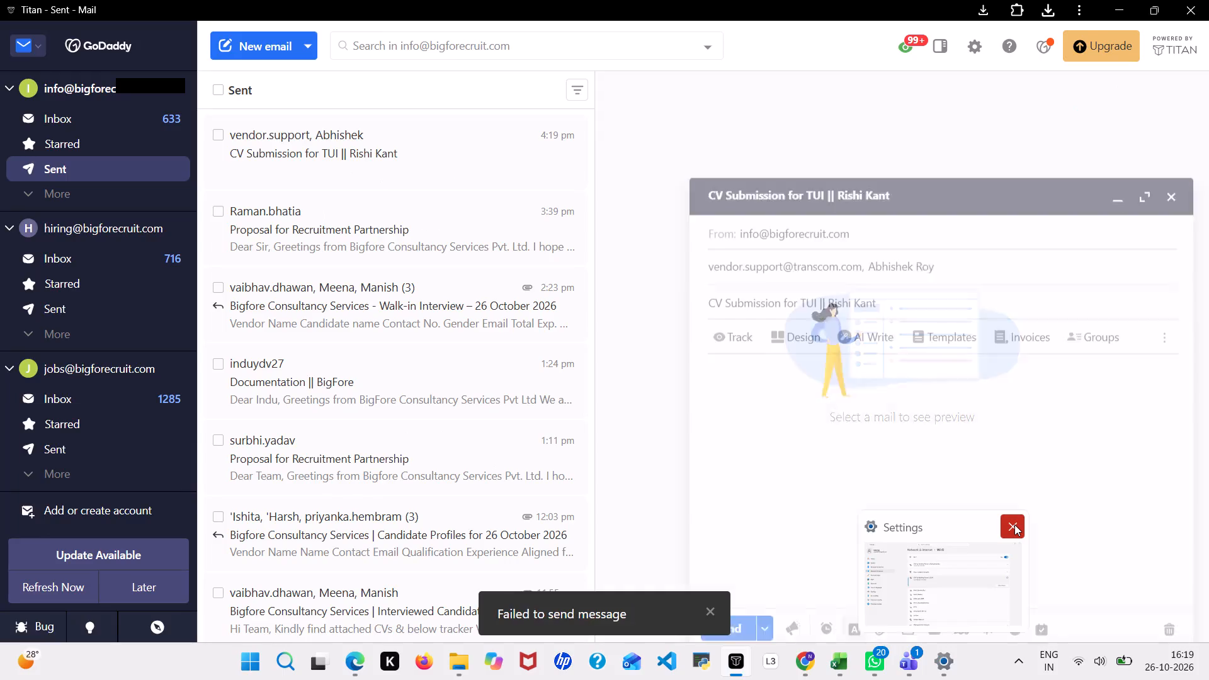
# Close the Settings window and send the TUI CV submission email to Transcom vendor support again.
pyautogui.click(1014, 524)
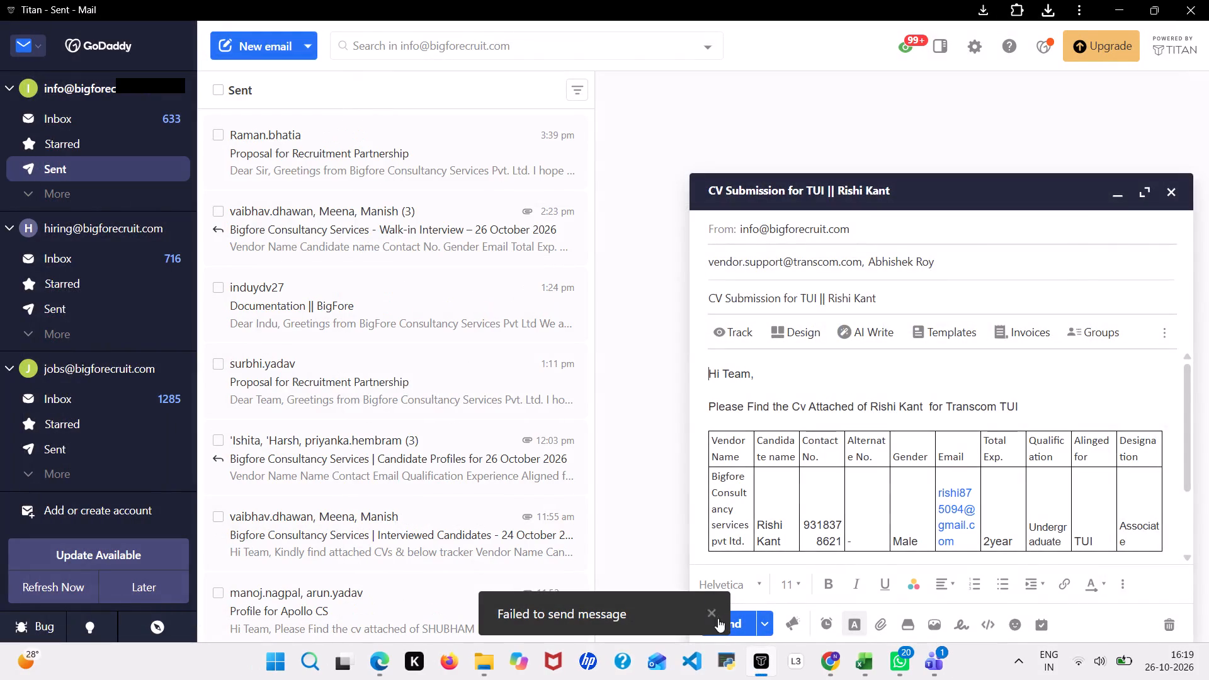
pyautogui.click(741, 625)
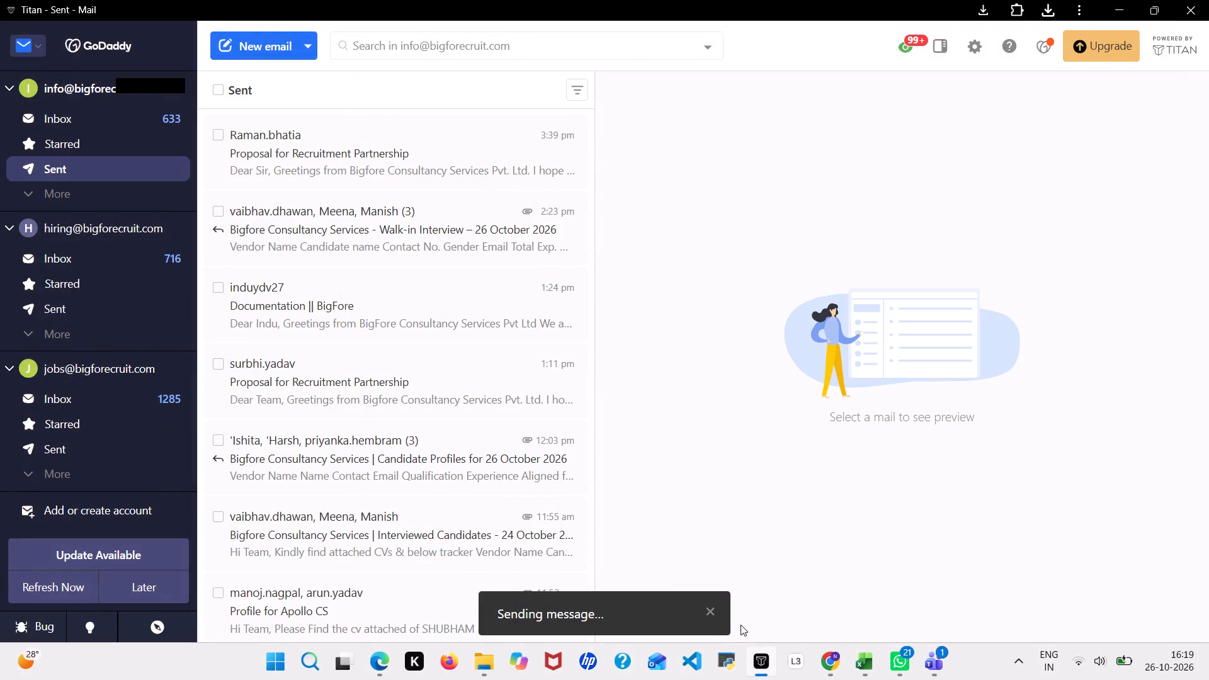
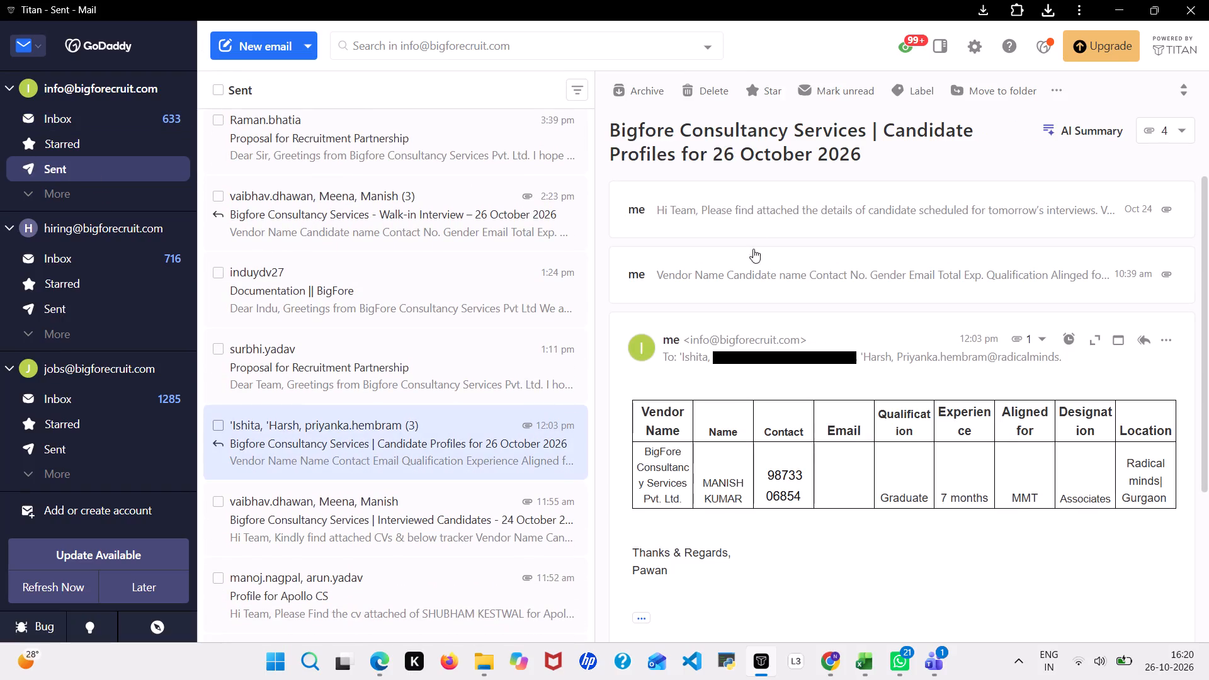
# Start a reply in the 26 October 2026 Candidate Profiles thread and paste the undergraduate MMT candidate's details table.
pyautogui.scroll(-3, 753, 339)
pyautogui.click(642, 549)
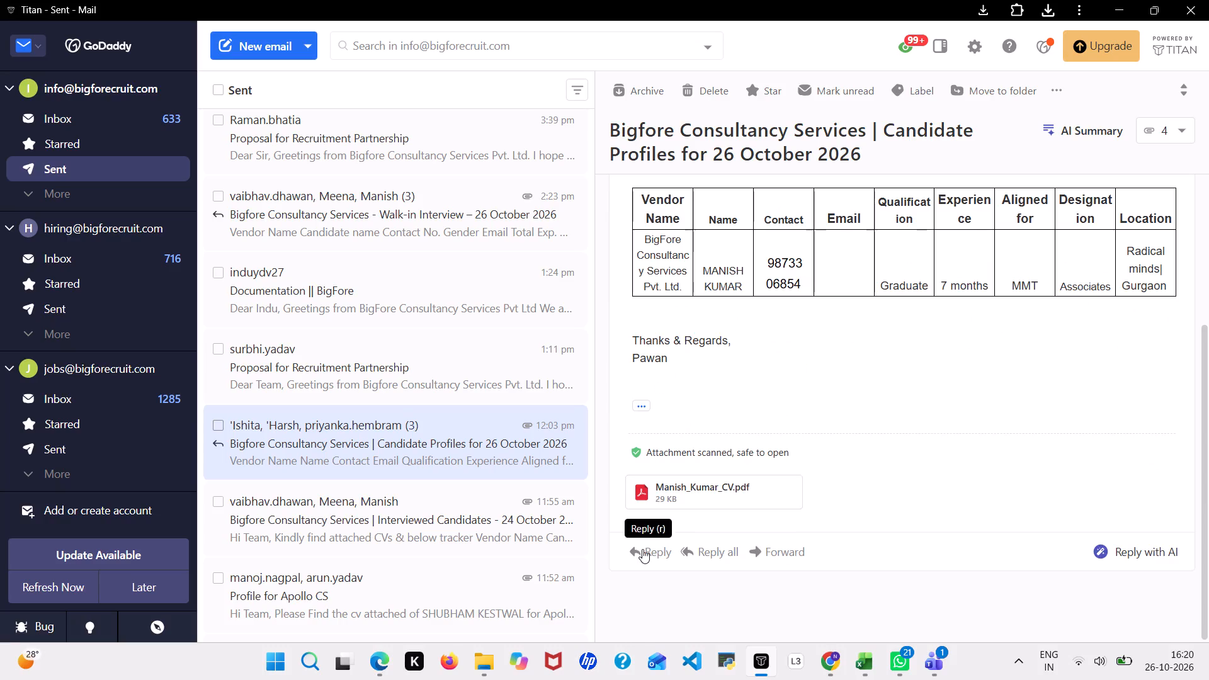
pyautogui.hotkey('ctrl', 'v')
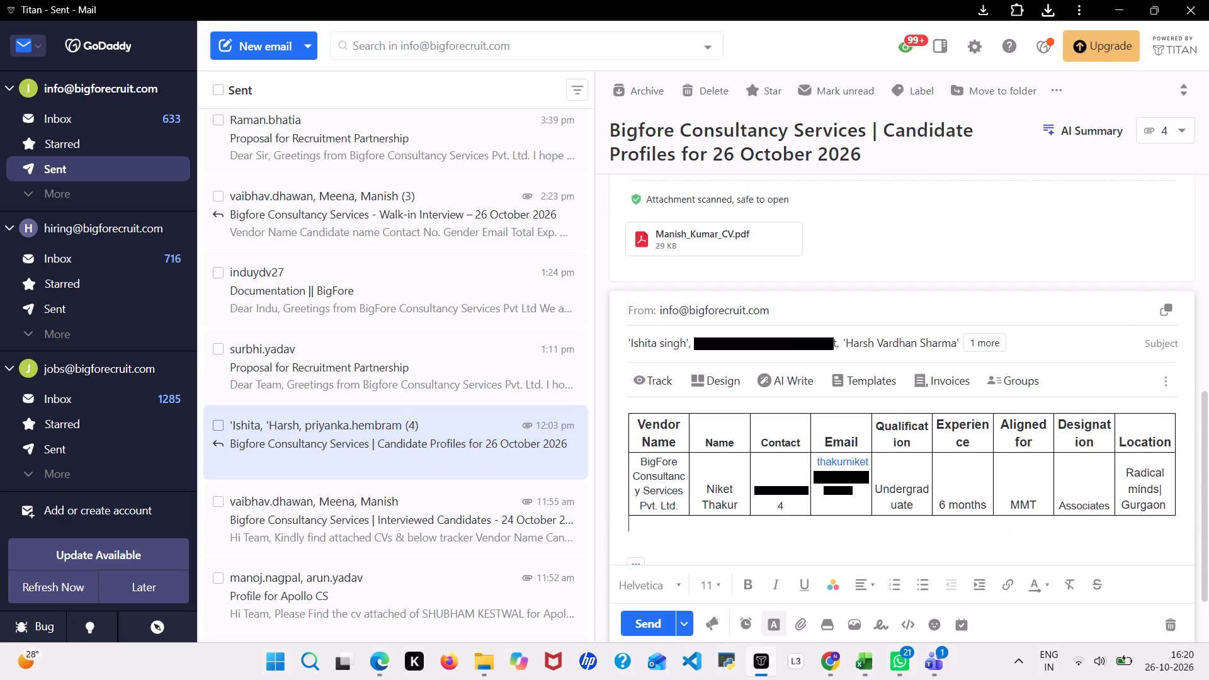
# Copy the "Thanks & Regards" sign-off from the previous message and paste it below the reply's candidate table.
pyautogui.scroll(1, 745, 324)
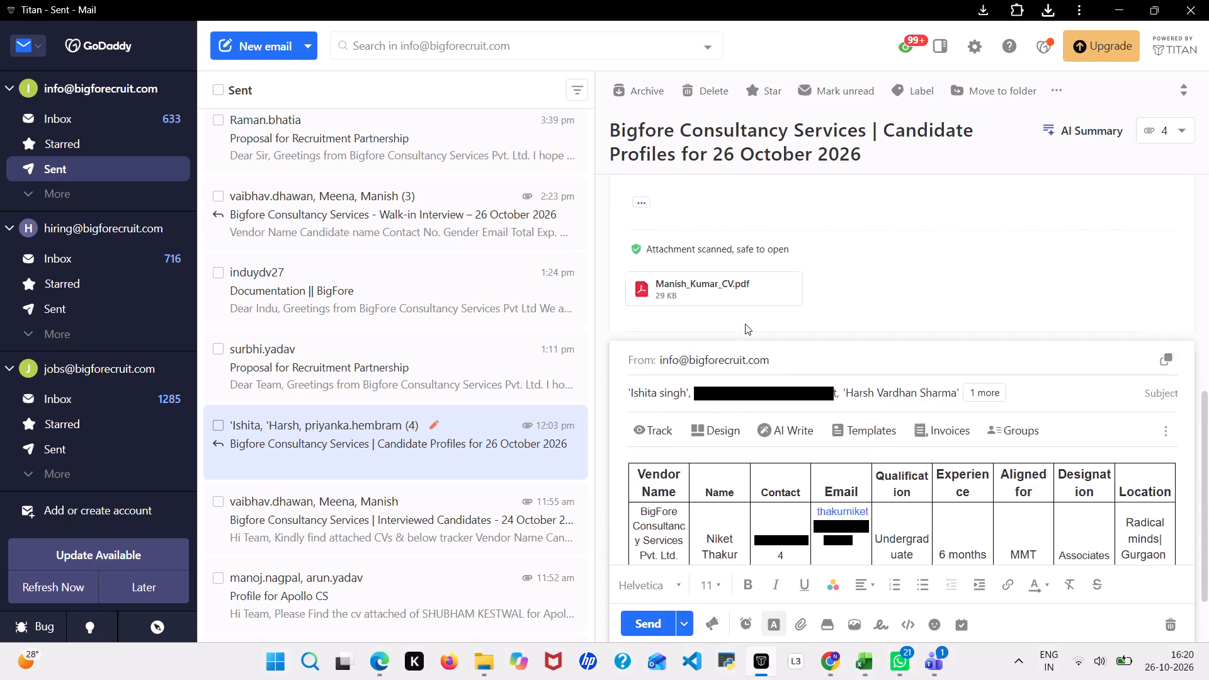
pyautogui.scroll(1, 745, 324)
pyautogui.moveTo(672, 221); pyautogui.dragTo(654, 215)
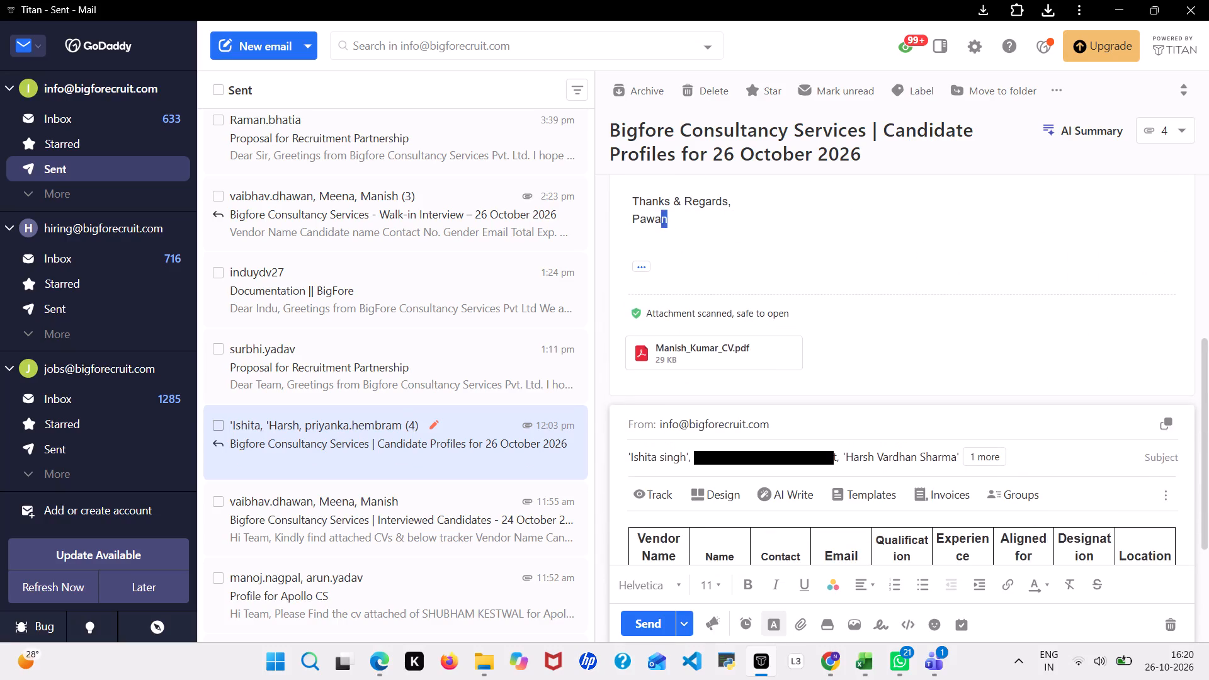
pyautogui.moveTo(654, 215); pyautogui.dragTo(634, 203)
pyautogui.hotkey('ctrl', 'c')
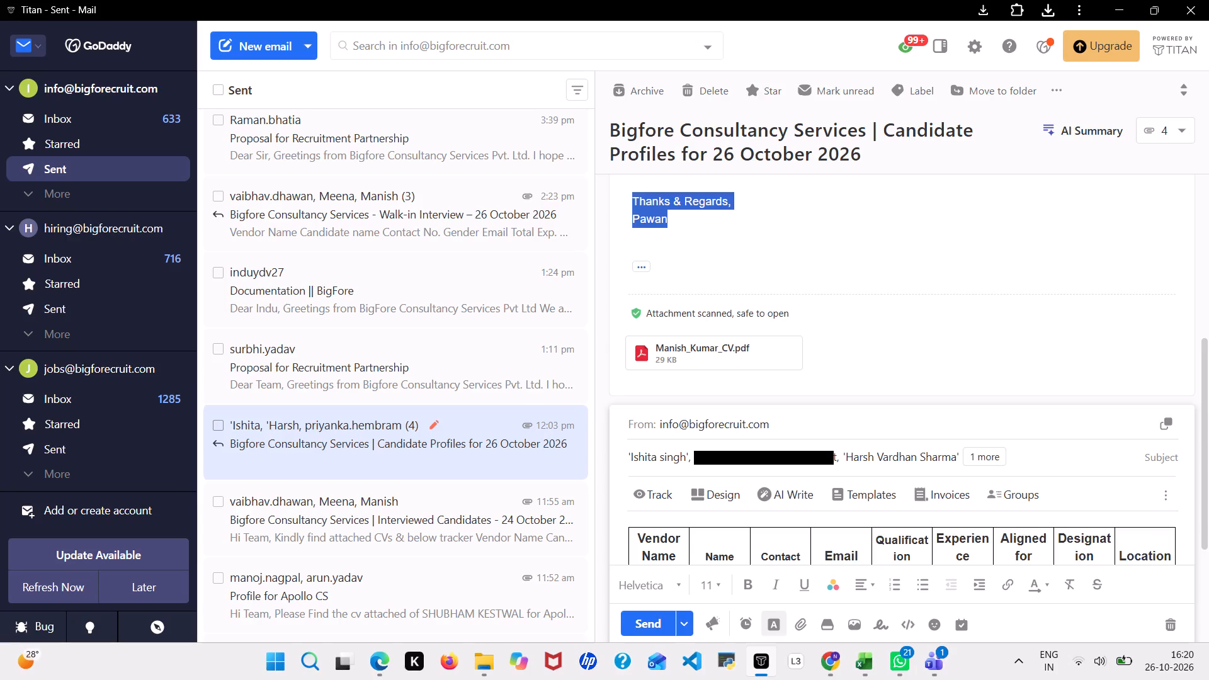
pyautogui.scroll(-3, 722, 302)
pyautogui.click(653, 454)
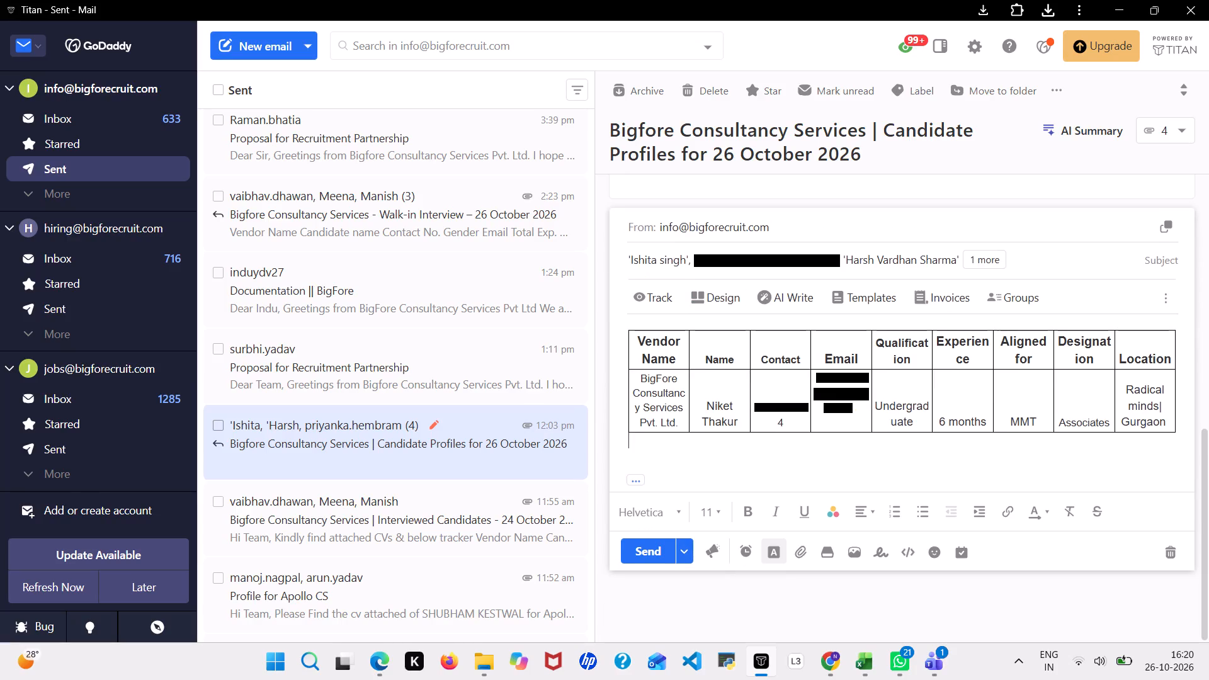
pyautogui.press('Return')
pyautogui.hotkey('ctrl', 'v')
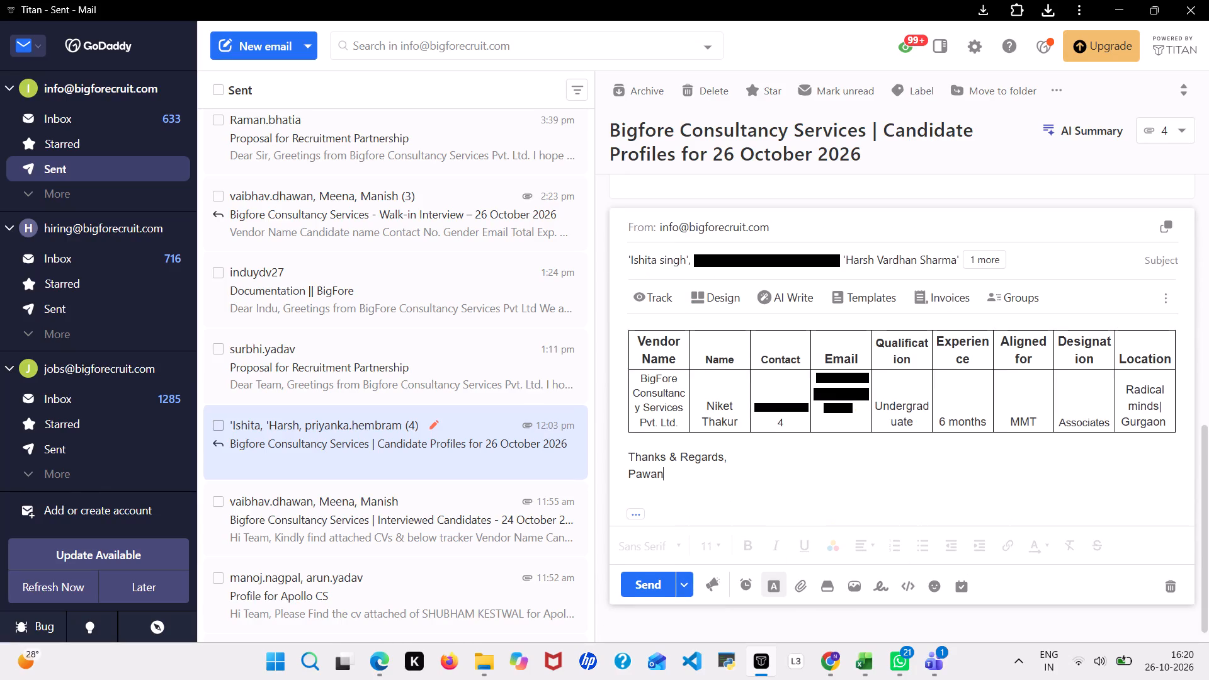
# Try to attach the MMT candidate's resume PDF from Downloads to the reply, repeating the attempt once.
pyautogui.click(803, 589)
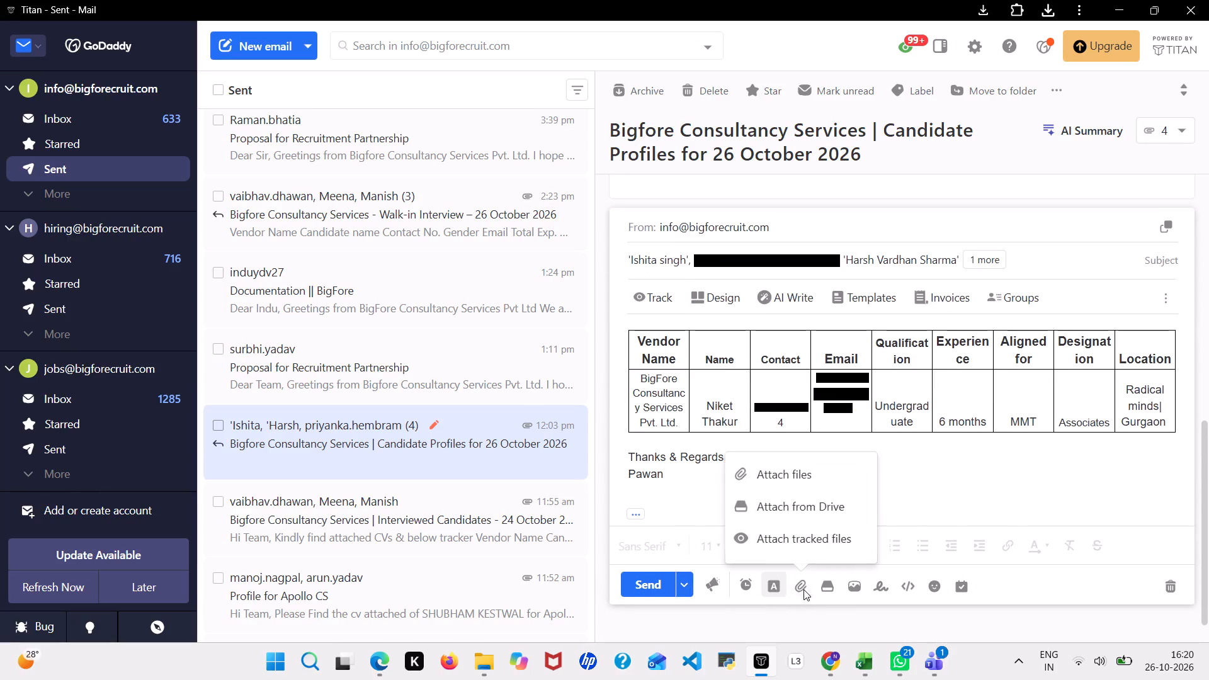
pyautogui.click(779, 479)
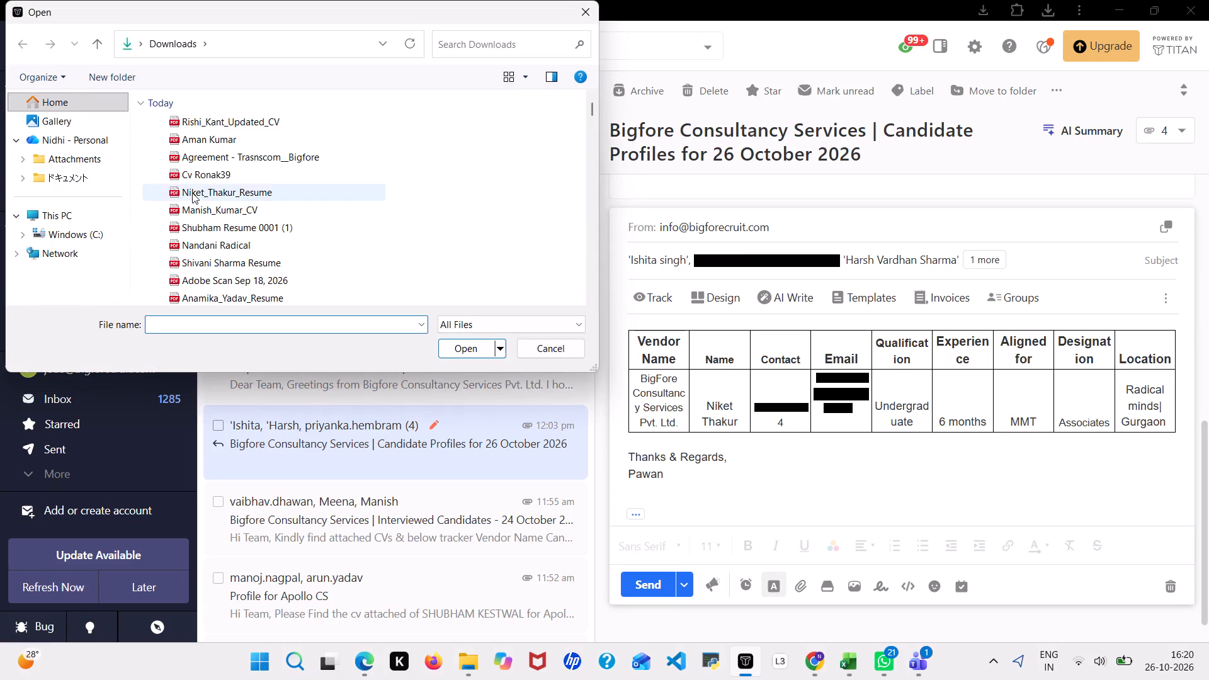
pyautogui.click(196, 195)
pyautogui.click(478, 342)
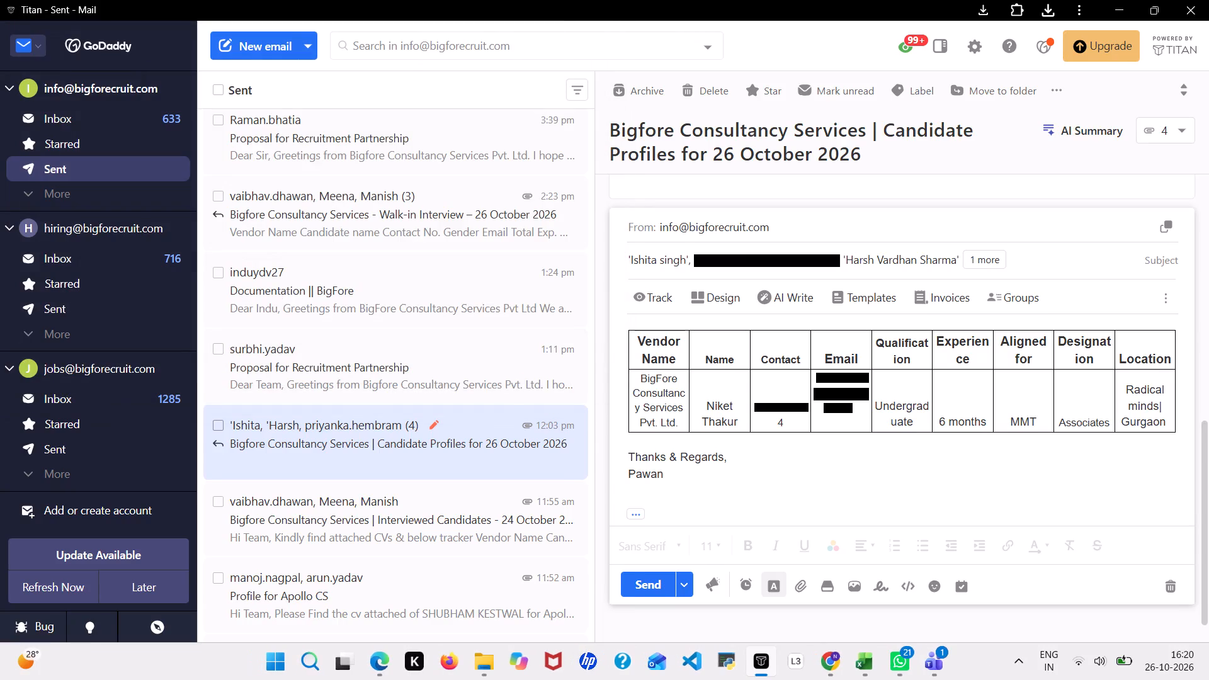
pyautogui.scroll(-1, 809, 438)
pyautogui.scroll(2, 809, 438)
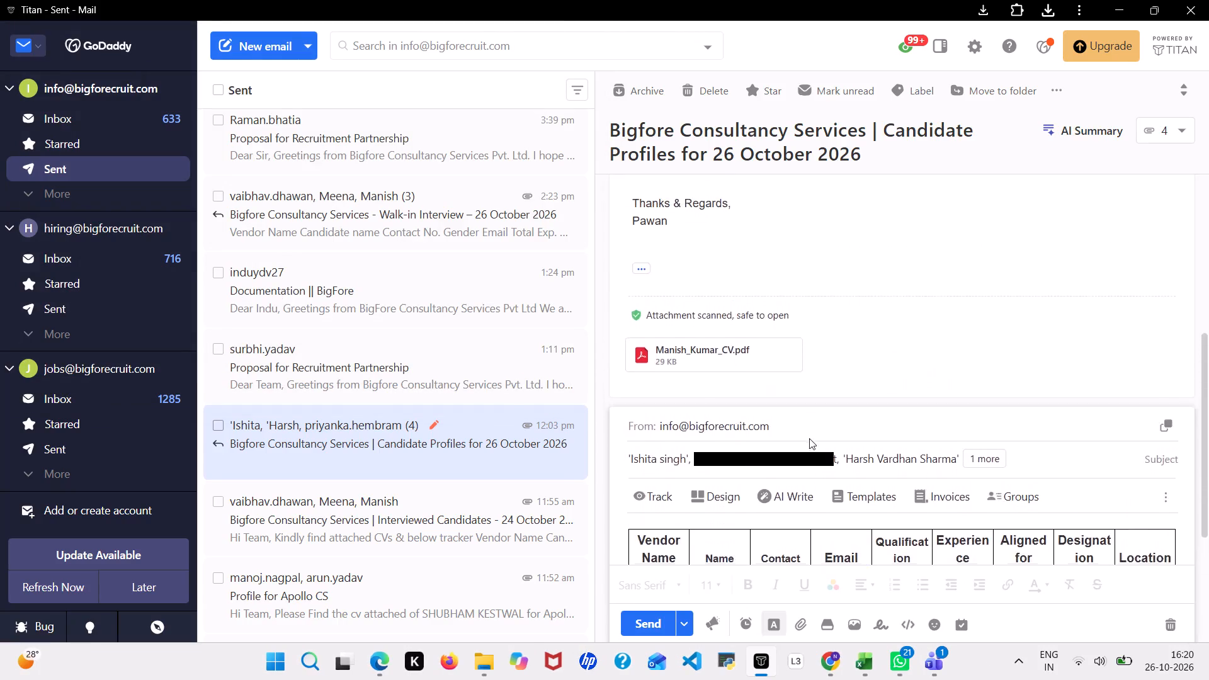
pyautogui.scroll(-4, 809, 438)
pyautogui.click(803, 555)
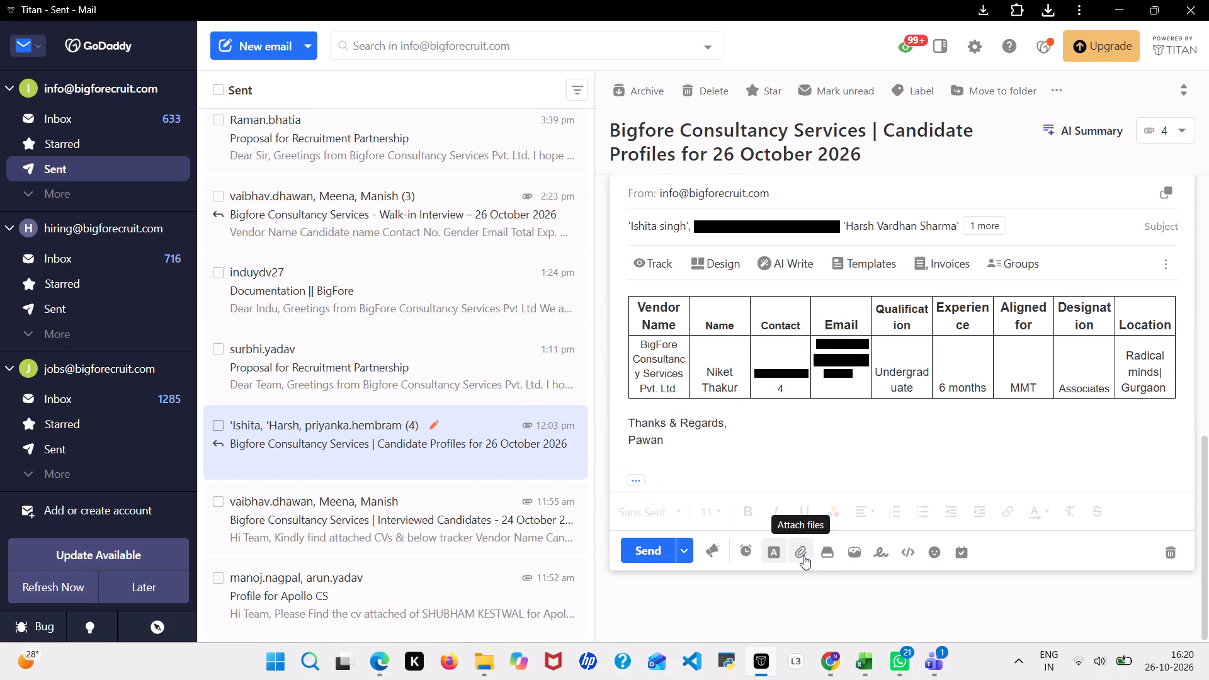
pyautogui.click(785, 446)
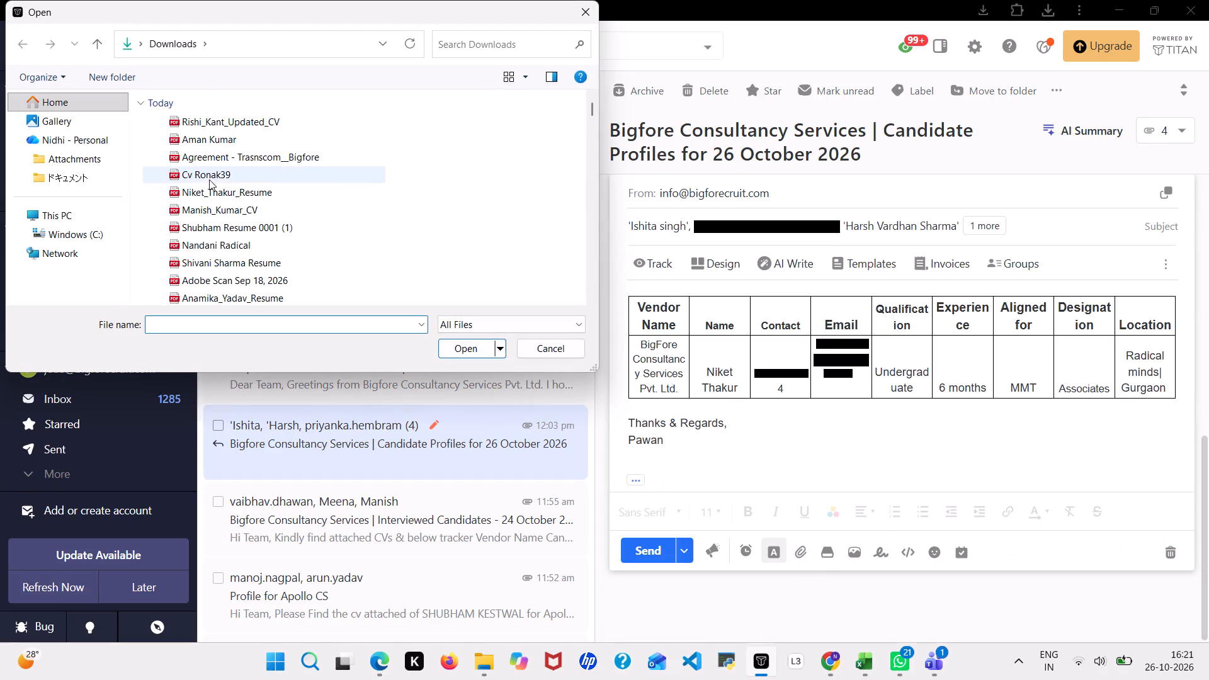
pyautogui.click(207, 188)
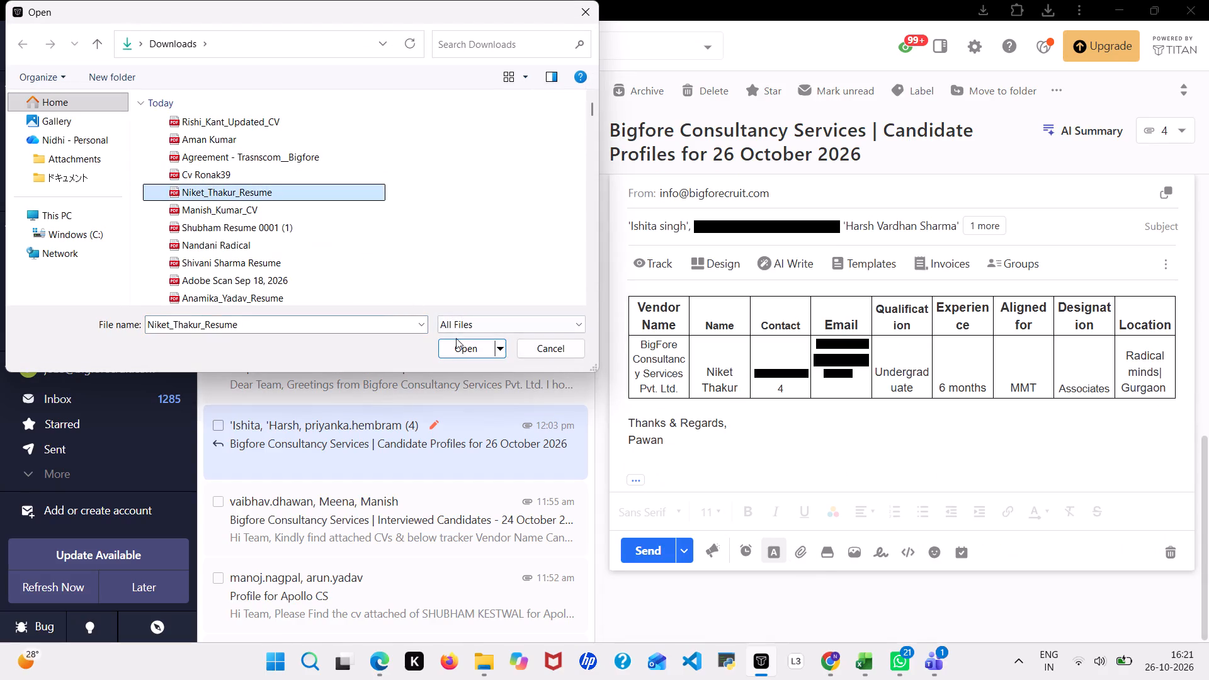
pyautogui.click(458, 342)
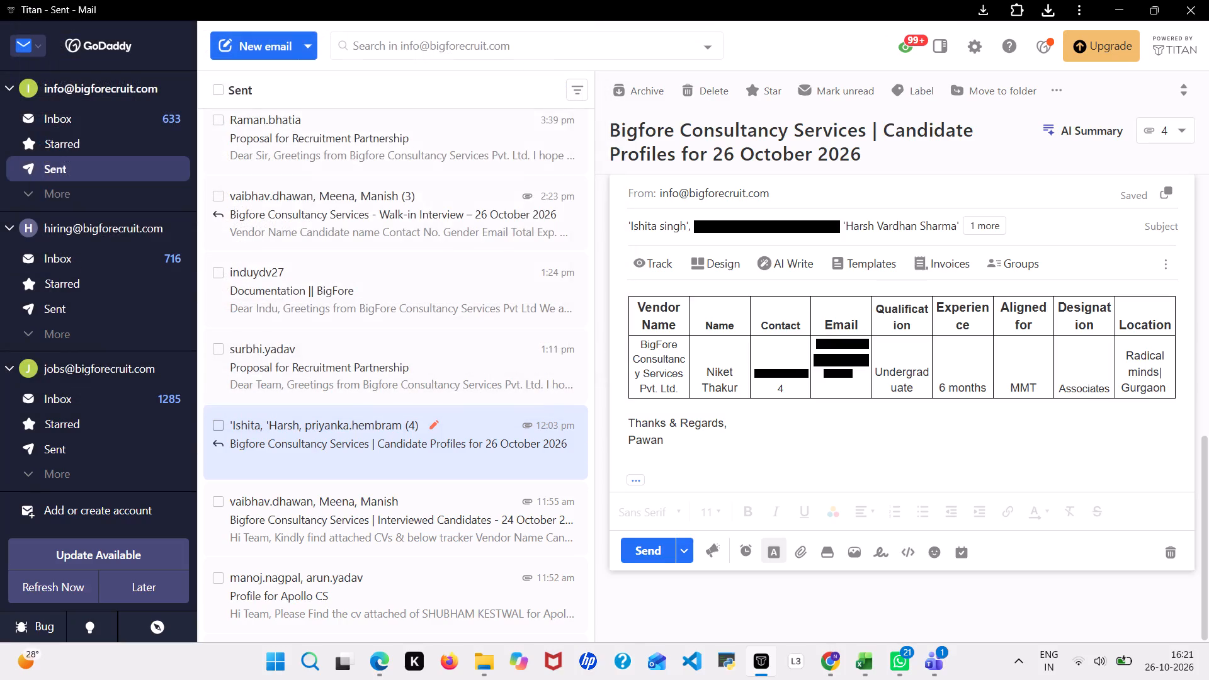
# Check the current Wi-Fi connection and look through the available networks.
pyautogui.scroll(-1, 786, 370)
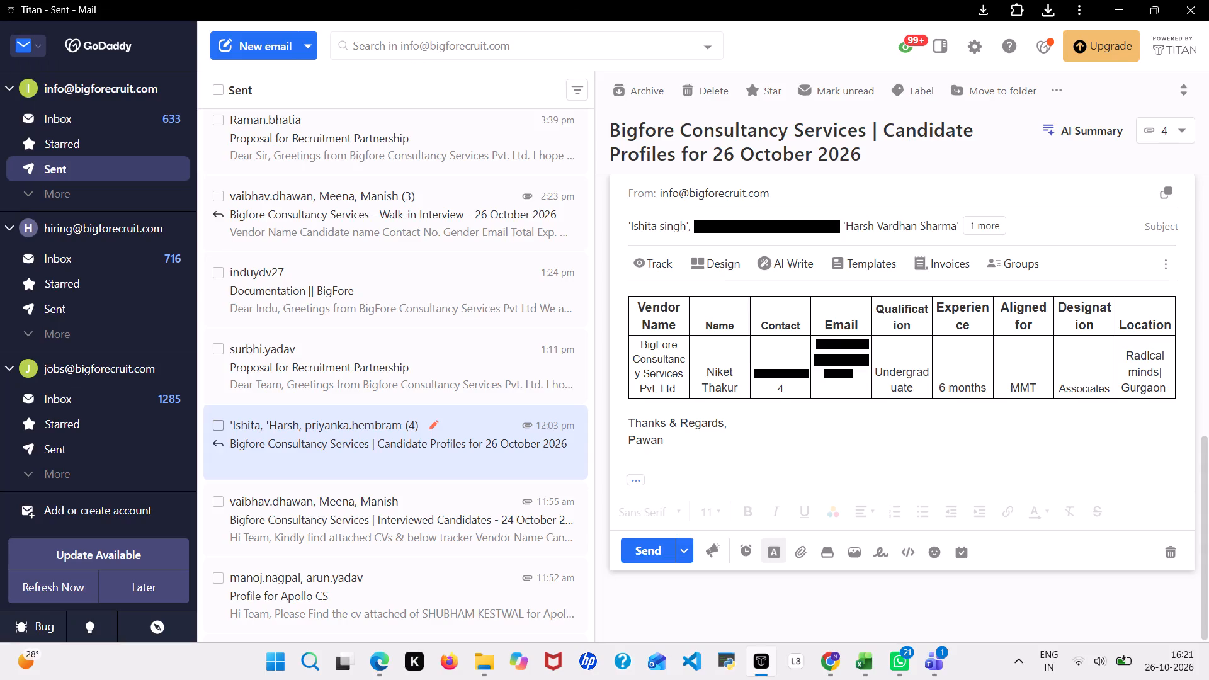
pyautogui.click(1081, 664)
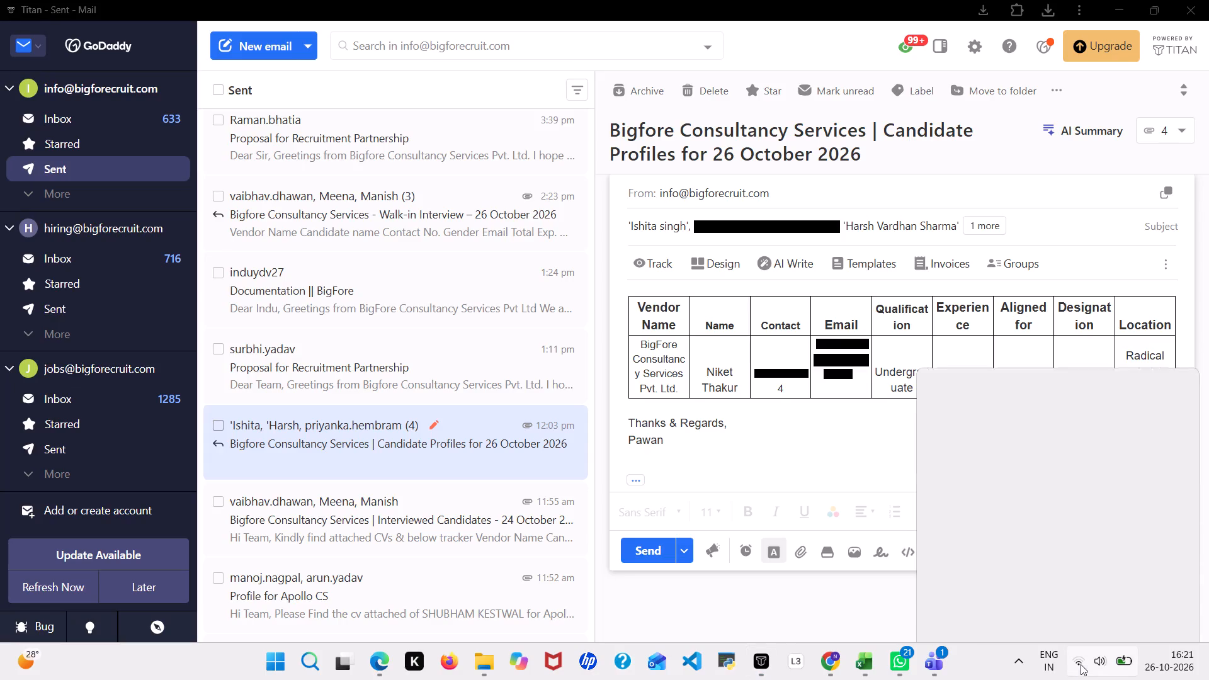
pyautogui.click(980, 364)
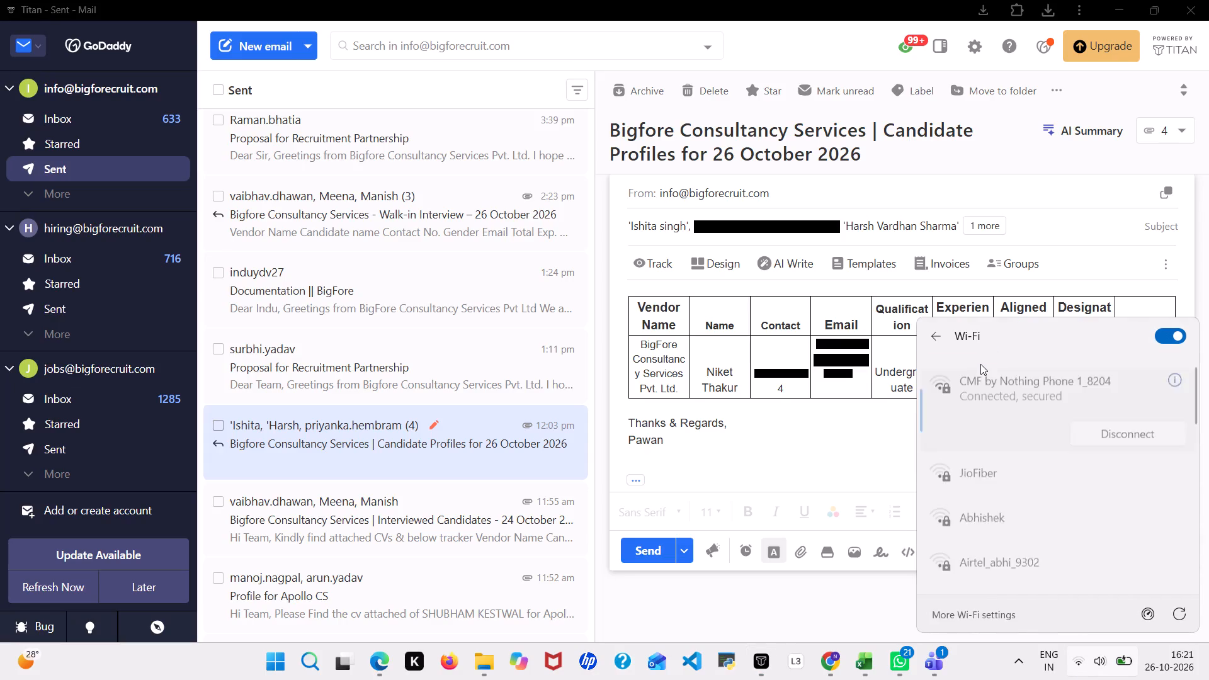
pyautogui.scroll(-6, 1009, 516)
pyautogui.scroll(12, 1009, 516)
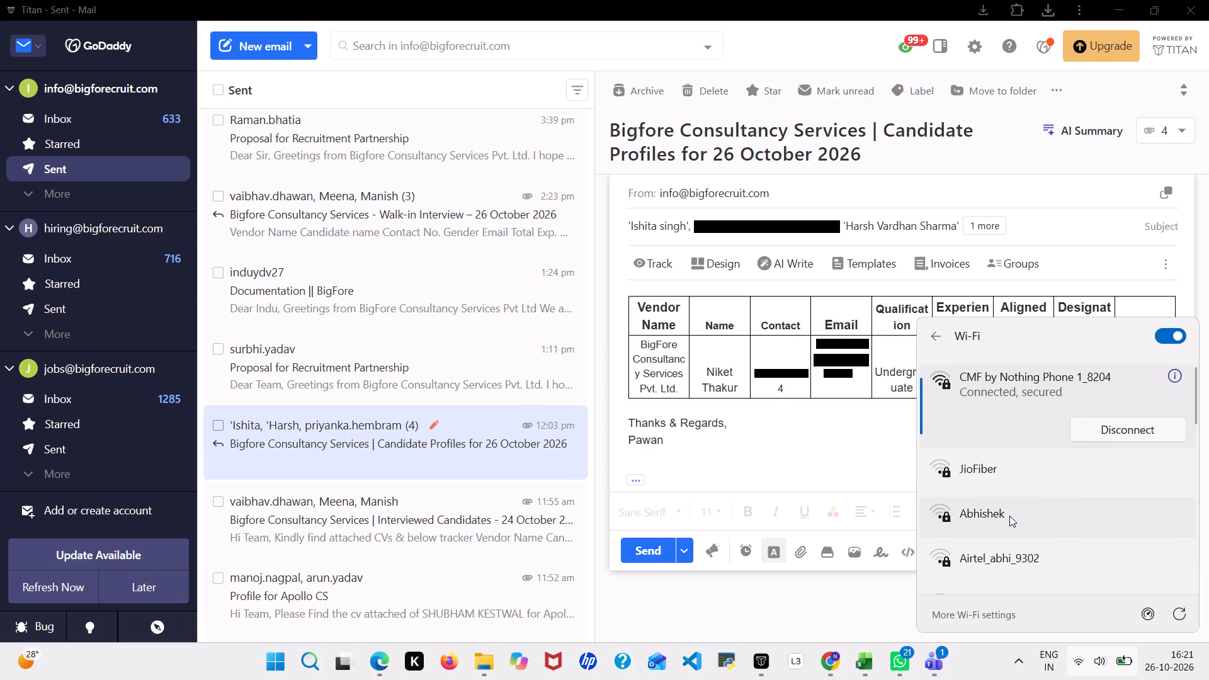
pyautogui.scroll(6, 1009, 516)
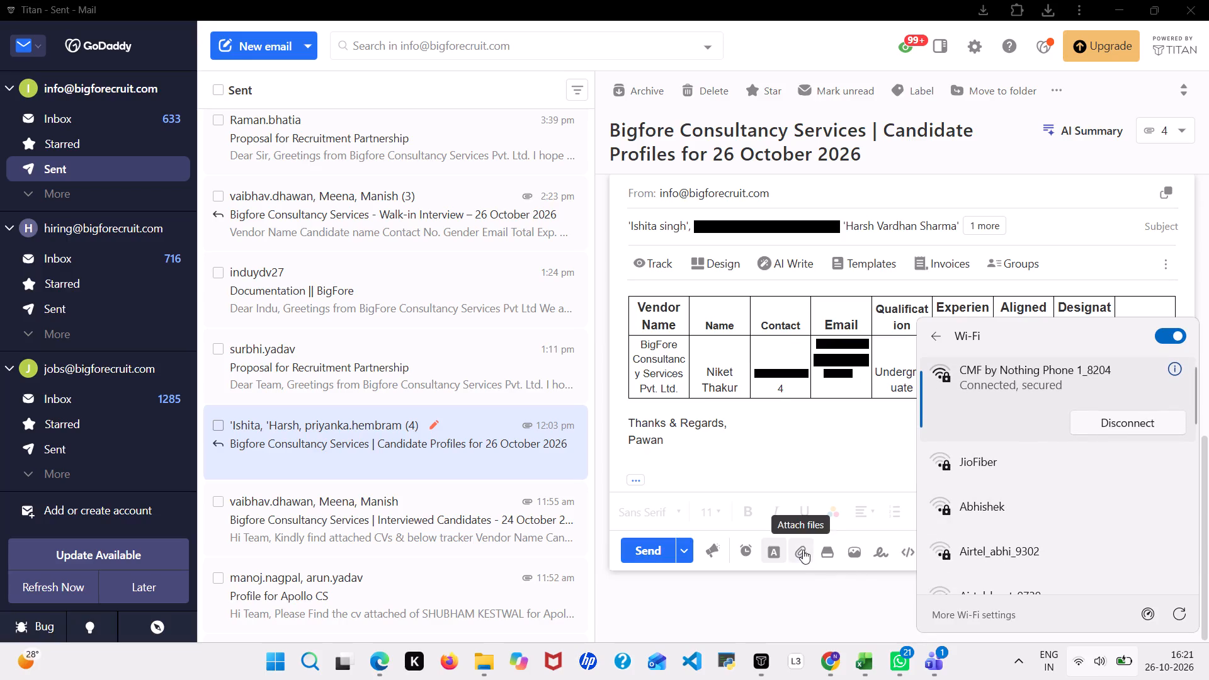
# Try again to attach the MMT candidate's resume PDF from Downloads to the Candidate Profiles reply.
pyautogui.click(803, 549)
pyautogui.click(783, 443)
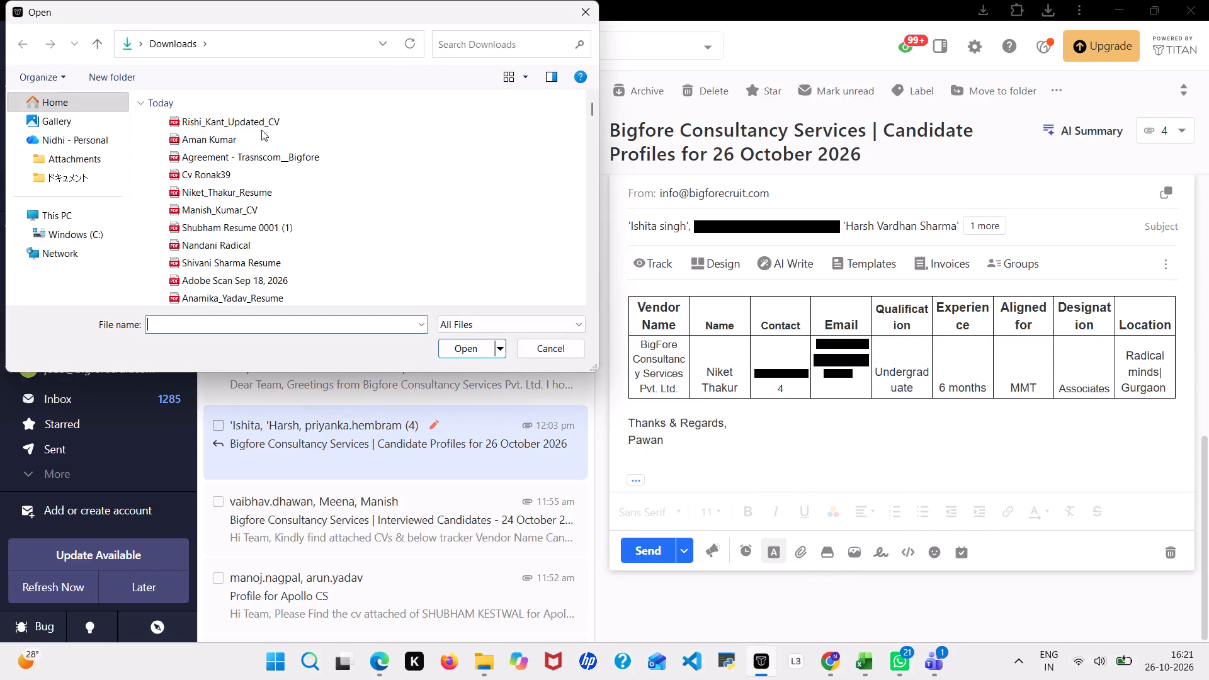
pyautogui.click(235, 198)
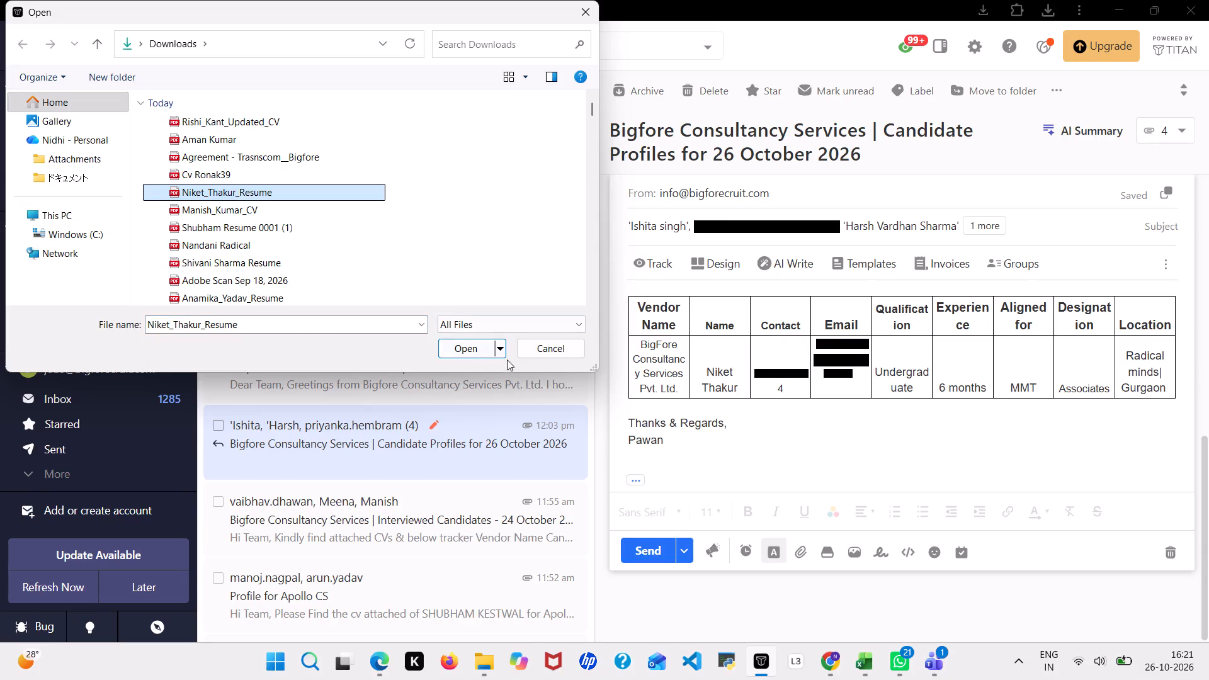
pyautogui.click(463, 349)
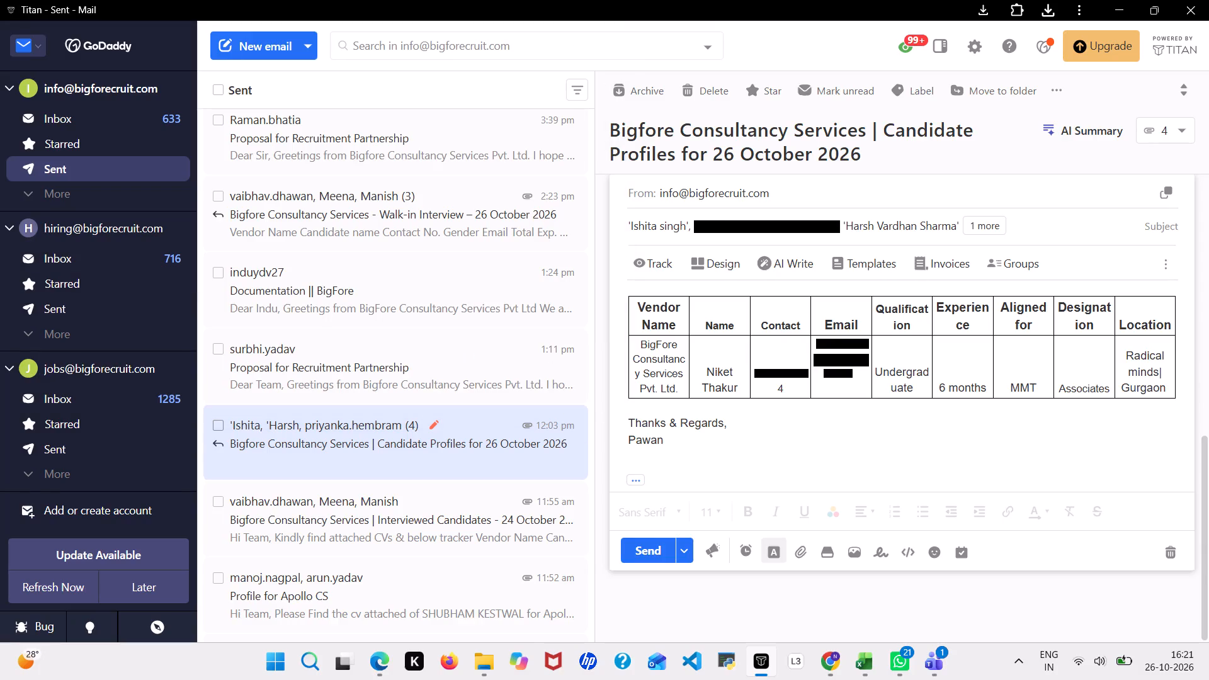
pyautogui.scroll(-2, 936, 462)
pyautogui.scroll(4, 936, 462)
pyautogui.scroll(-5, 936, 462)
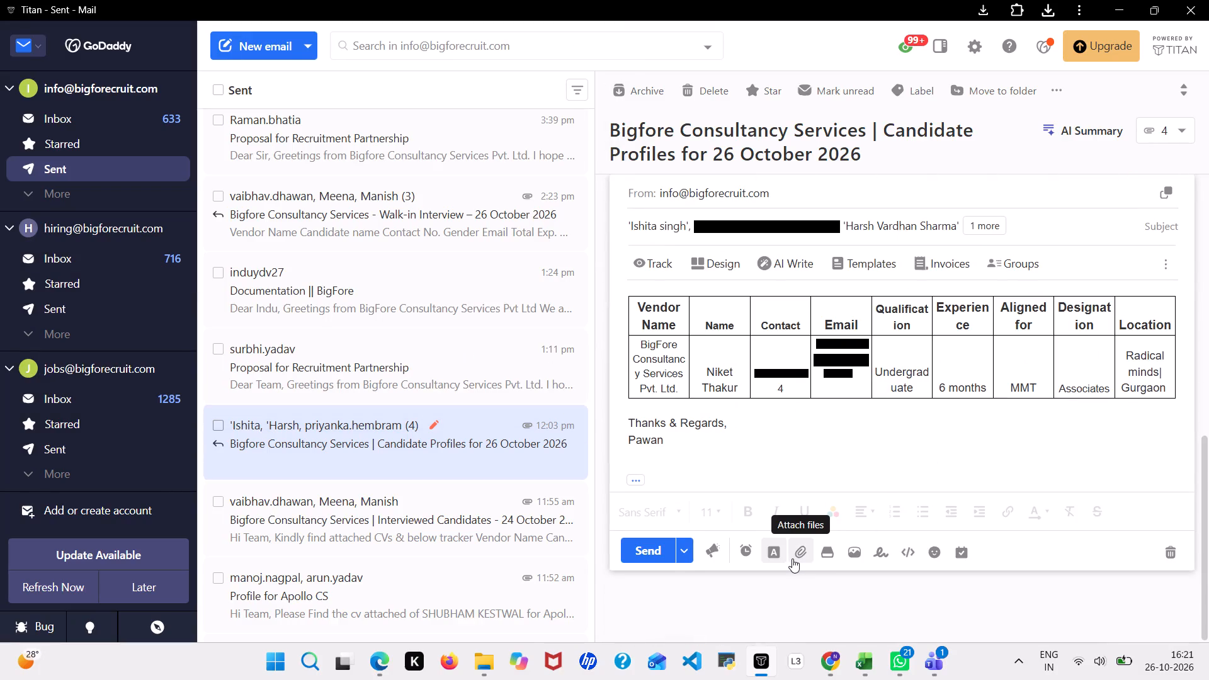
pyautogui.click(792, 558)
# Disconnect from the CMF by Nothing Phone 1_8204 Wi-Fi network and reconnect to it with automatic connection enabled.
pyautogui.click(1079, 668)
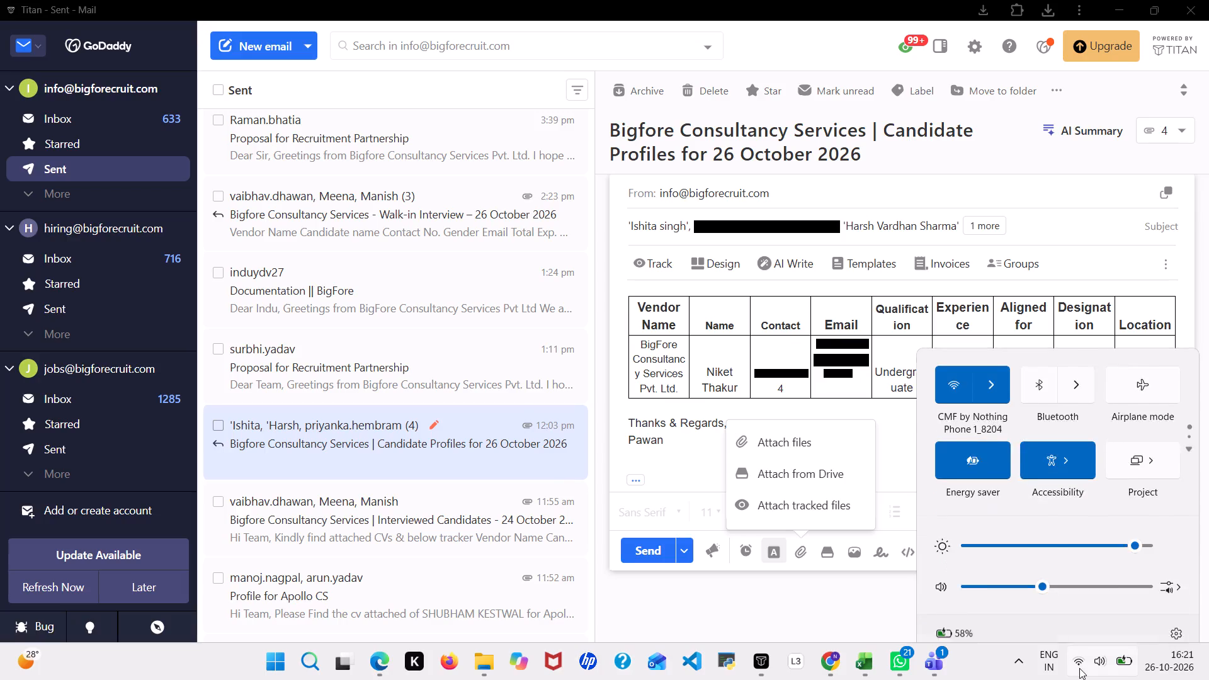
pyautogui.click(985, 367)
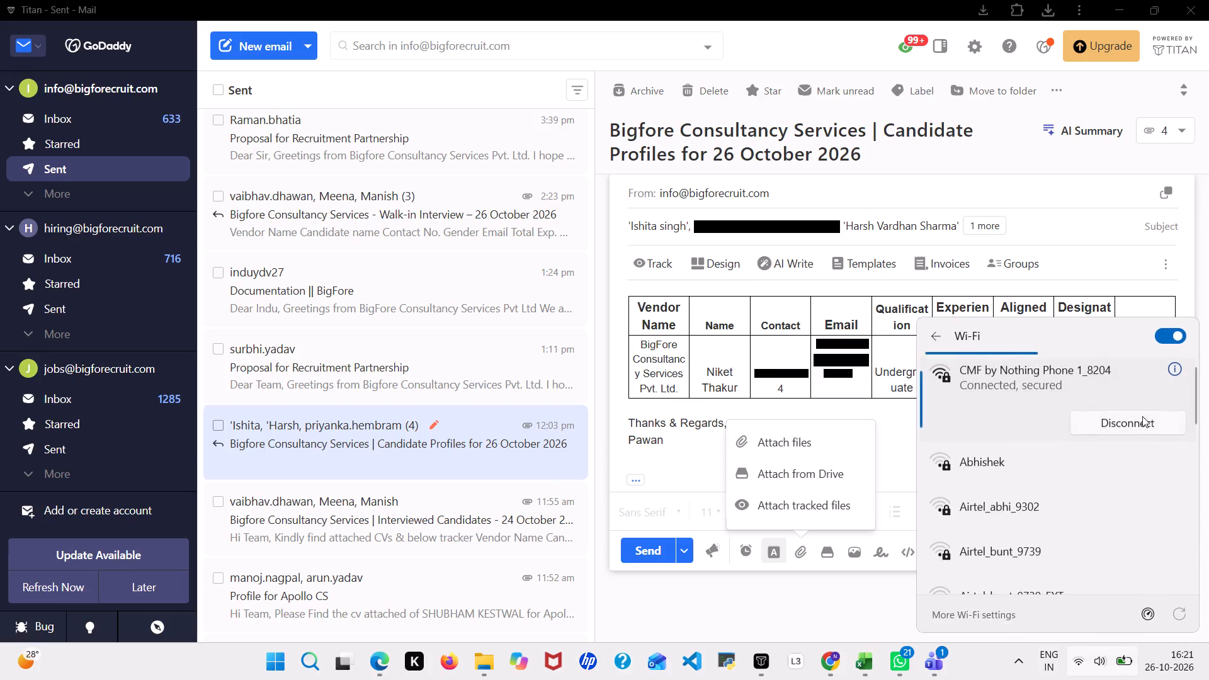
pyautogui.click(1136, 420)
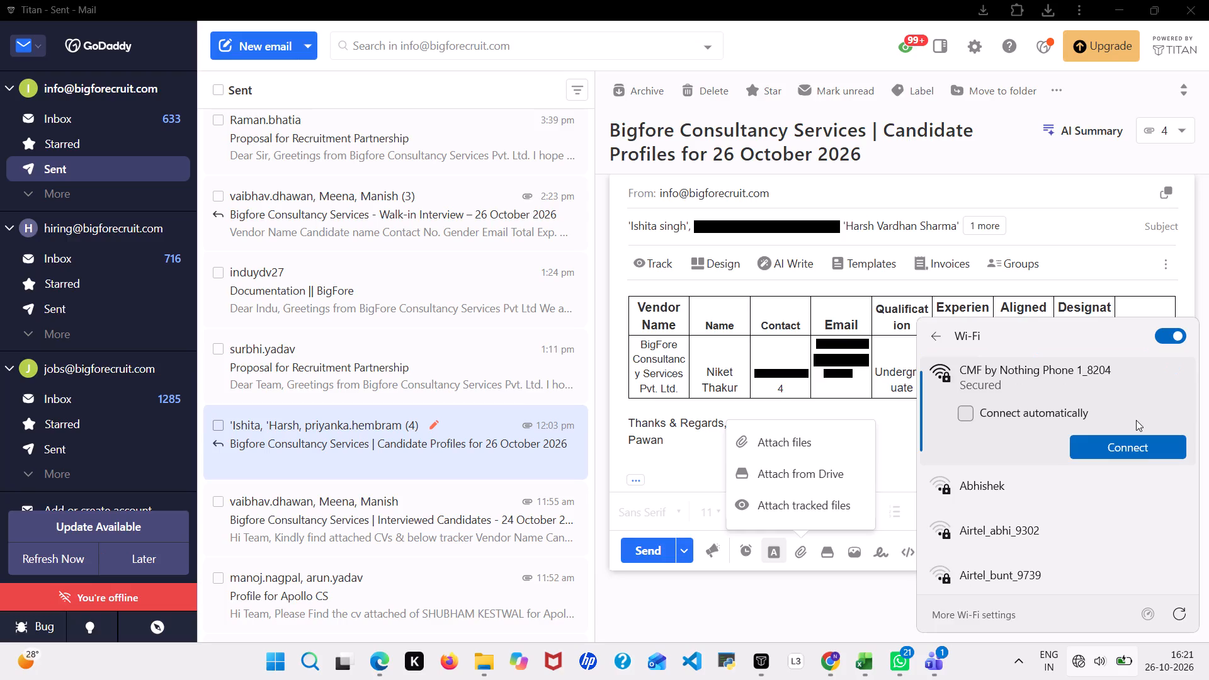
pyautogui.scroll(-5, 1033, 502)
pyautogui.scroll(15, 1033, 502)
pyautogui.click(1184, 615)
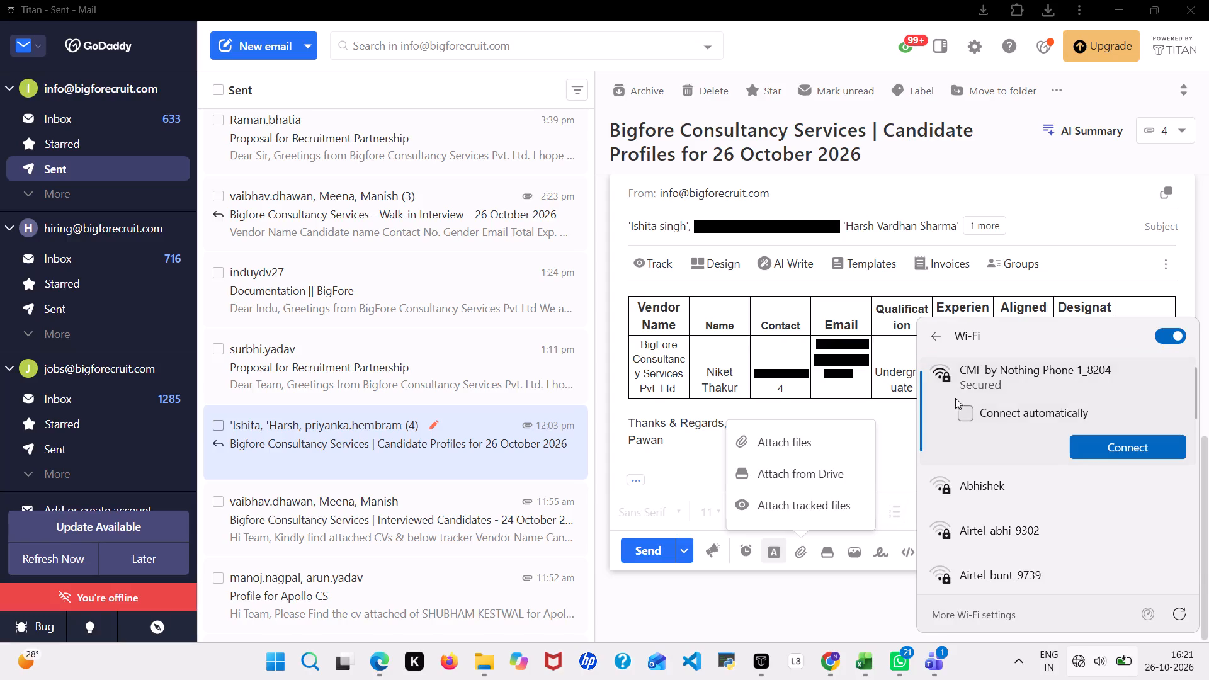
pyautogui.click(971, 422)
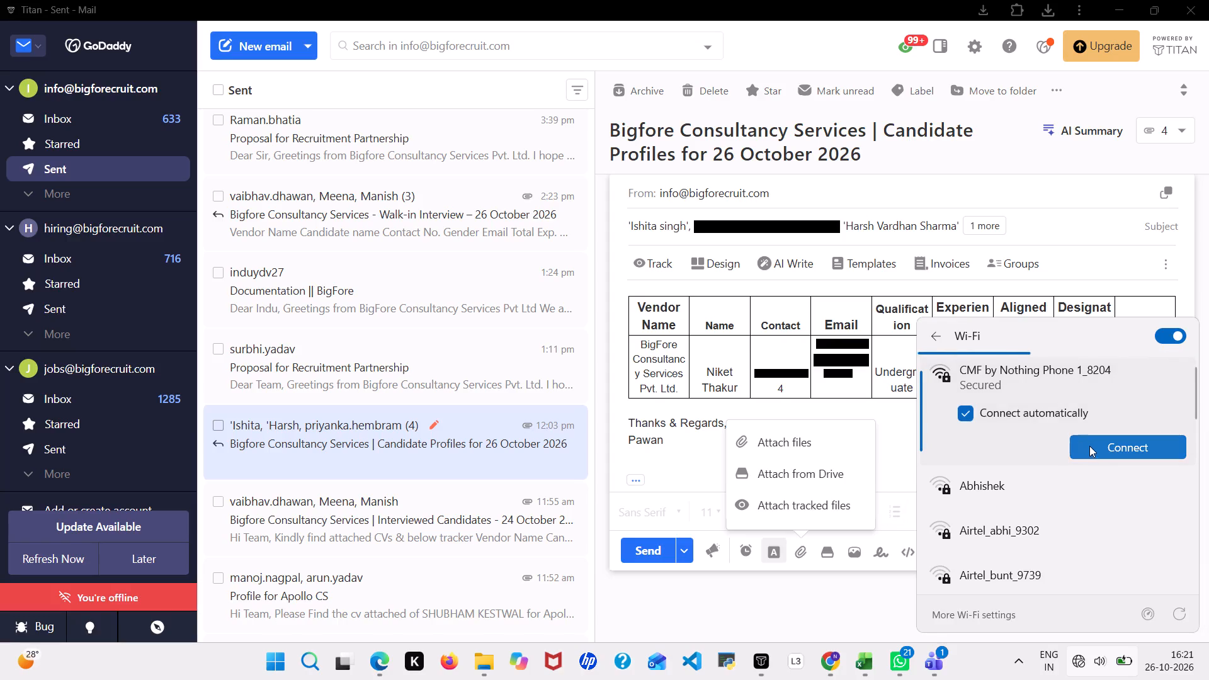
pyautogui.click(1093, 448)
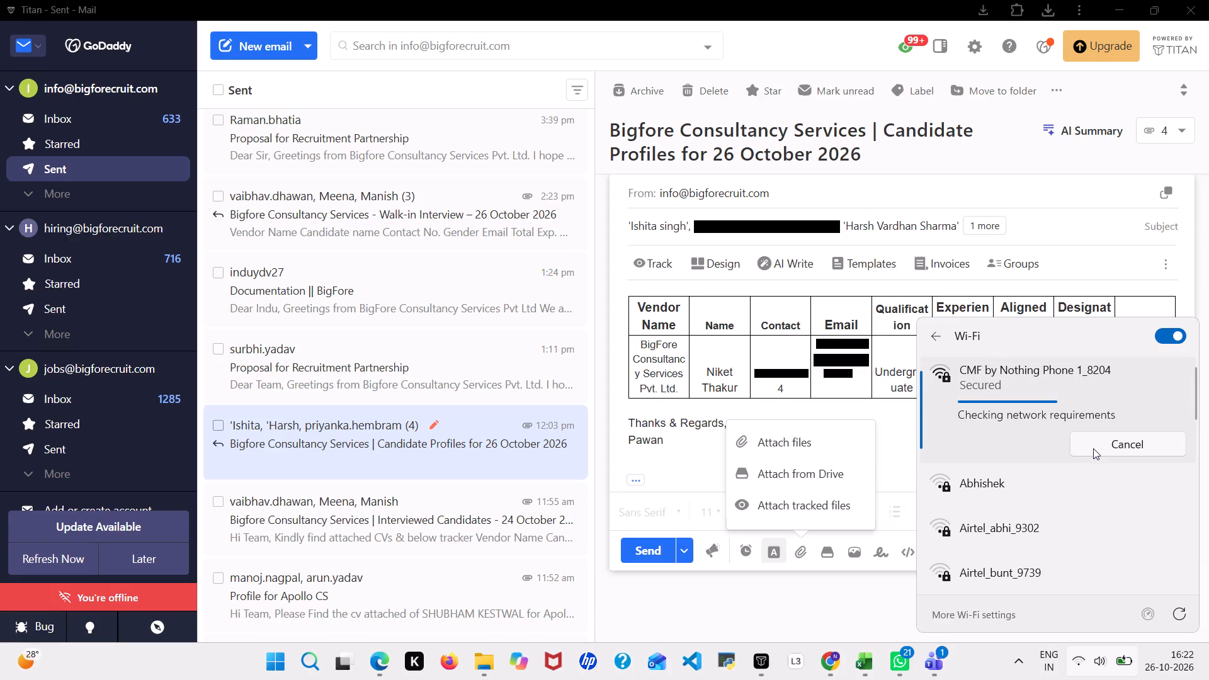
pyautogui.click(893, 423)
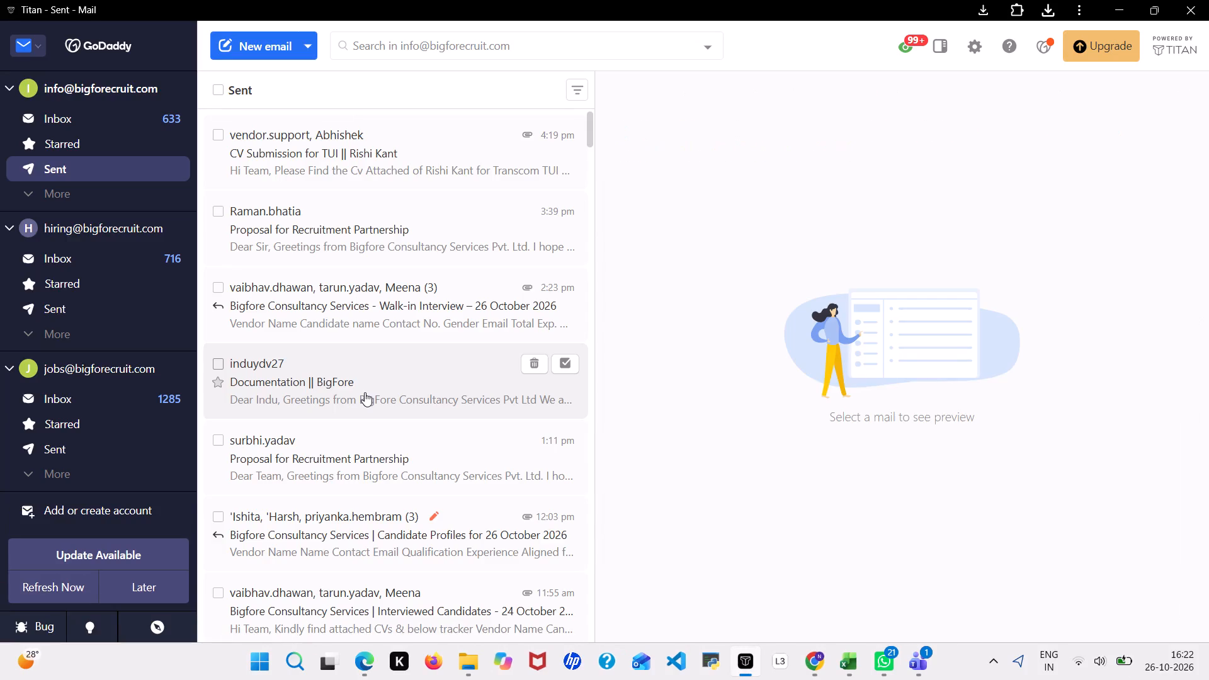
# Reopen the 26 October 2026 Candidate Profiles draft reply and try to attach the MMT candidate's resume PDF from Downloads.
pyautogui.click(376, 518)
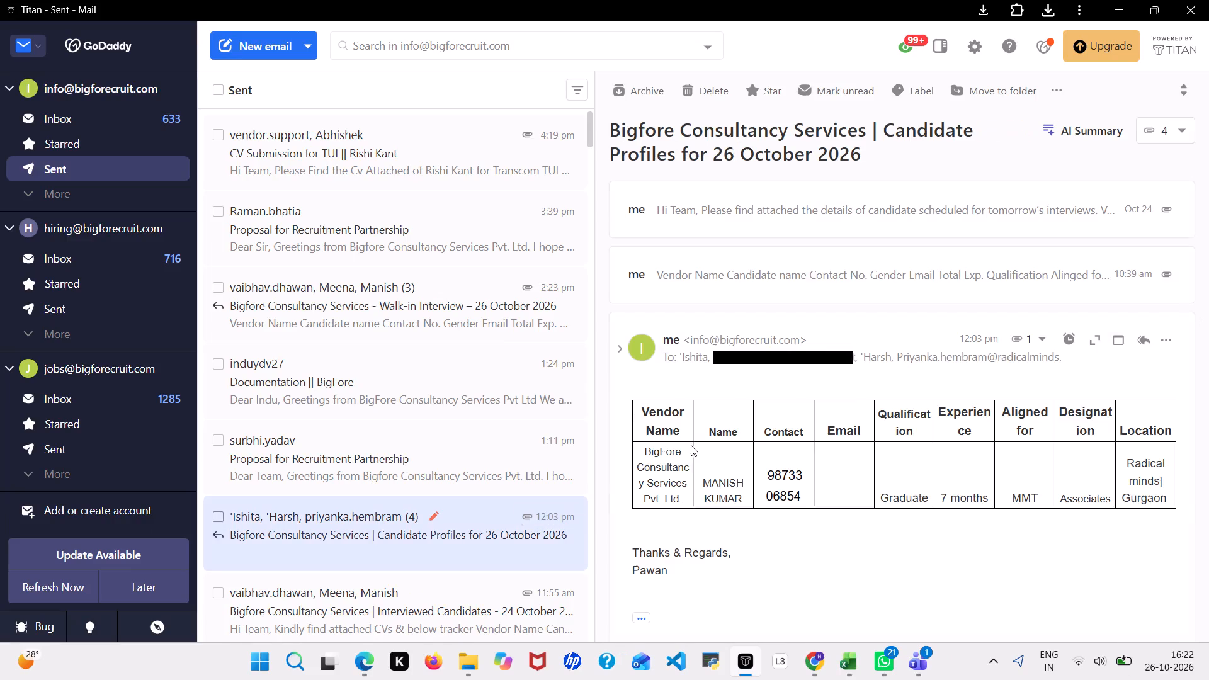
pyautogui.scroll(-4, 691, 445)
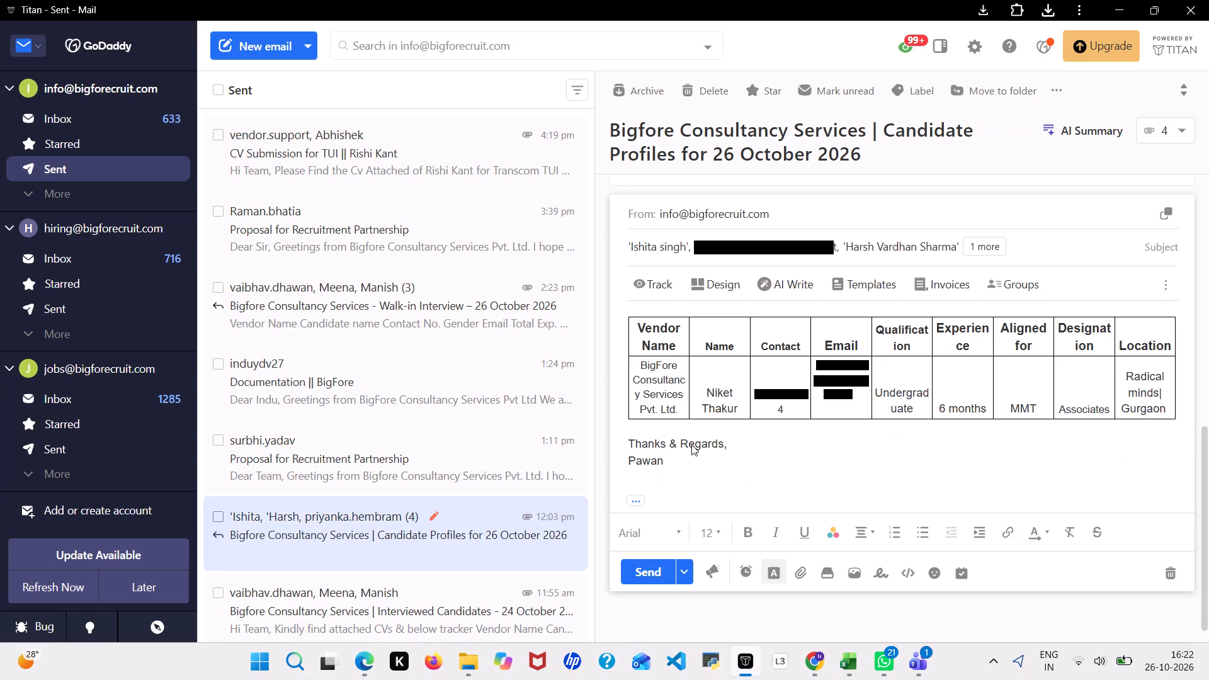
pyautogui.scroll(-2, 691, 445)
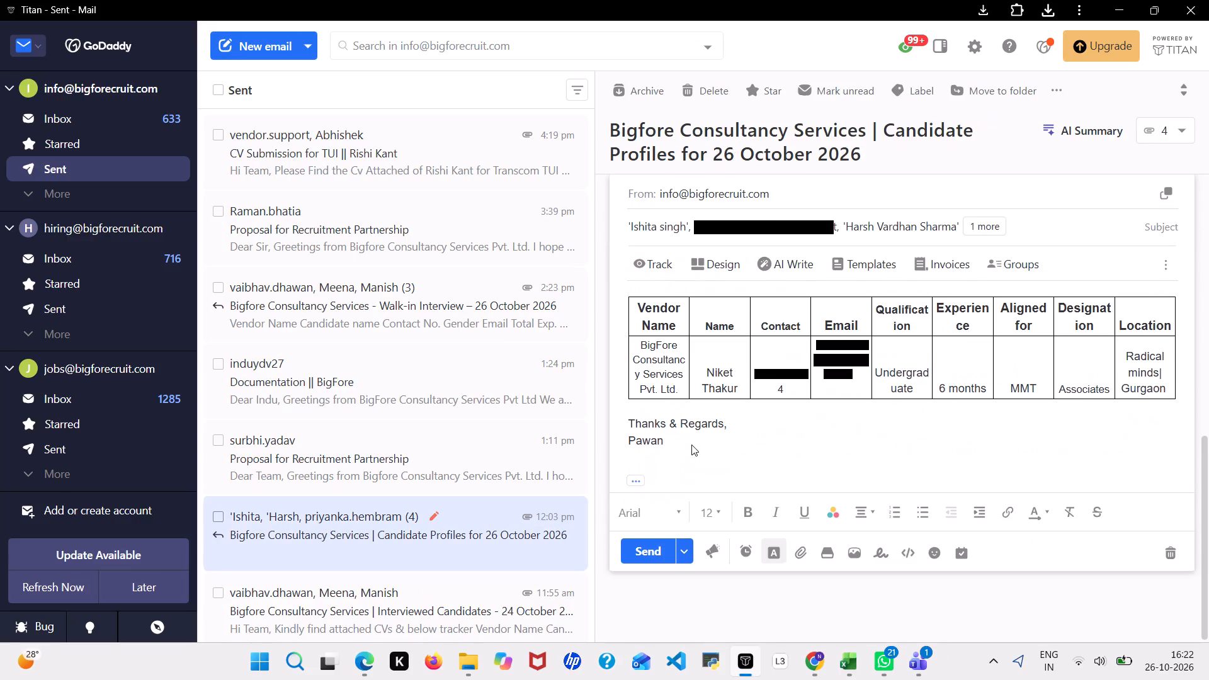
pyautogui.scroll(3, 691, 445)
pyautogui.scroll(-1, 691, 445)
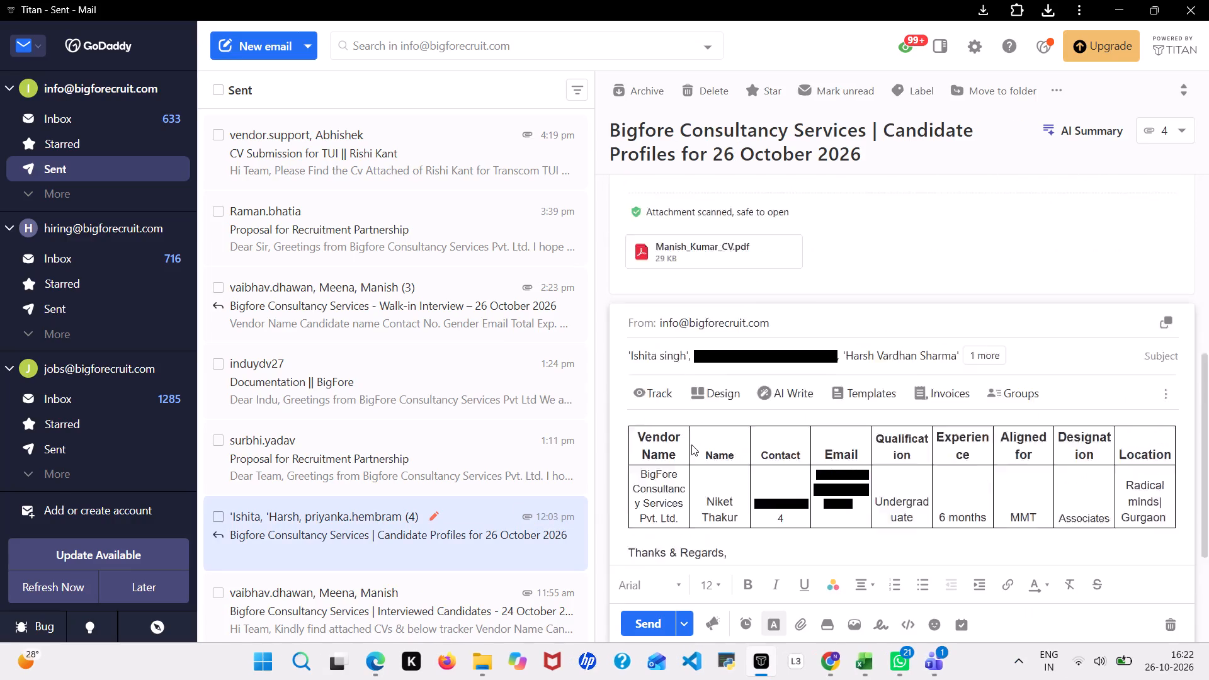
pyautogui.scroll(-2, 691, 445)
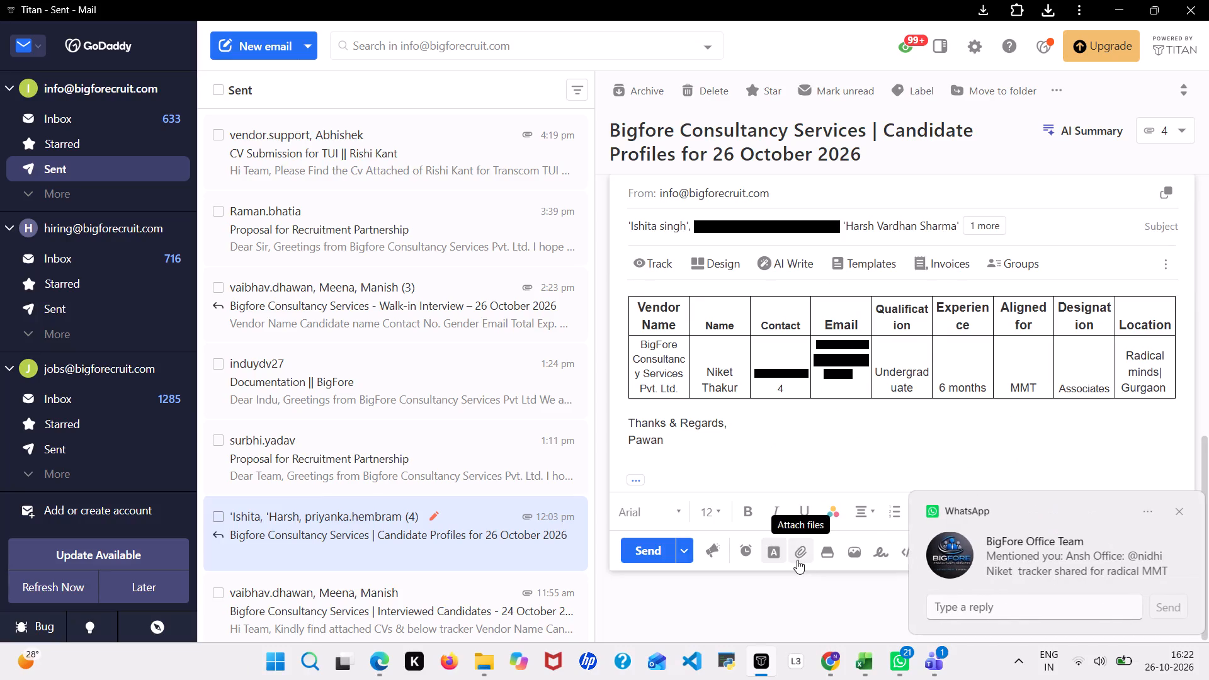
pyautogui.click(797, 560)
pyautogui.click(798, 438)
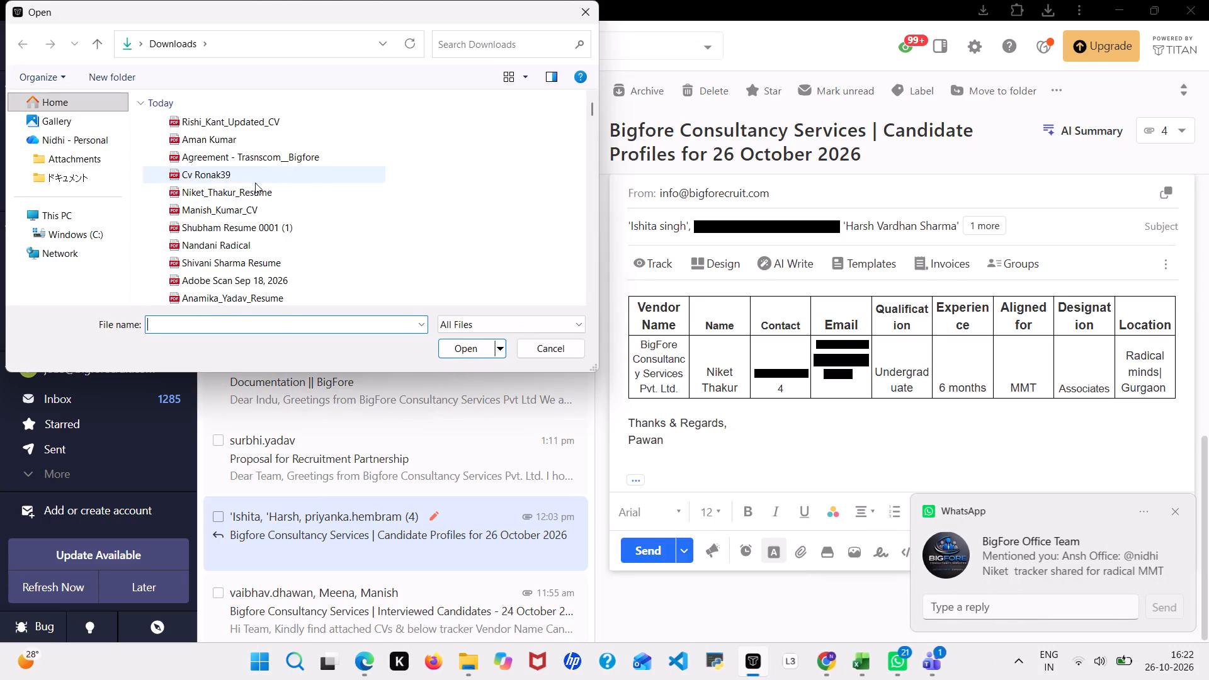
pyautogui.click(242, 192)
pyautogui.click(453, 342)
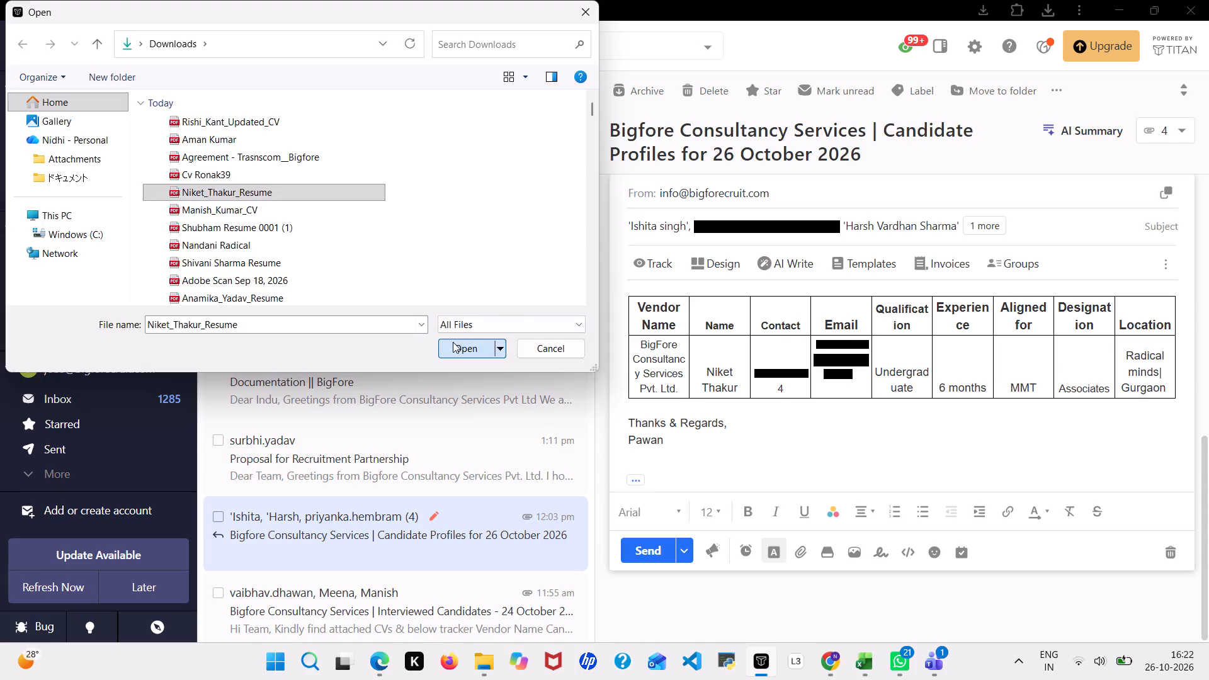
pyautogui.scroll(-2, 763, 427)
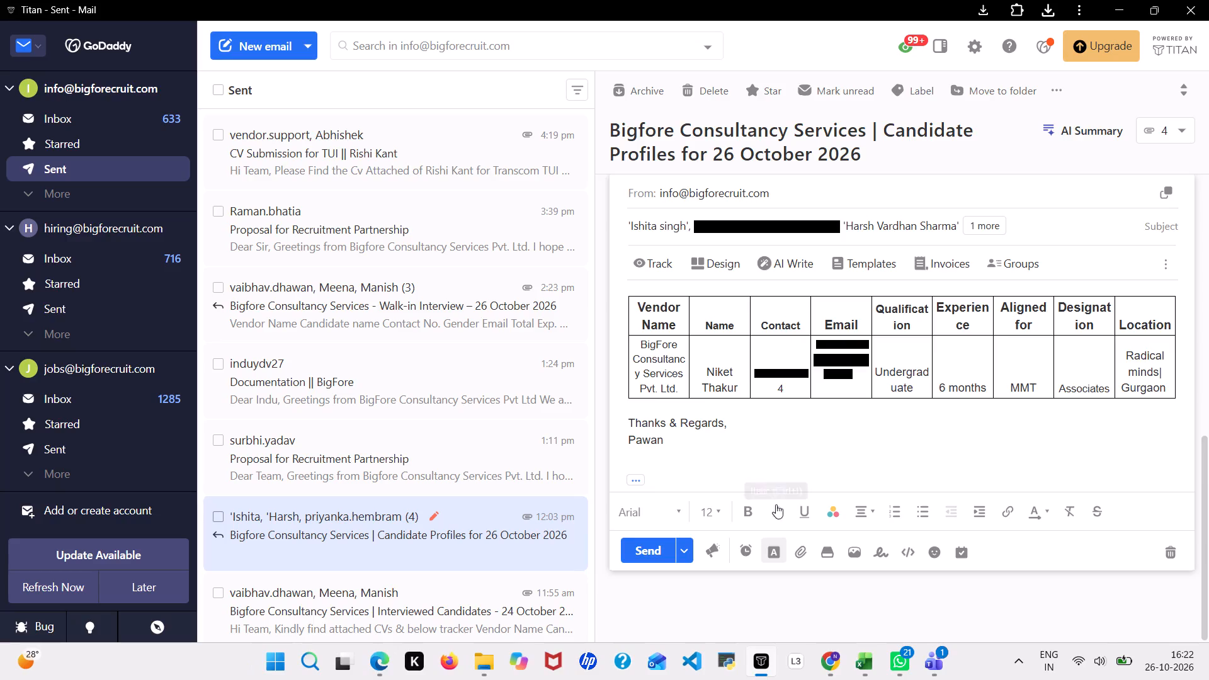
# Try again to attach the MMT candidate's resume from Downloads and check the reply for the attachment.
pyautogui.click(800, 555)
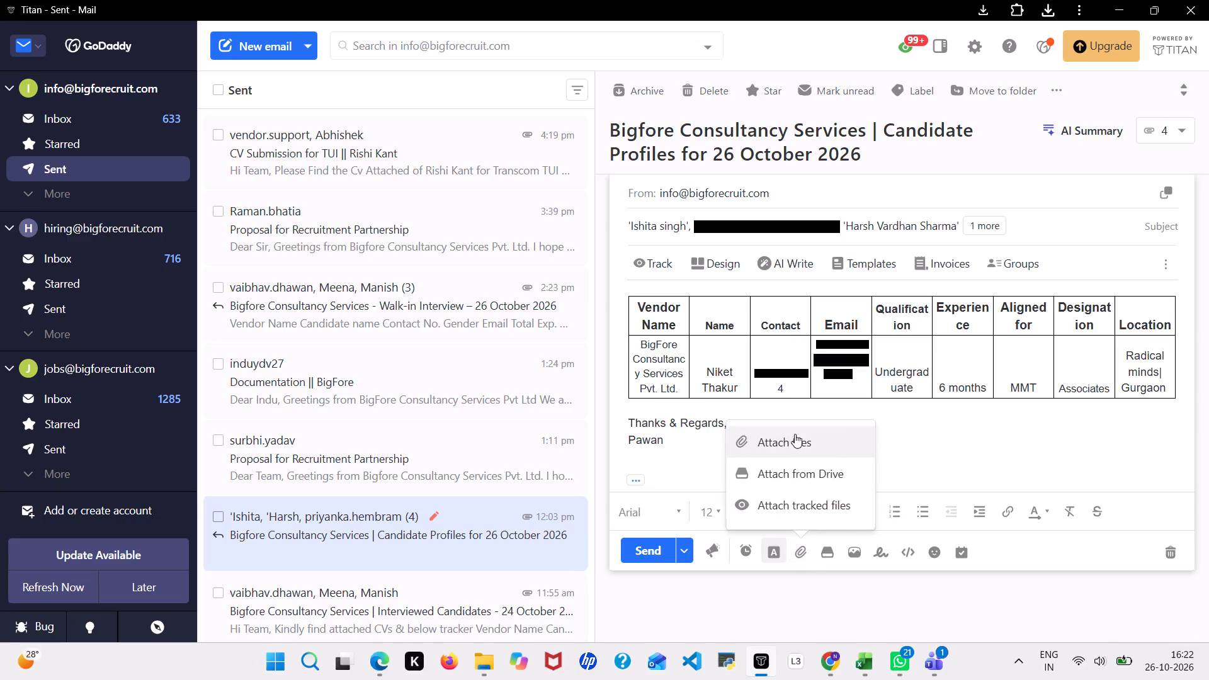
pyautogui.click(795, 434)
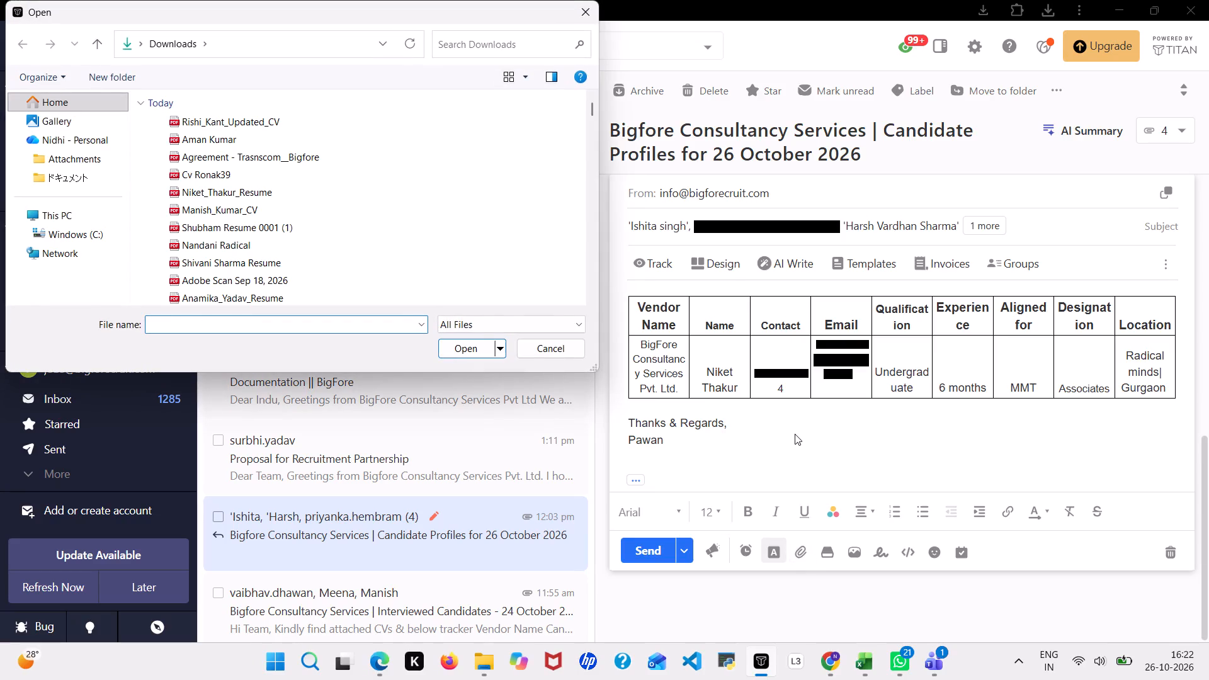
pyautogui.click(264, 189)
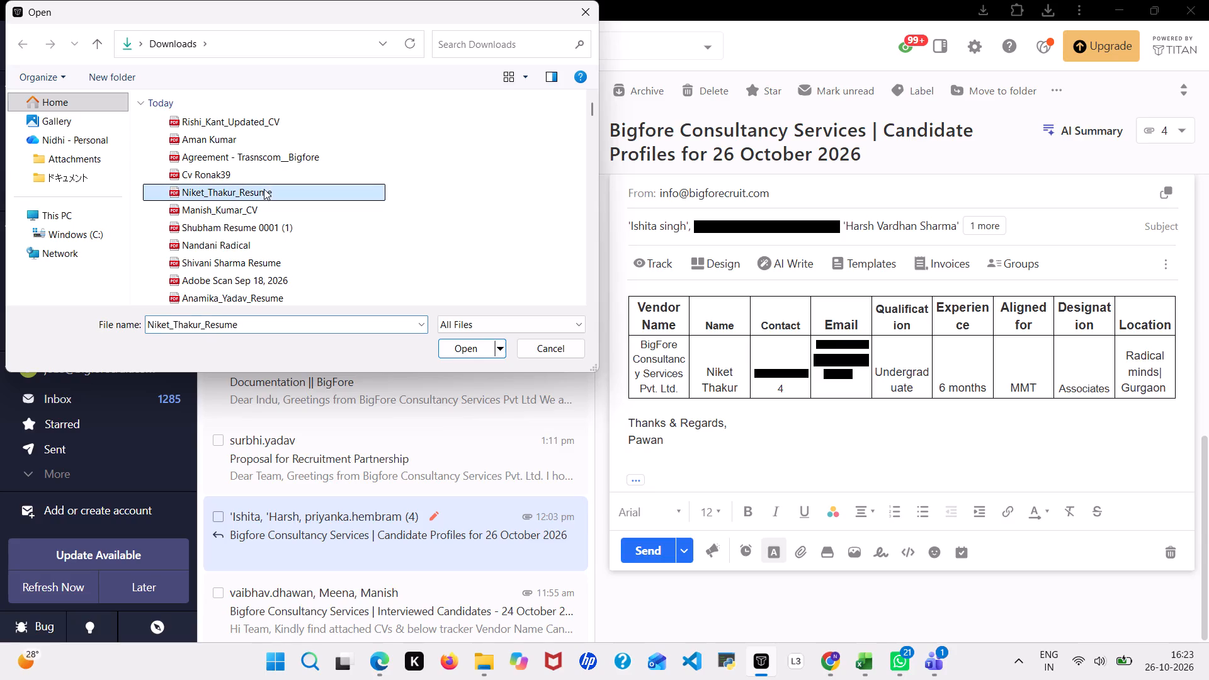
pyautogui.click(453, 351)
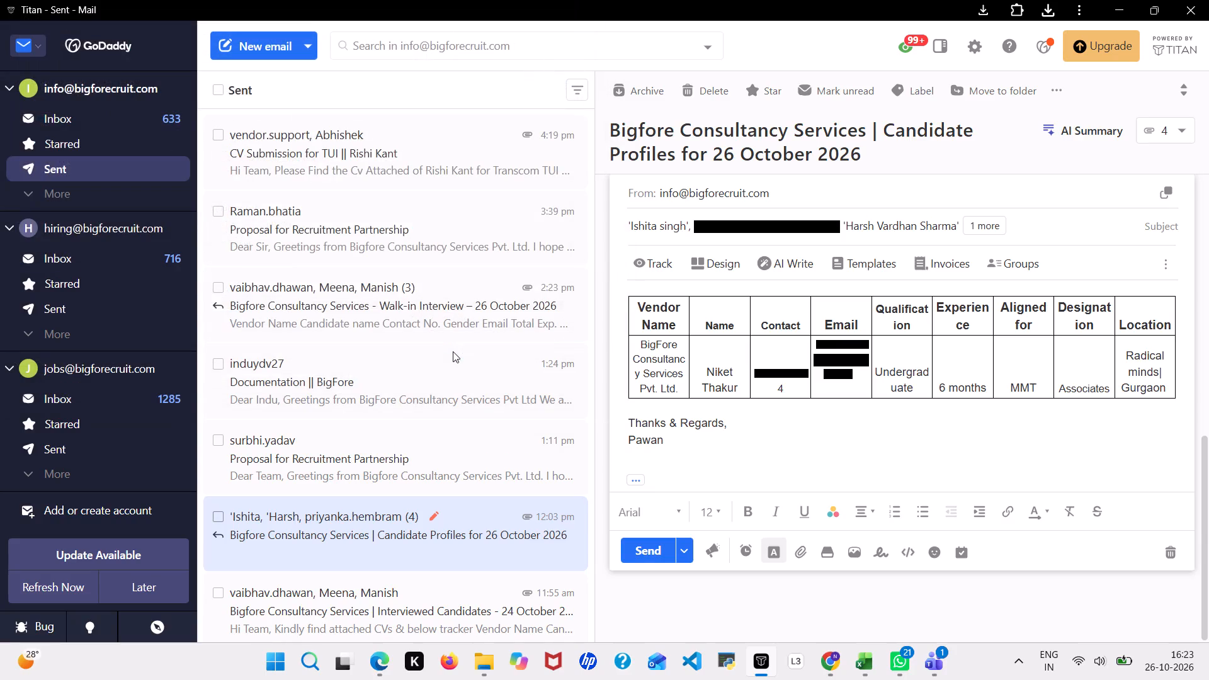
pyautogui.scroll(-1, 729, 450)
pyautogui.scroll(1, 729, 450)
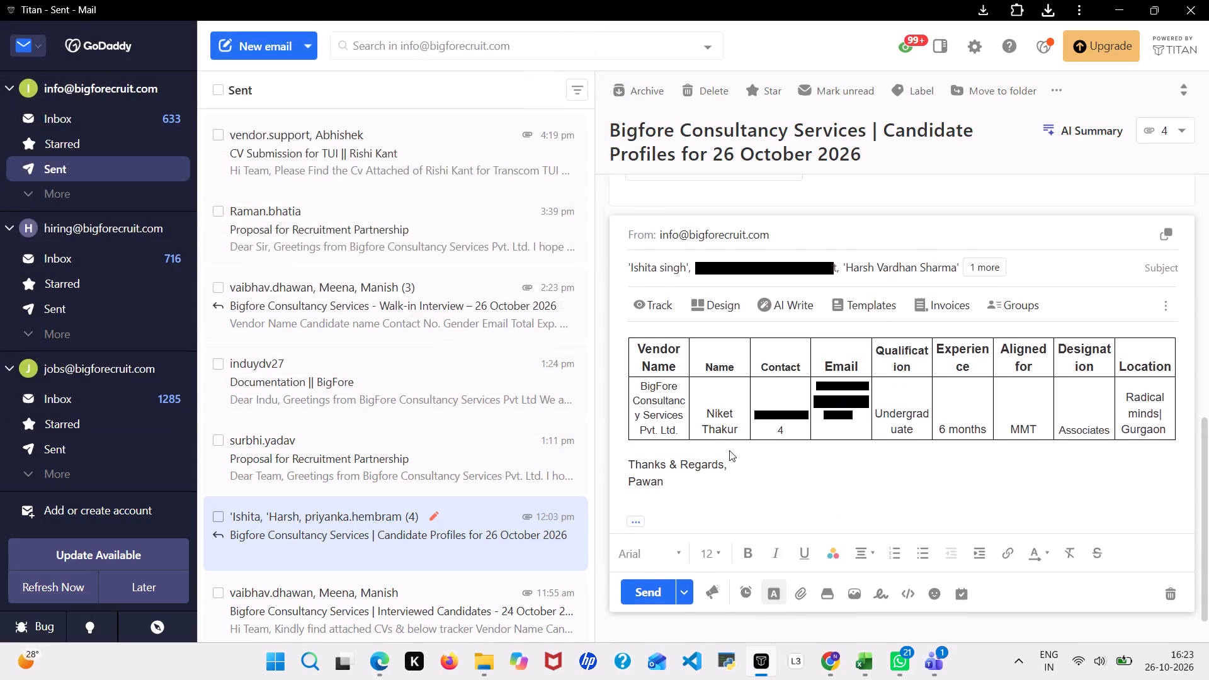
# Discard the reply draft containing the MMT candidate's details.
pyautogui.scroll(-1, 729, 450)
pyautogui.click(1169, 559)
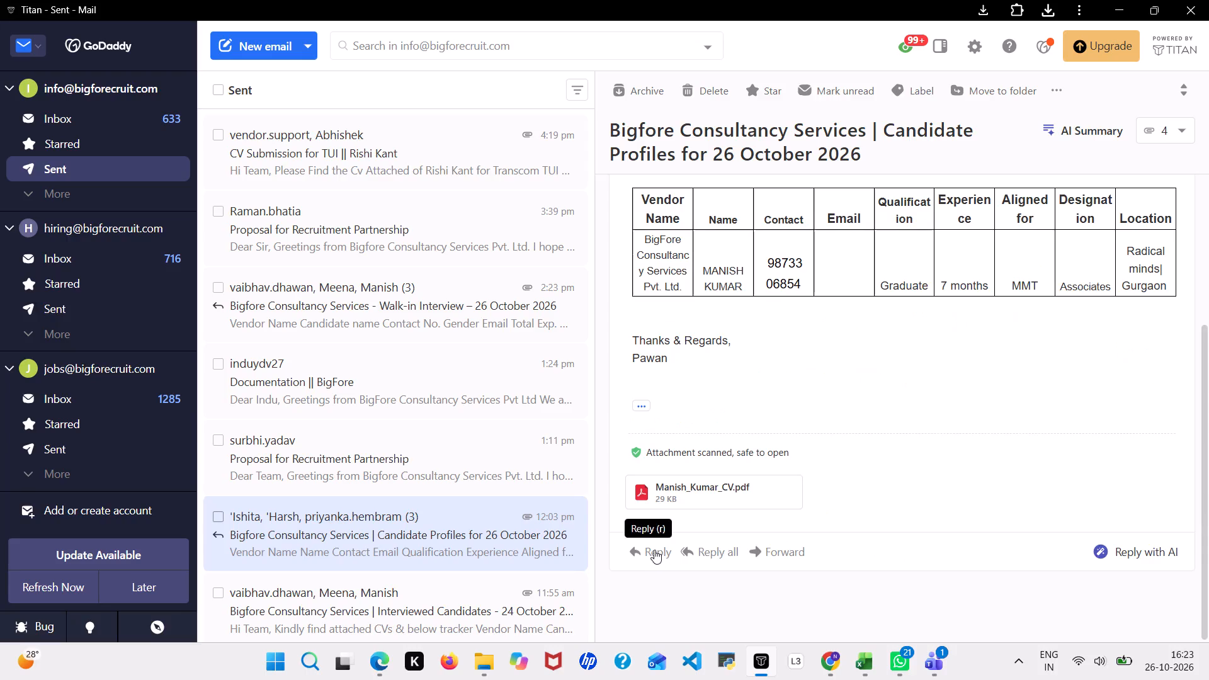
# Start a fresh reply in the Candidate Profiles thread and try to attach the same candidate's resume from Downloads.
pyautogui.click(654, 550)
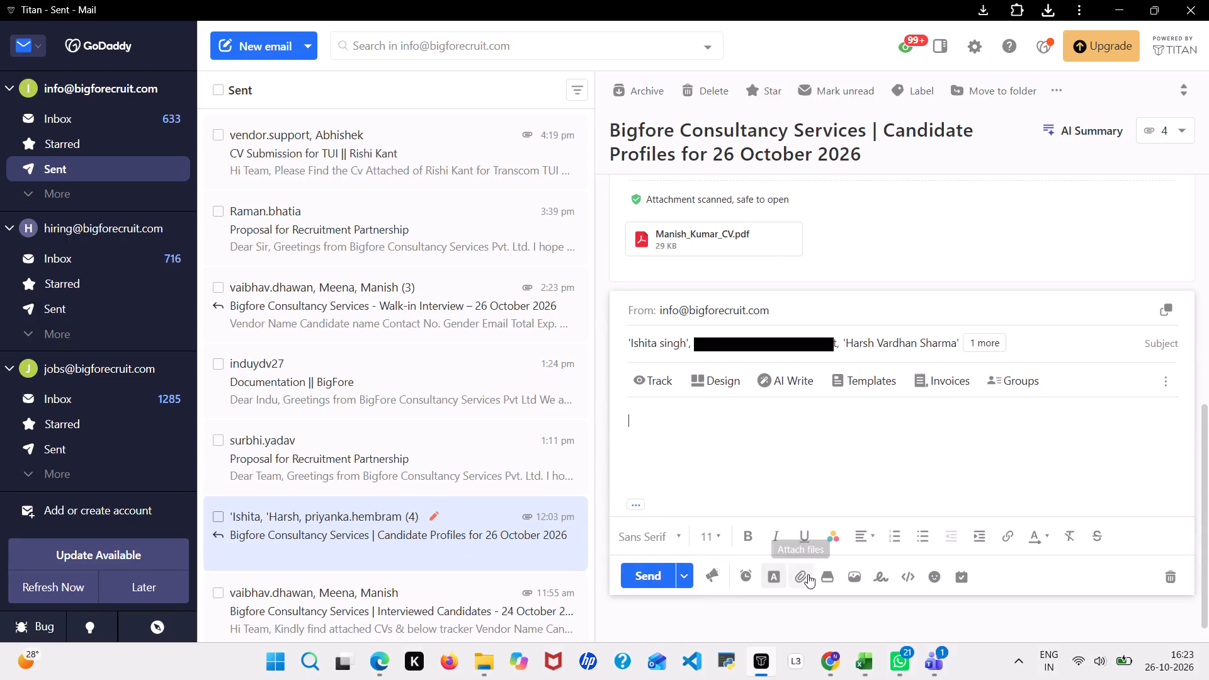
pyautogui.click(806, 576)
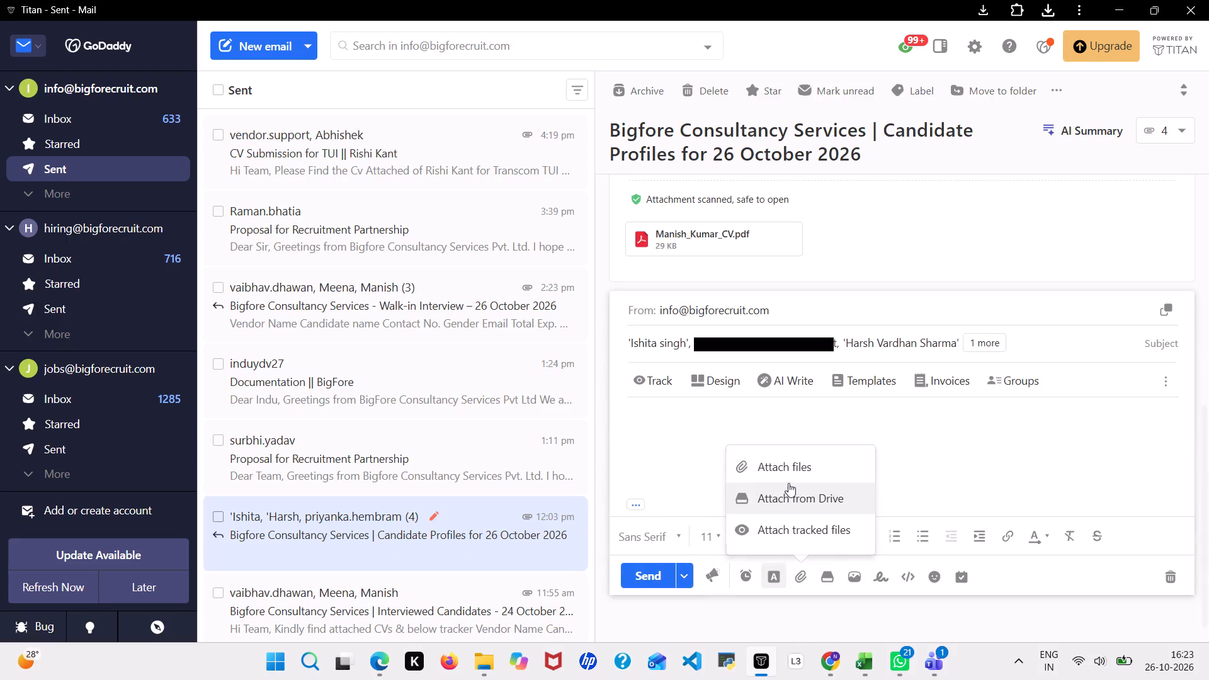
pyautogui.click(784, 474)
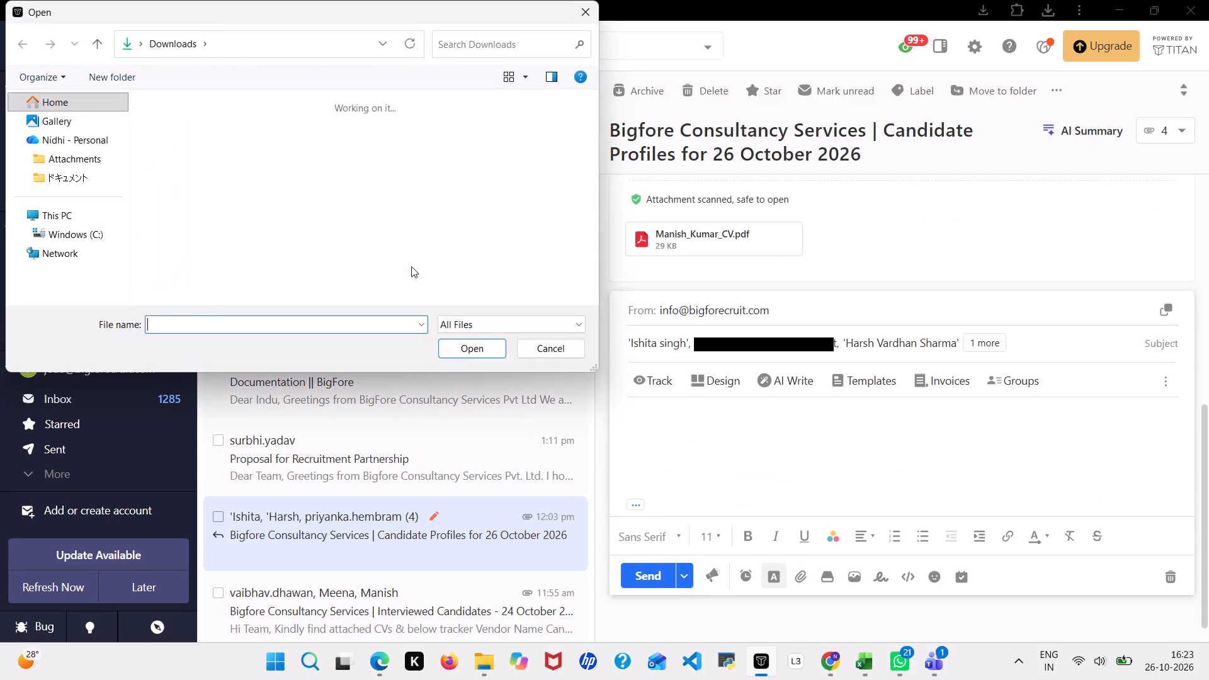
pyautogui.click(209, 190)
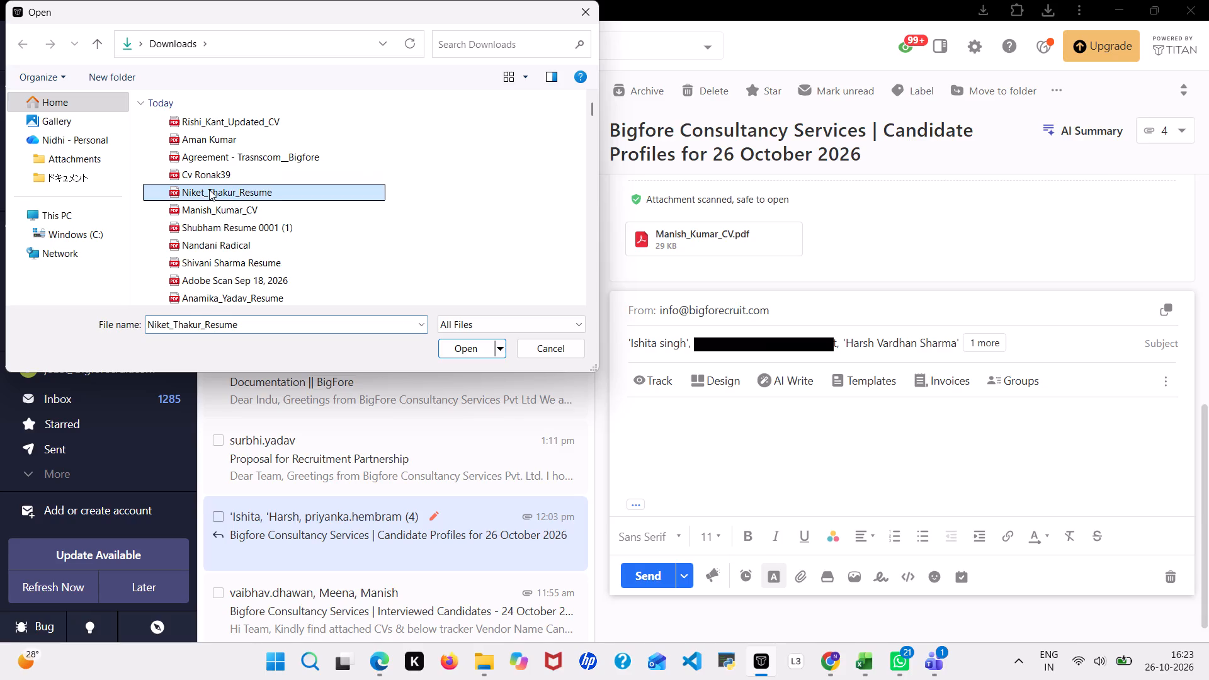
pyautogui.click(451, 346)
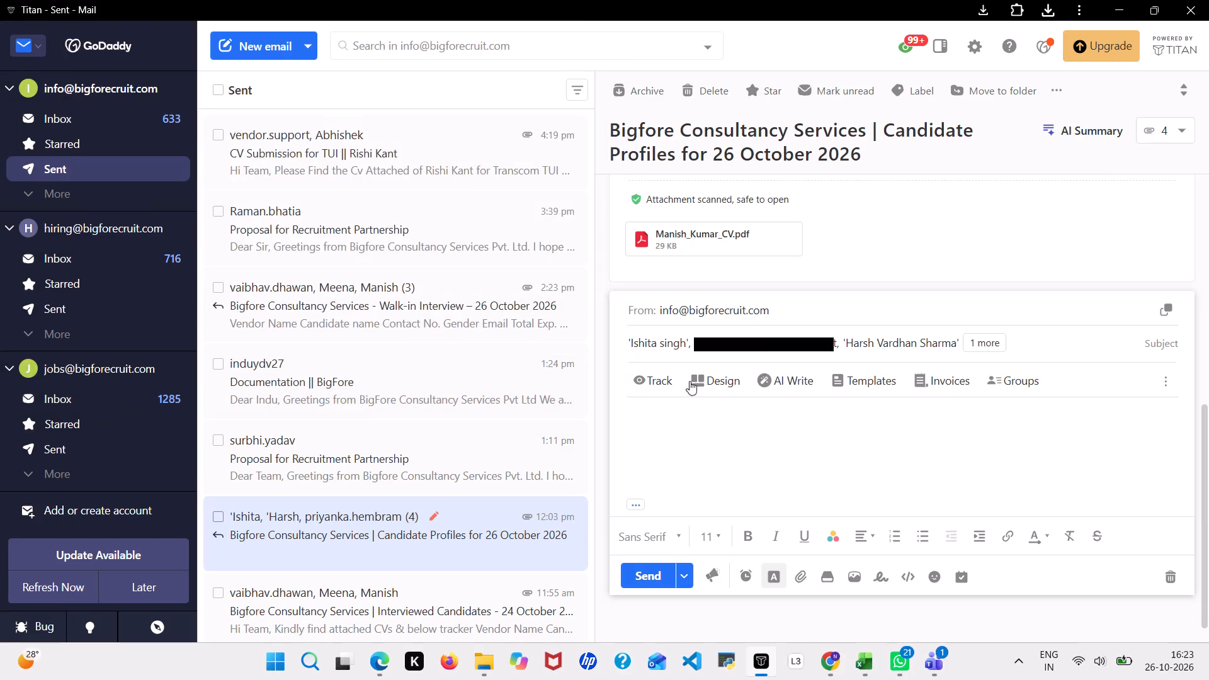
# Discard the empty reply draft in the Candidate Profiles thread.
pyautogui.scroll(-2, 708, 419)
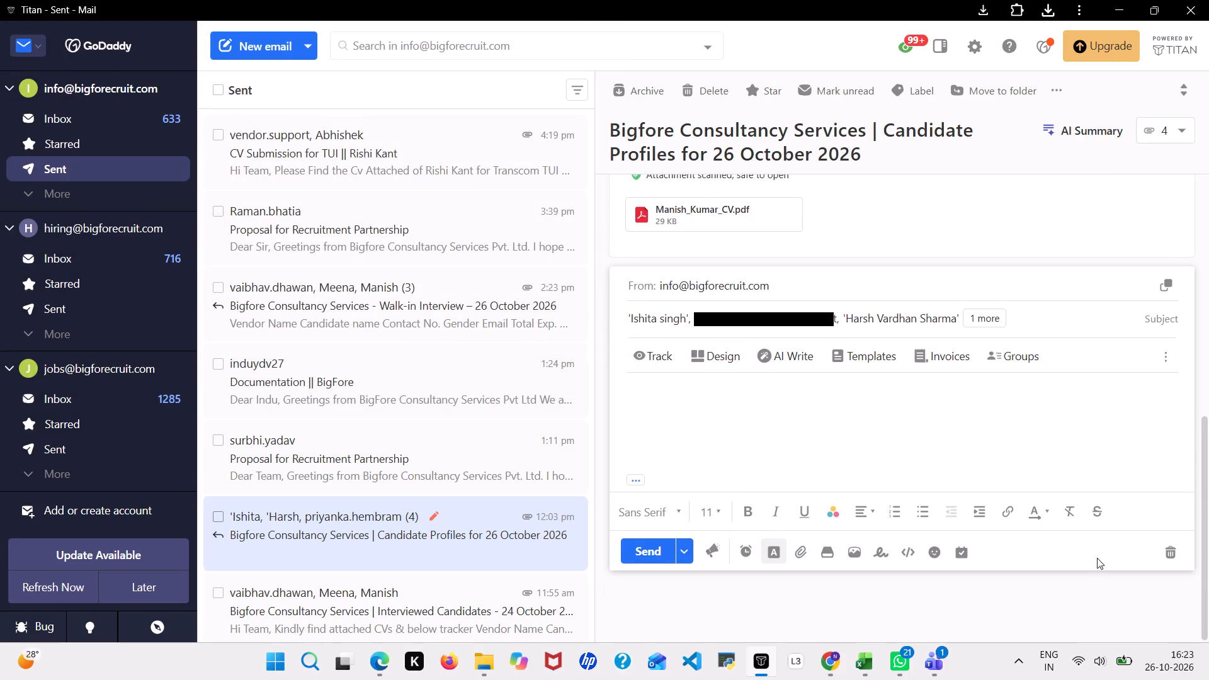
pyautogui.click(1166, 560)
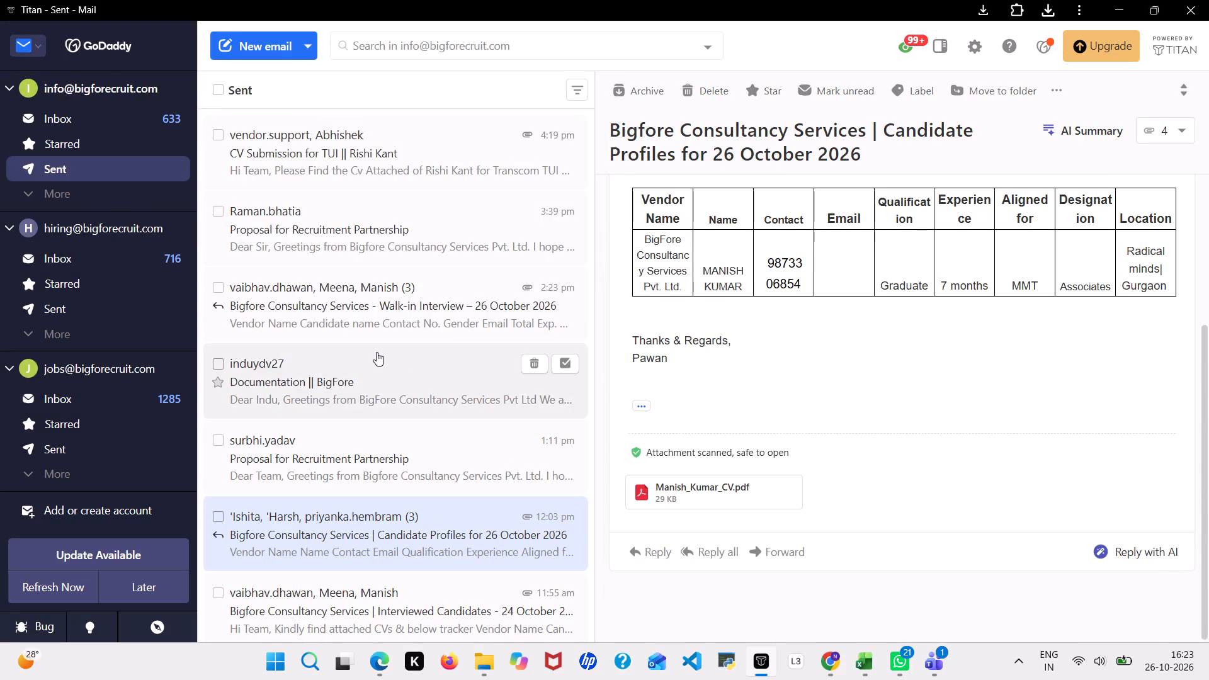
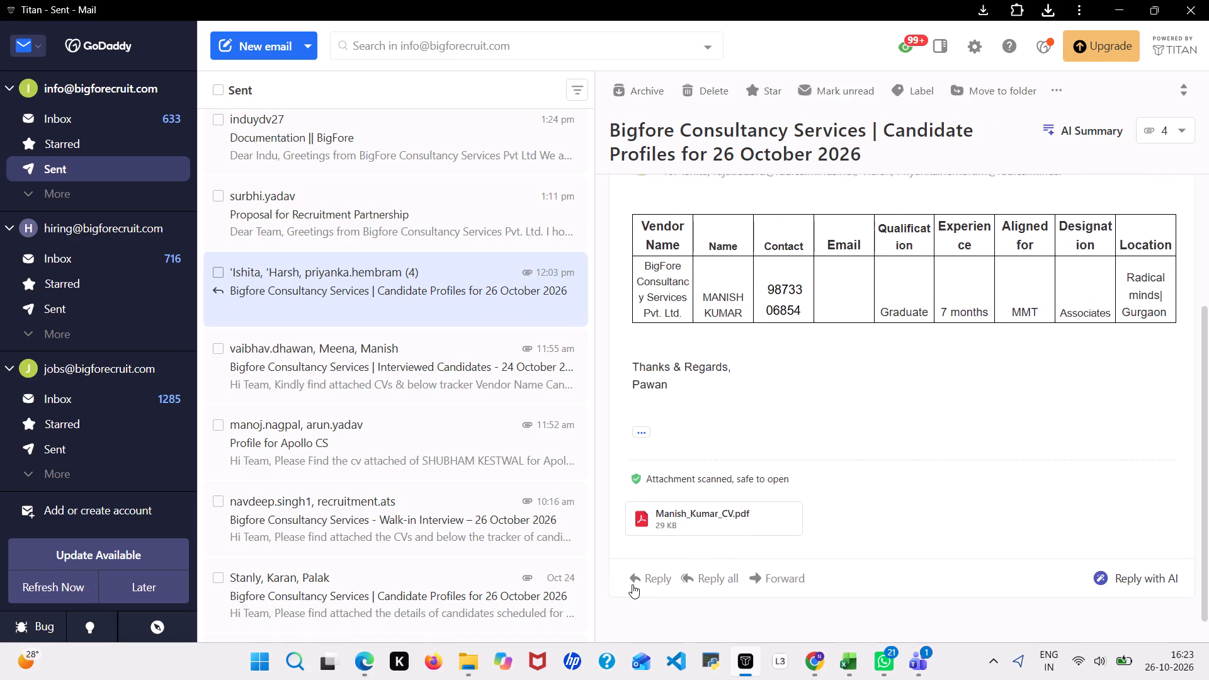
# Attach the MMT candidate's PDF resume from Downloads to the new reply in the Candidate Profiles thread.
pyautogui.click(798, 577)
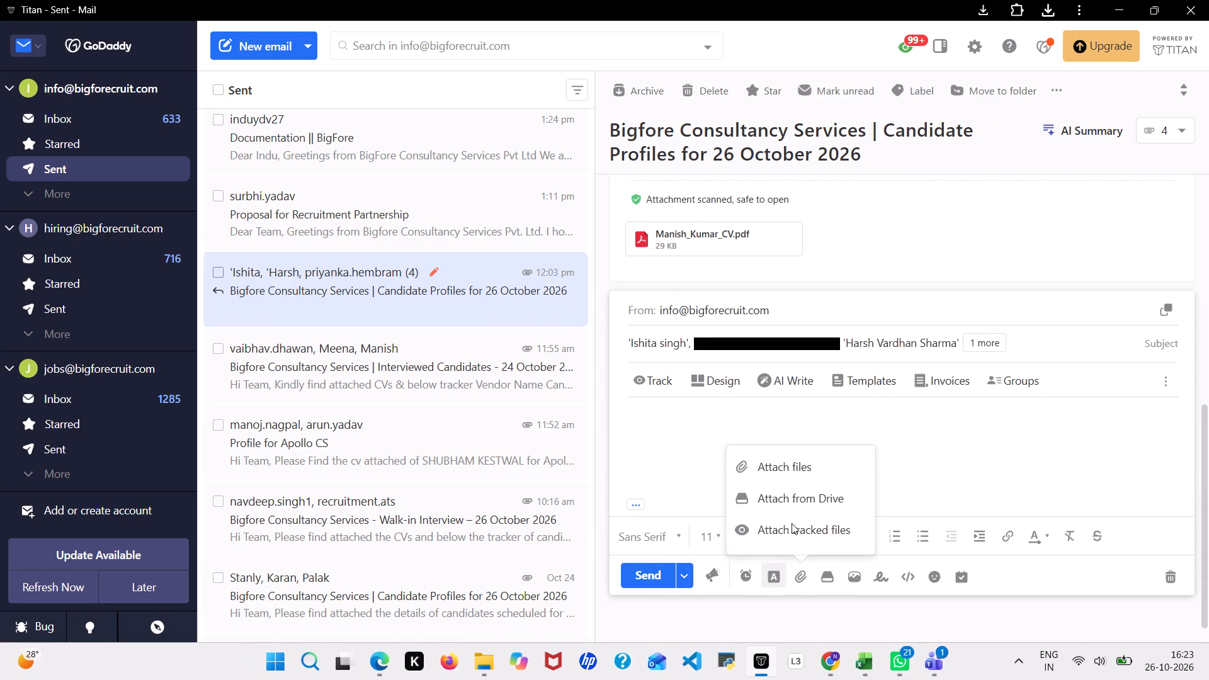
pyautogui.click(782, 455)
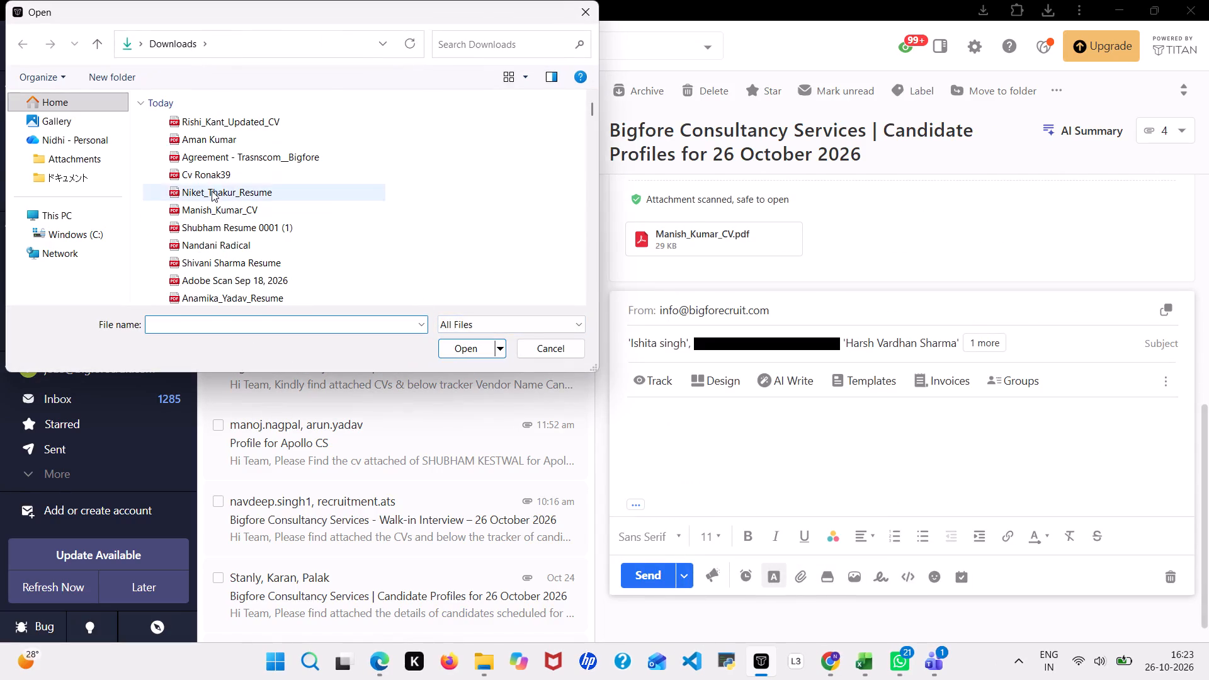
pyautogui.click(212, 191)
pyautogui.click(453, 346)
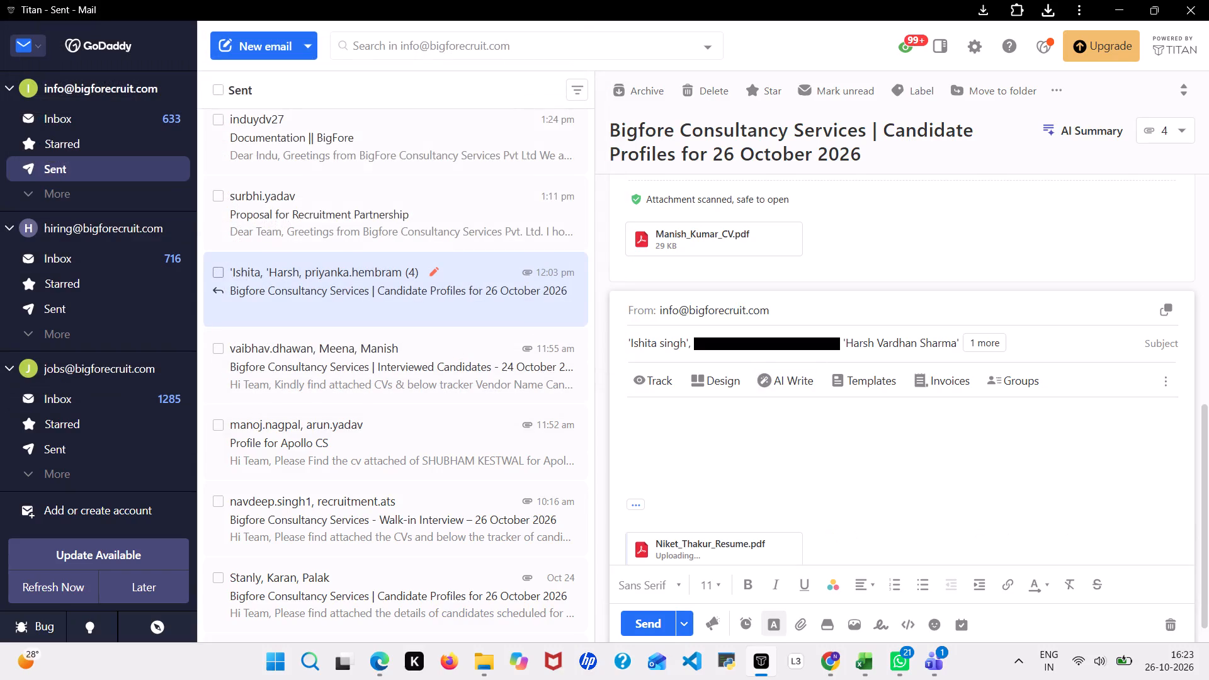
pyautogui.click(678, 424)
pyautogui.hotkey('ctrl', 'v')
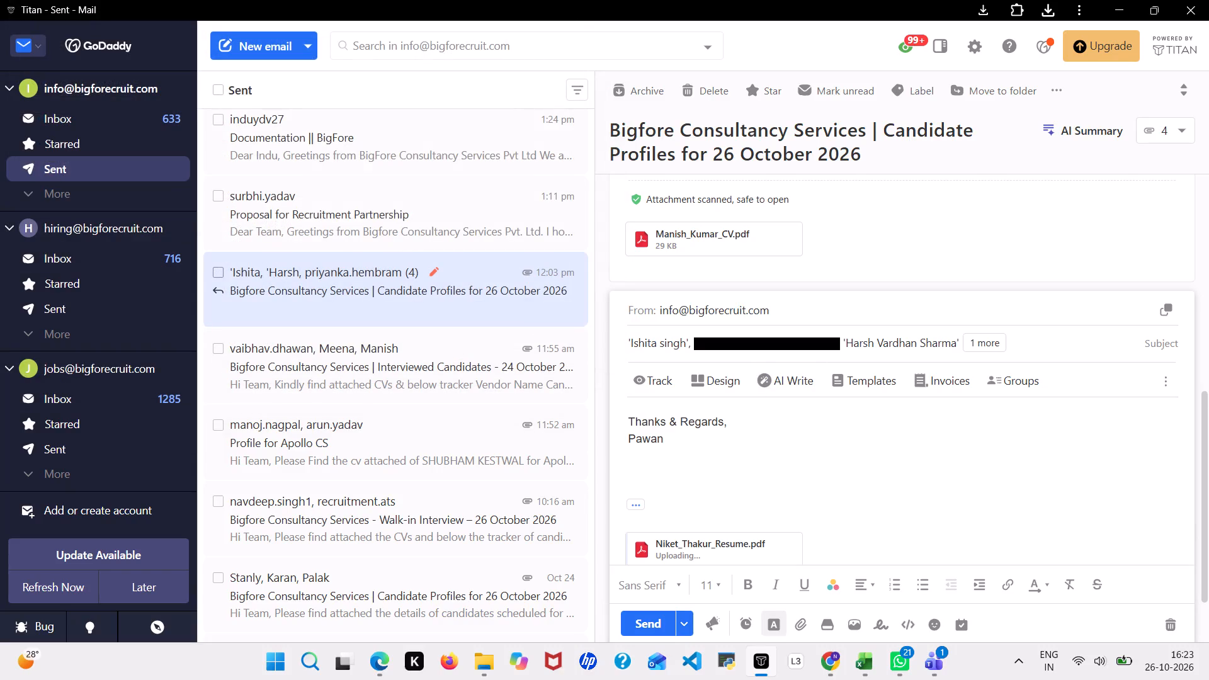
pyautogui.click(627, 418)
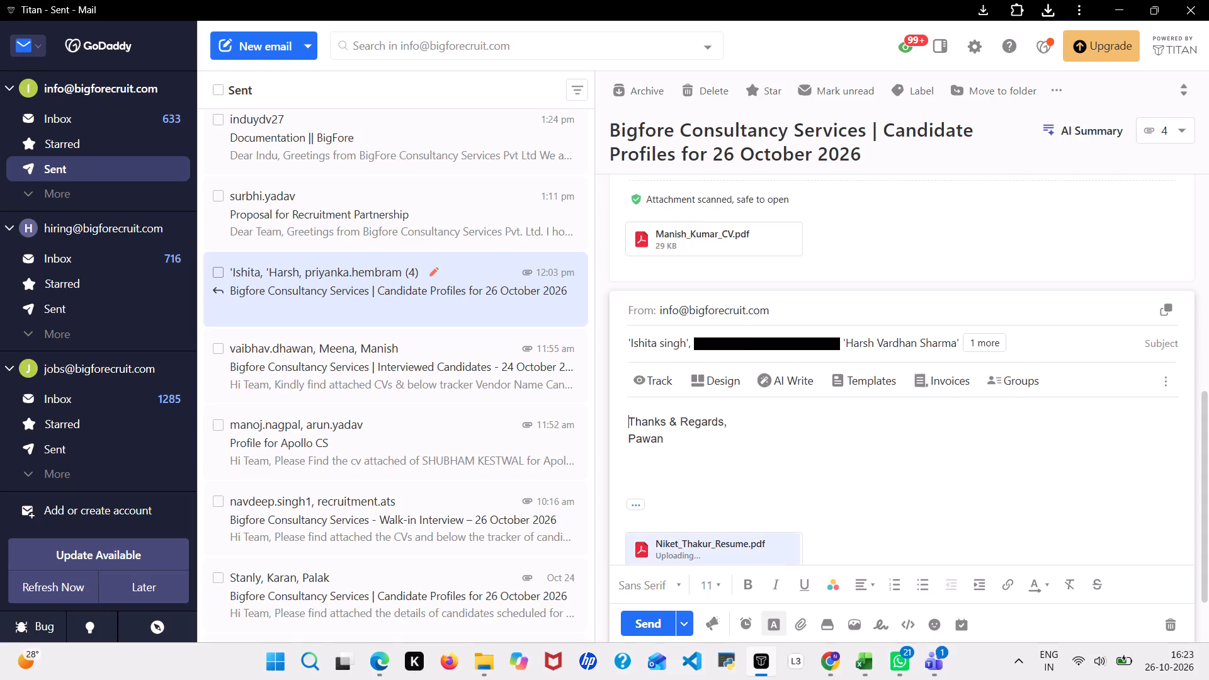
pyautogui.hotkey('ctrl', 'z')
# Switch to the Radical Minds daily tracker in Excel to check the candidate rows, and return to the Titan mail reply.
pyautogui.click(646, 609)
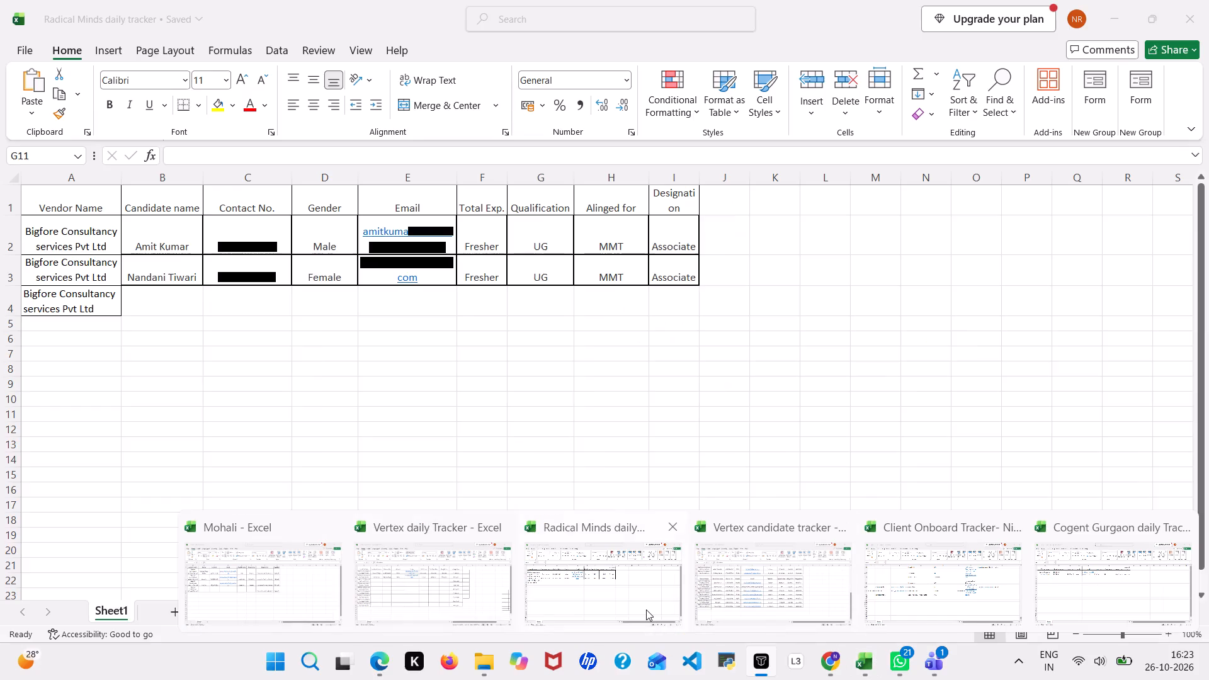
pyautogui.click(746, 679)
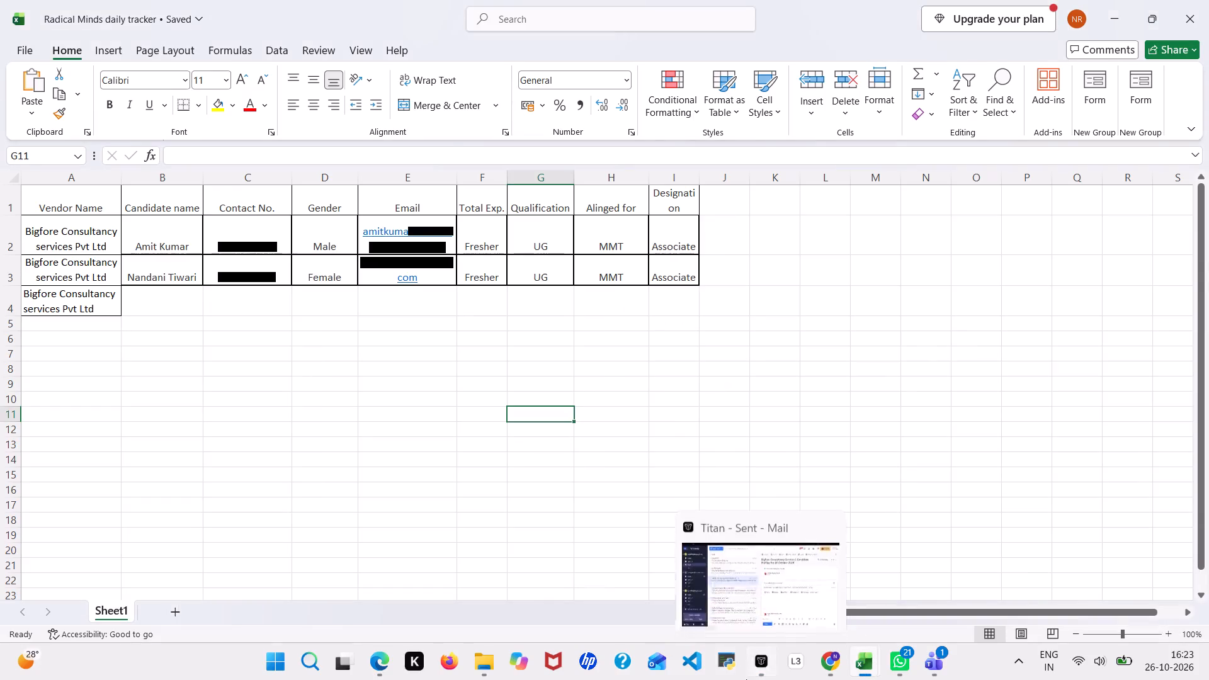
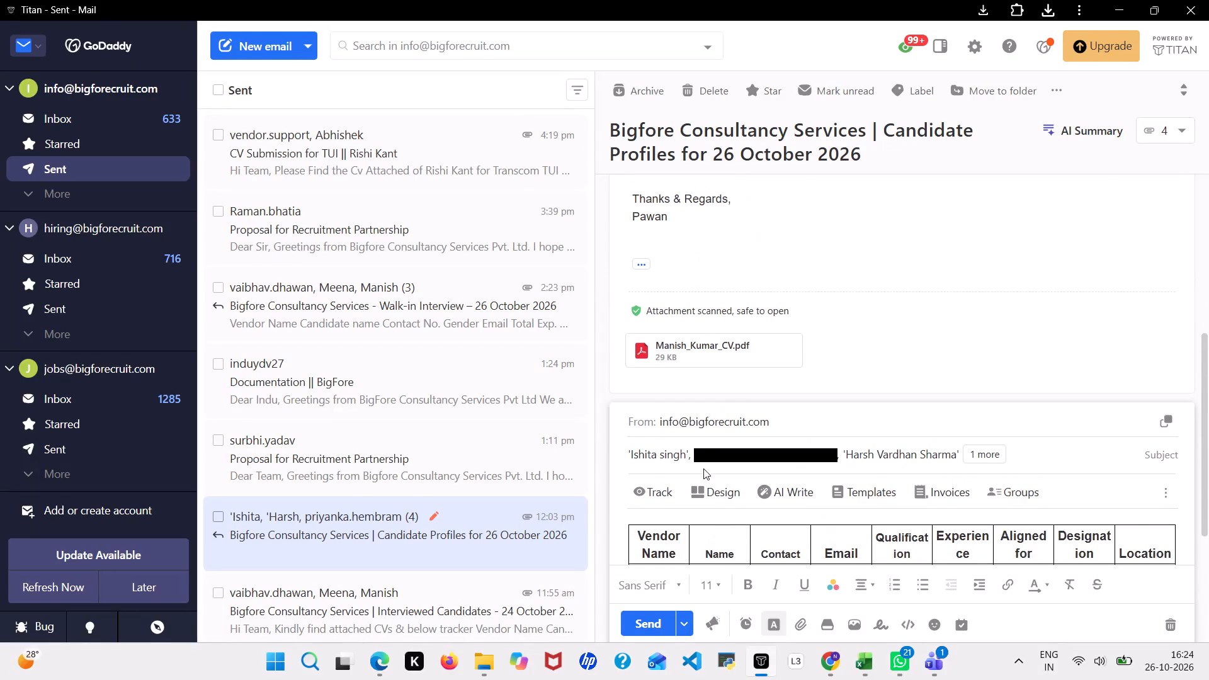
# Copy the "Thanks & Regards, Pawan" sign-off from the earlier message and paste it below the candidate table in the reply.
pyautogui.moveTo(667, 218); pyautogui.dragTo(632, 192)
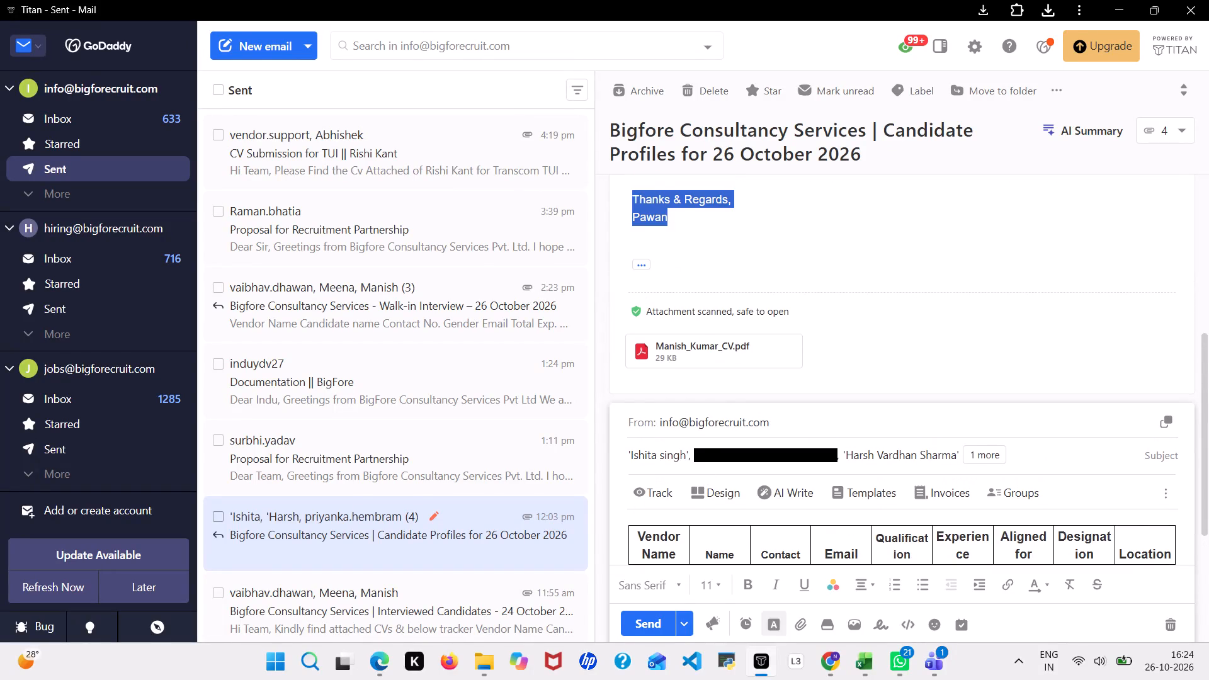
pyautogui.hotkey('ctrl', 'c')
pyautogui.scroll(-3, 632, 192)
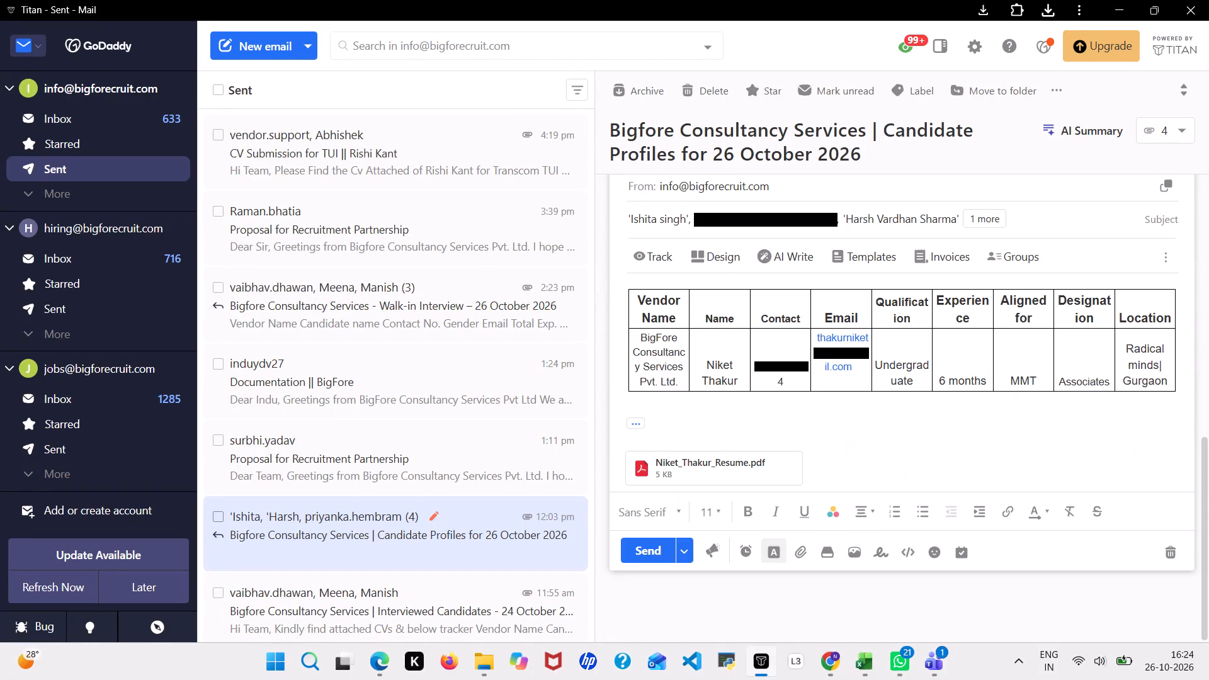
pyautogui.click(665, 415)
pyautogui.click(1177, 386)
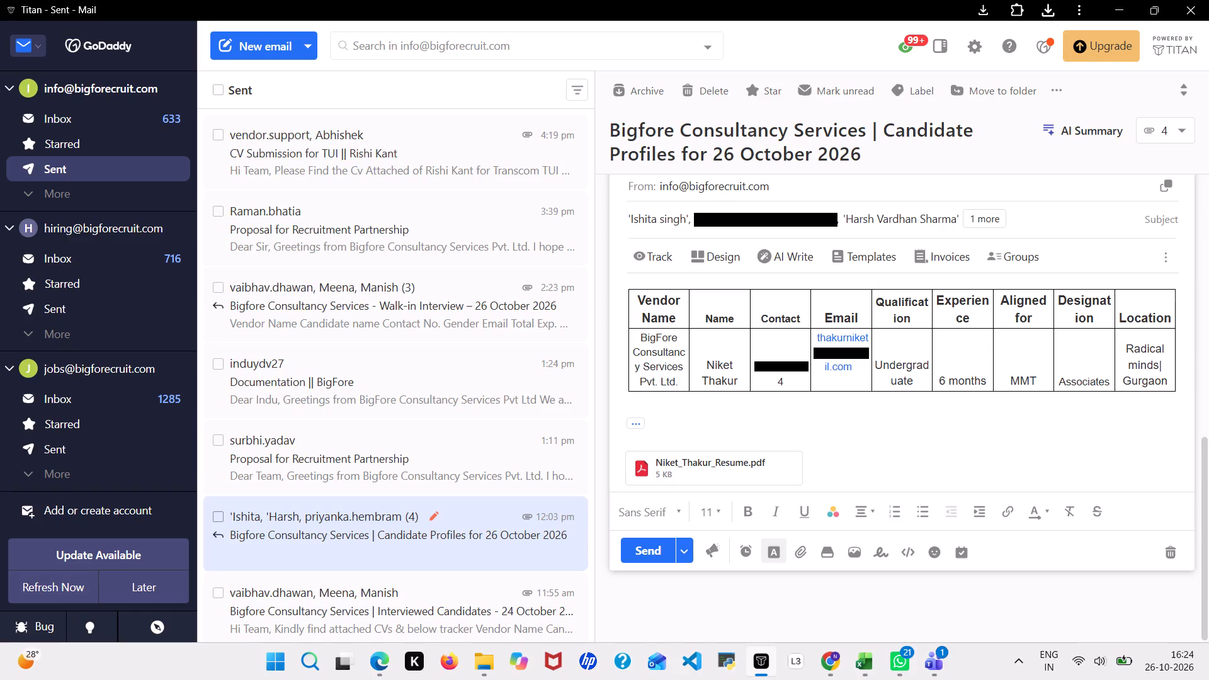
pyautogui.press('Return')
pyautogui.press('Return')
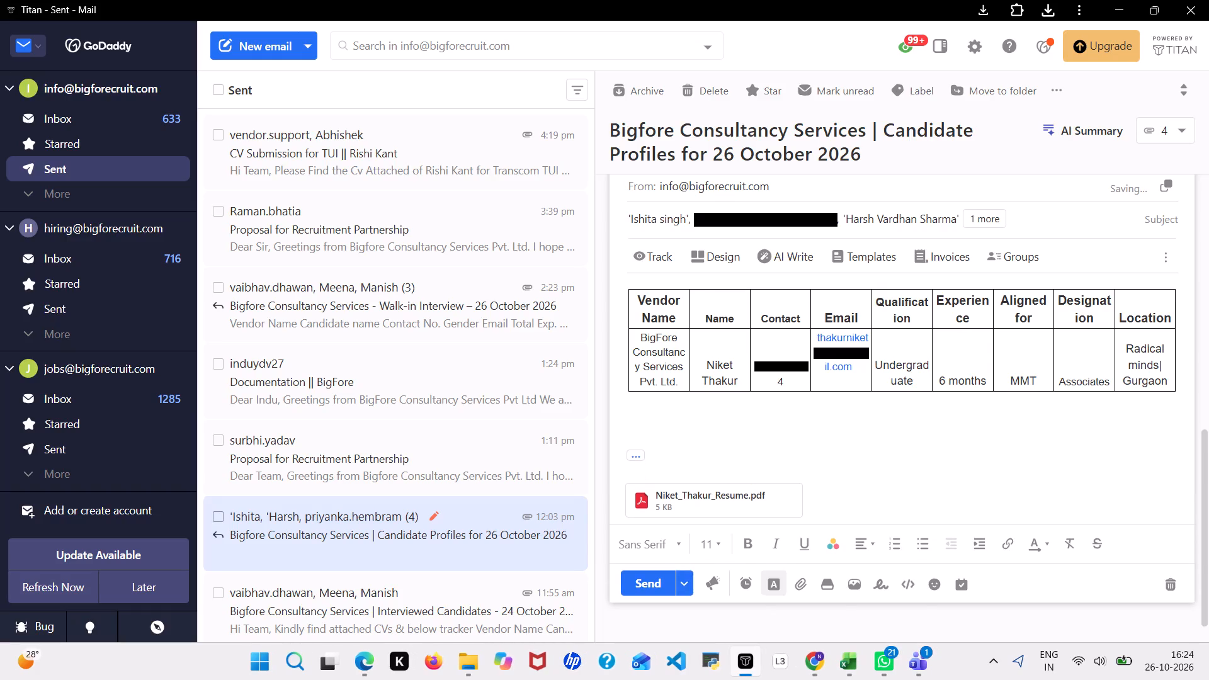
pyautogui.hotkey('ctrl', 'v')
# Preview the attached resume PDF to check it, and send the Candidate Profiles reply.
pyautogui.click(727, 510)
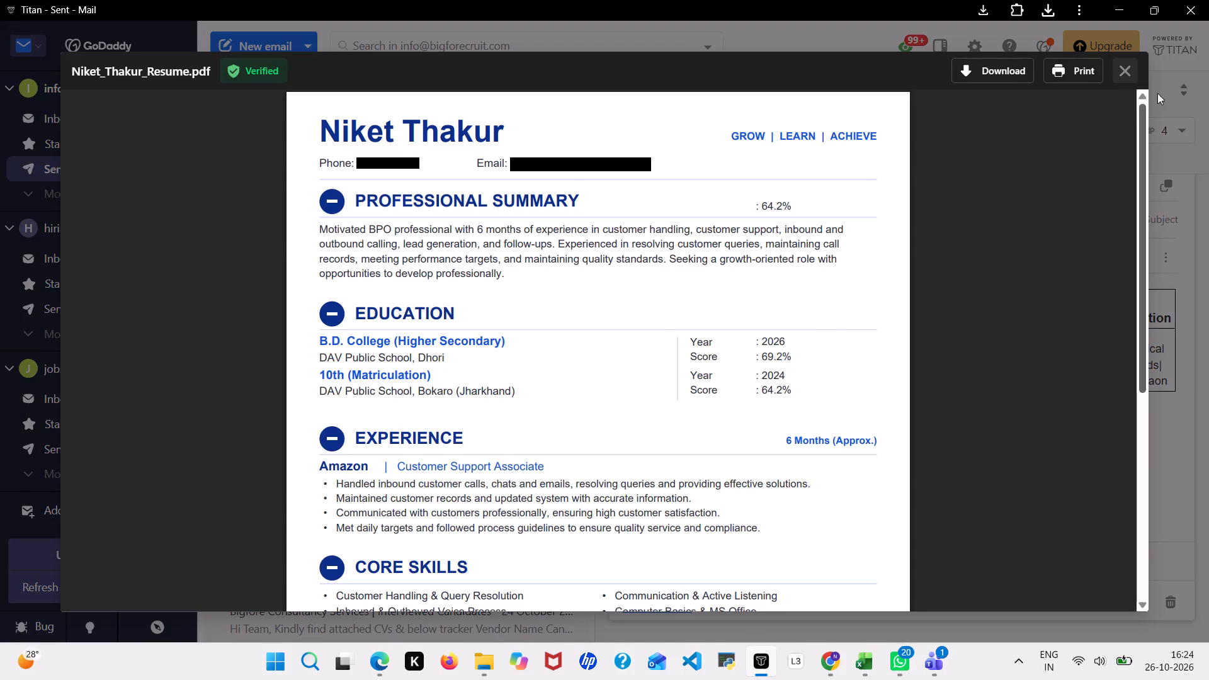
pyautogui.click(1127, 65)
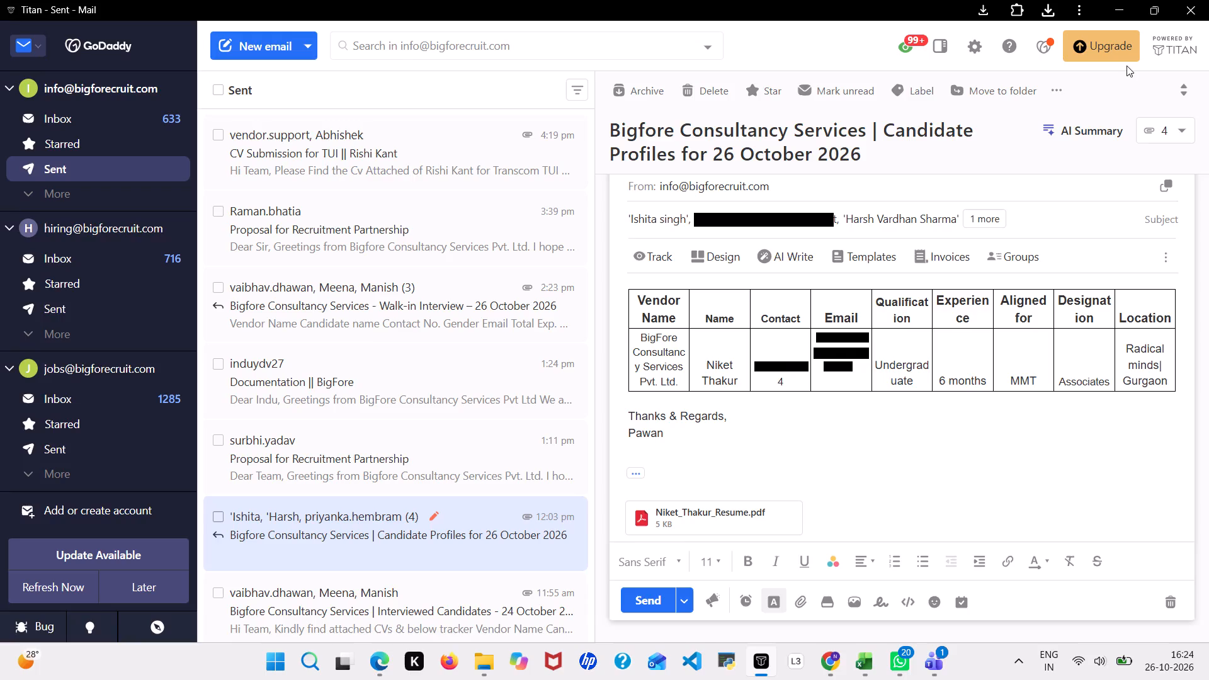
pyautogui.click(665, 518)
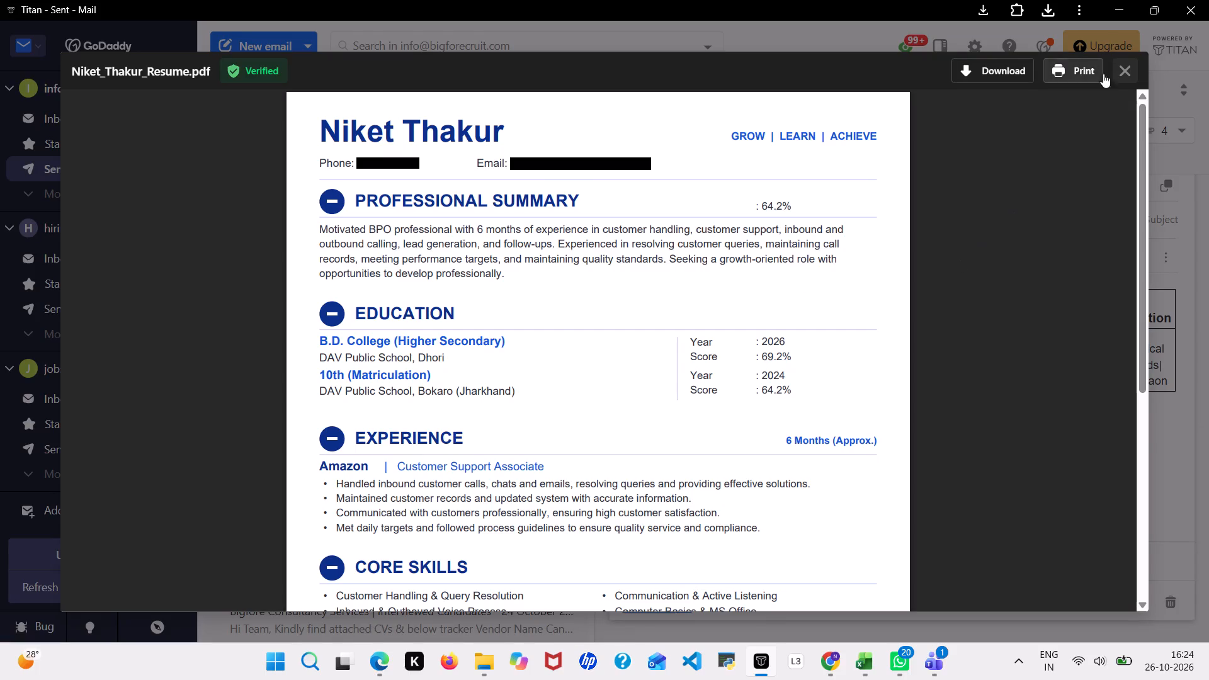
pyautogui.click(1120, 69)
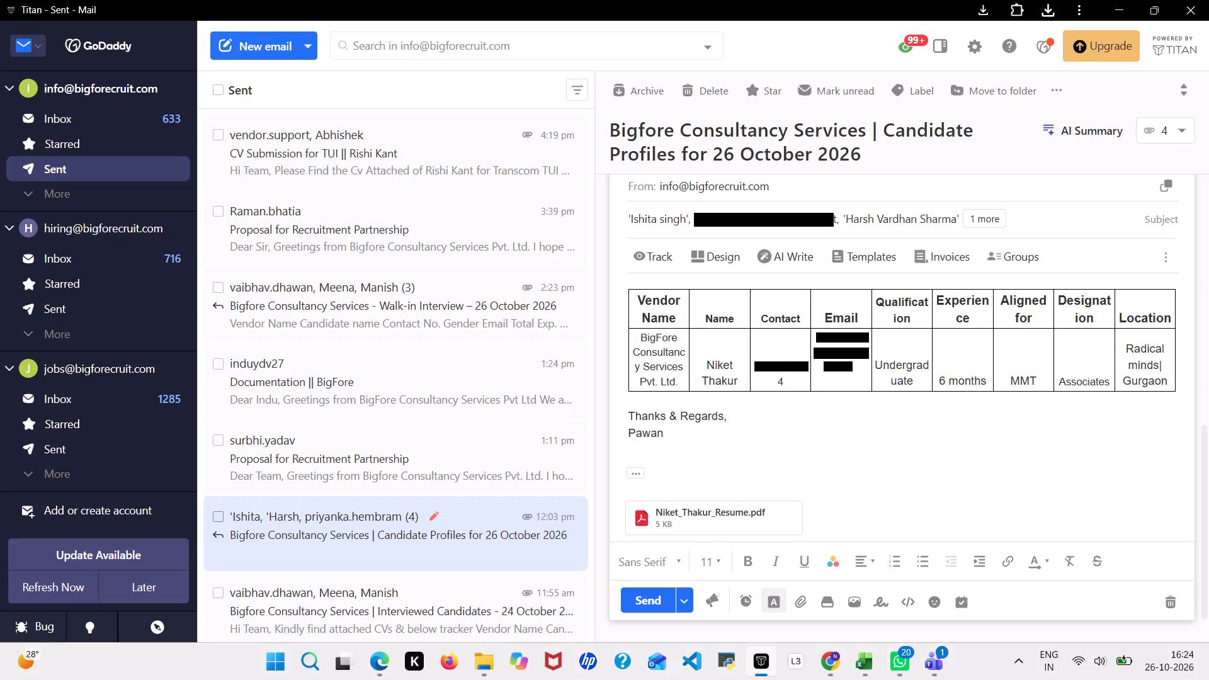
pyautogui.click(660, 599)
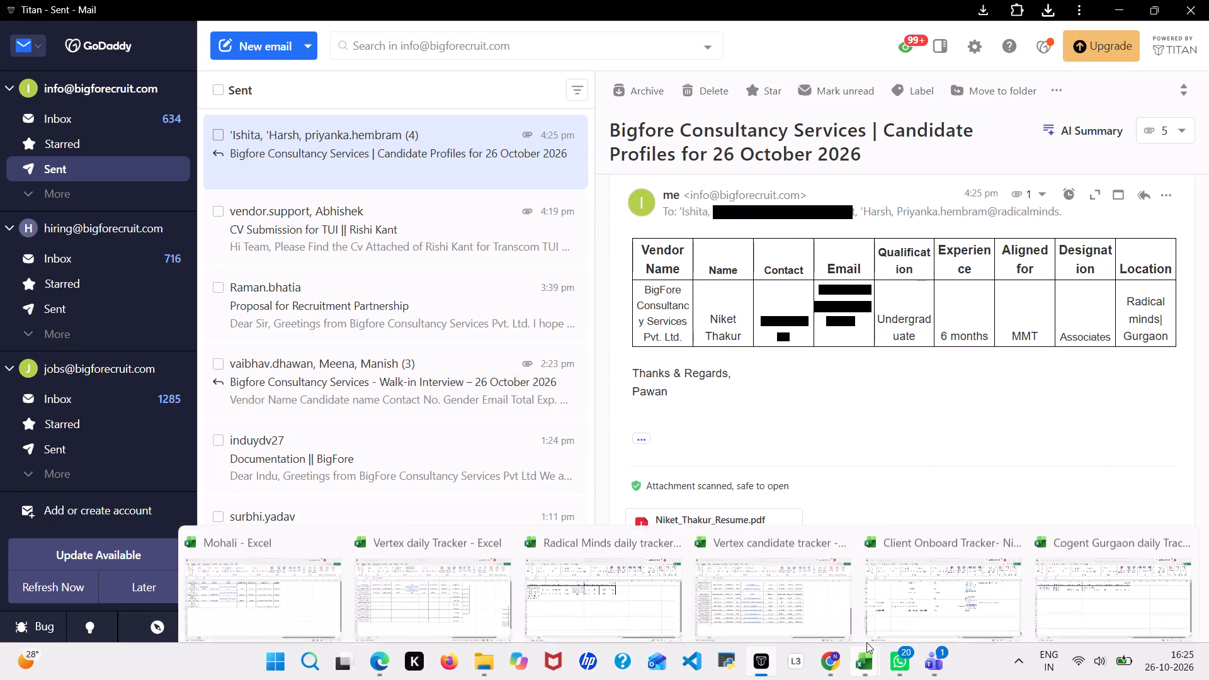
# In the Cogent Gurgaon daily Tracker workbook, duplicate row 2's vendor name and candidate details through the Alinged for column into row 3.
pyautogui.click(1051, 547)
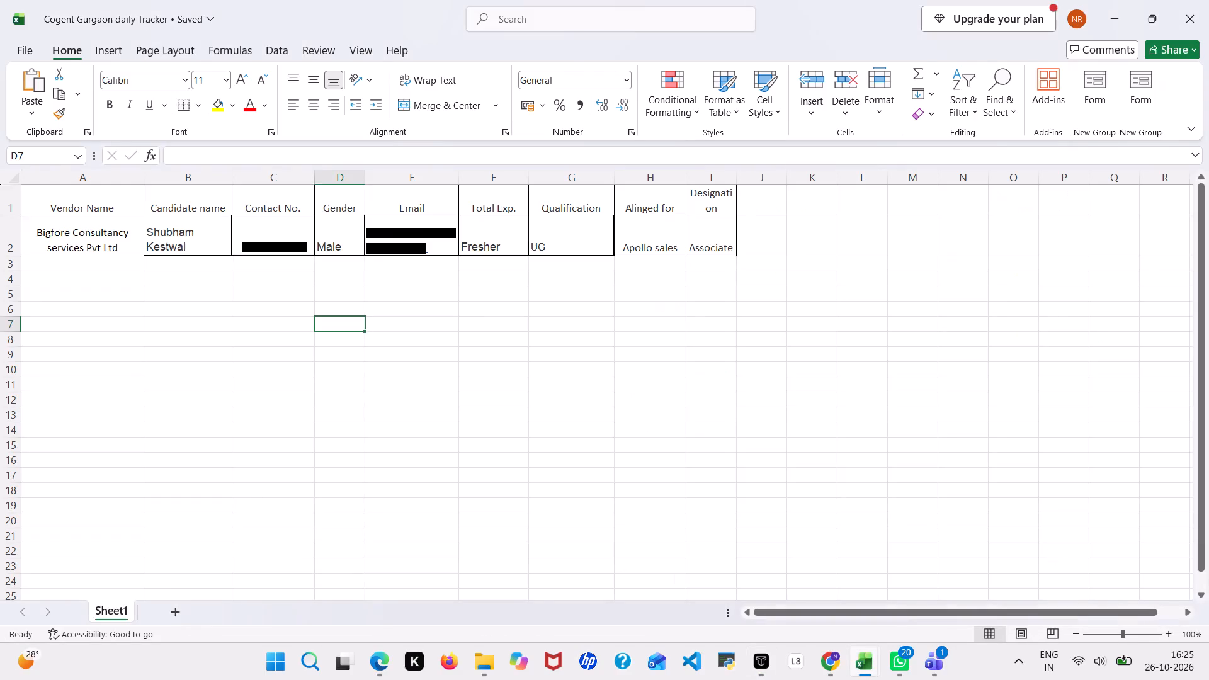
pyautogui.click(575, 342)
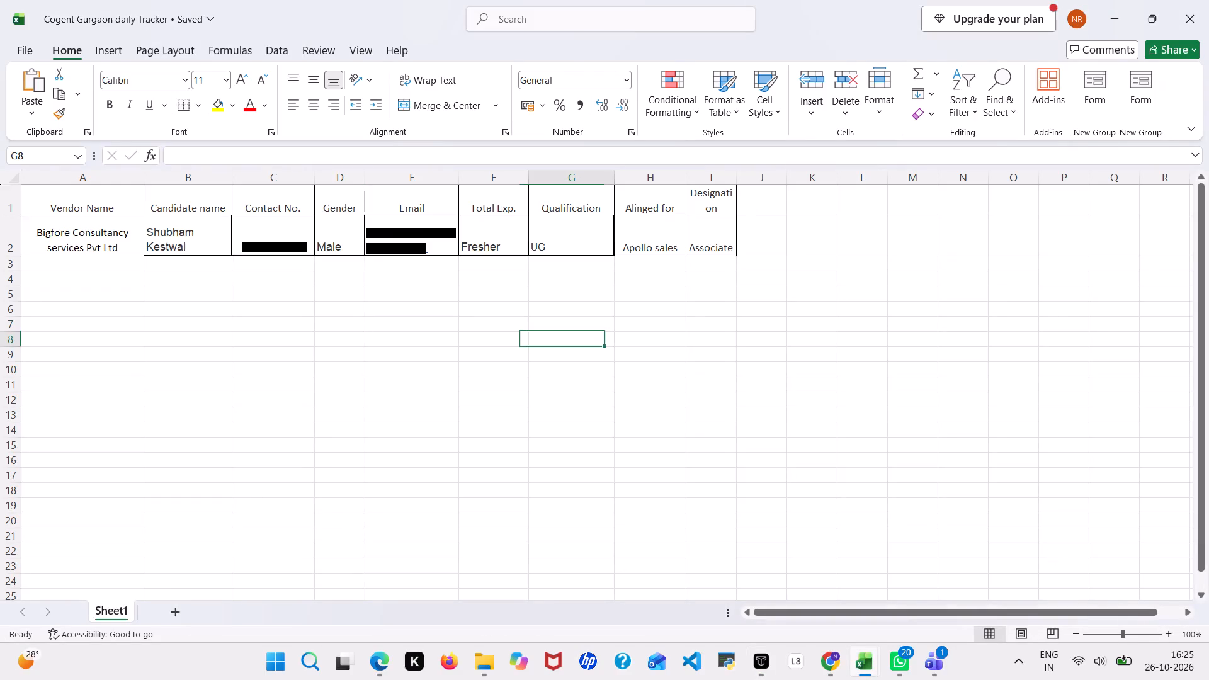
pyautogui.moveTo(675, 242); pyautogui.dragTo(157, 245)
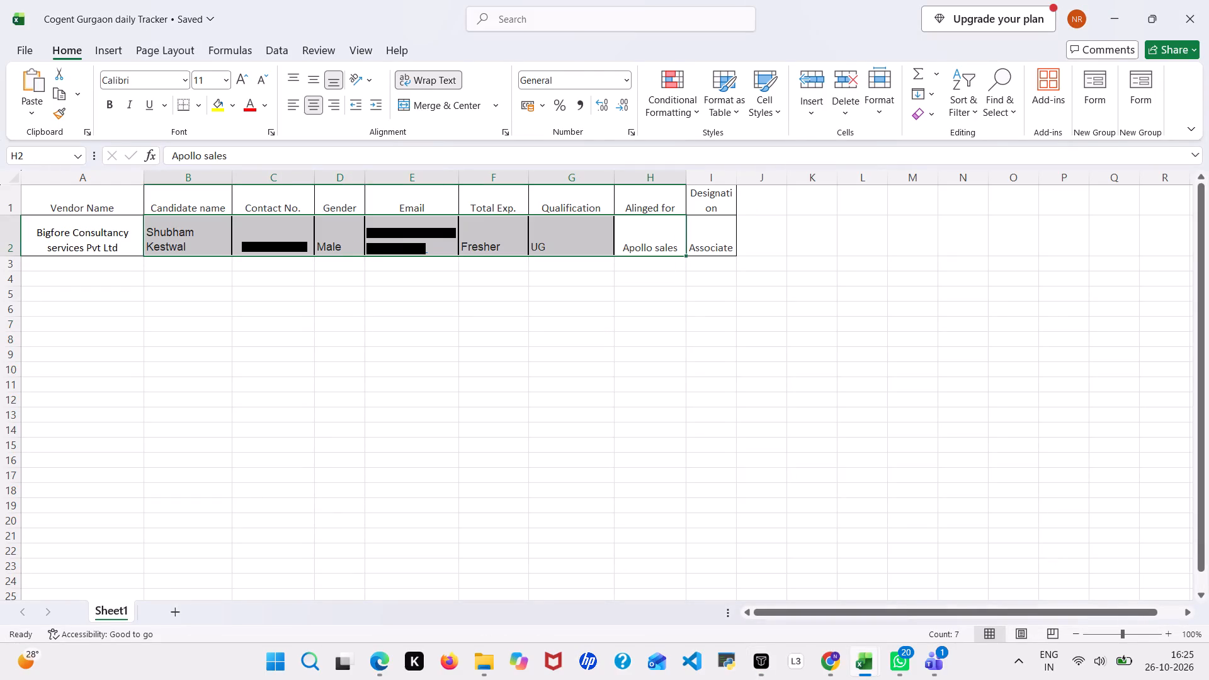
pyautogui.hotkey('ctrl', 'c')
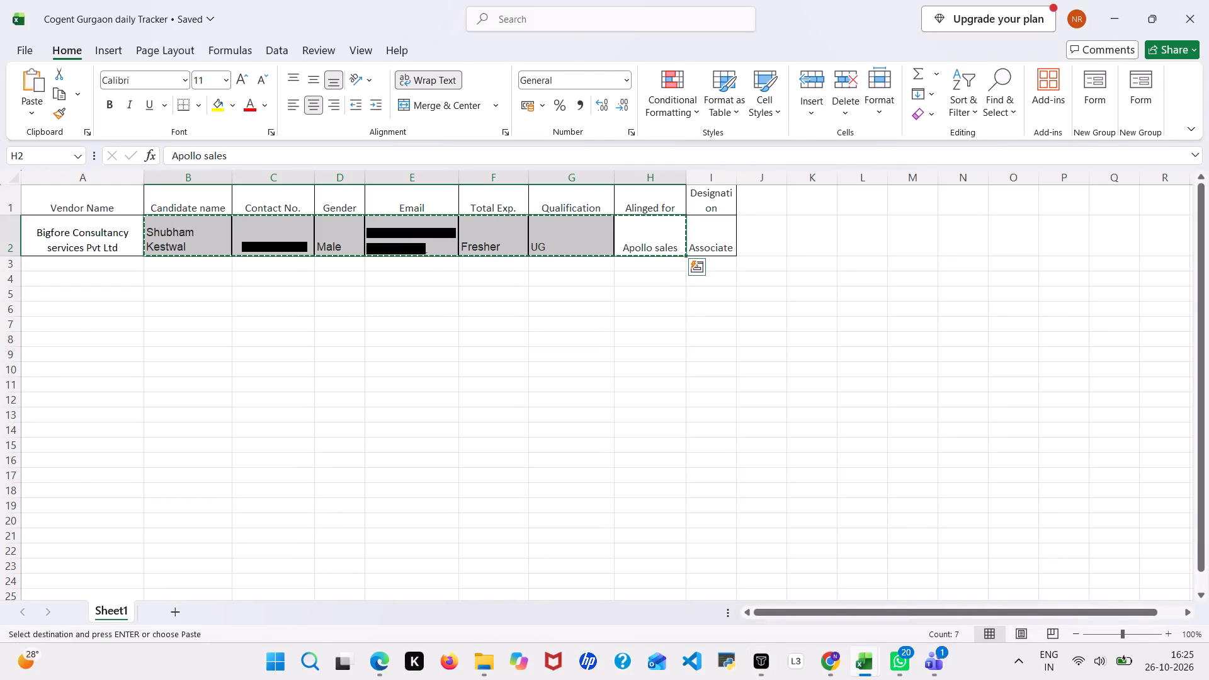
pyautogui.click(102, 242)
pyautogui.moveTo(143, 254); pyautogui.dragTo(143, 268)
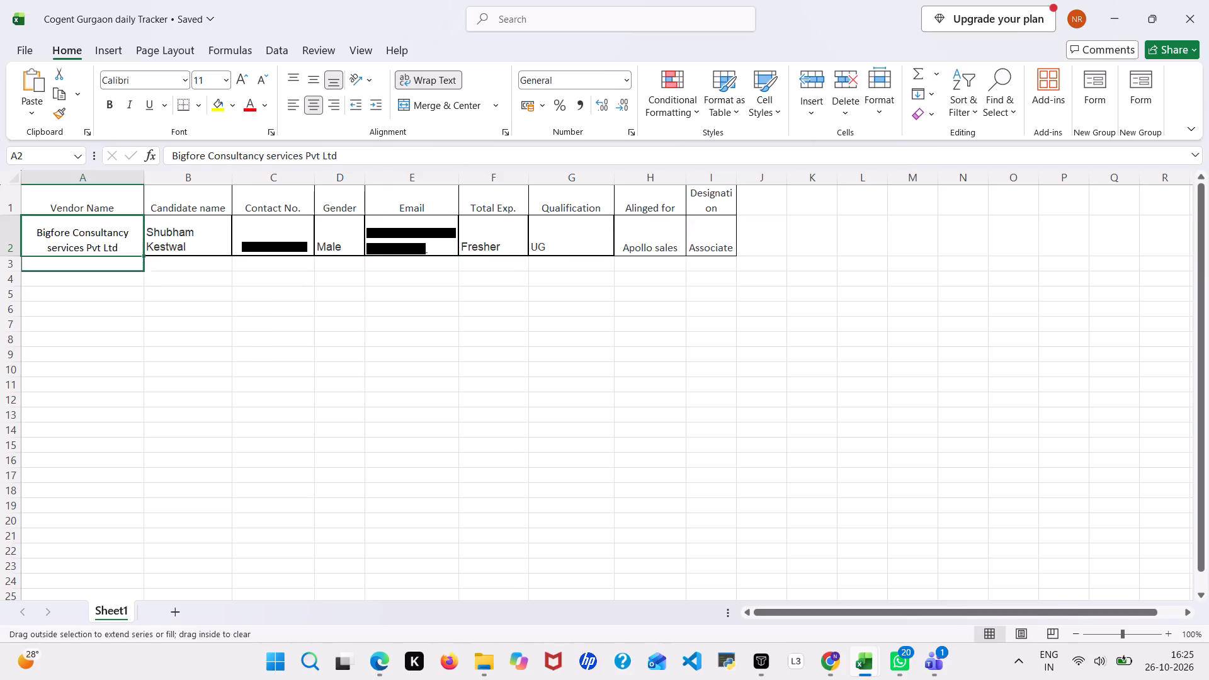
pyautogui.click(200, 265)
pyautogui.hotkey('ctrl', 'v')
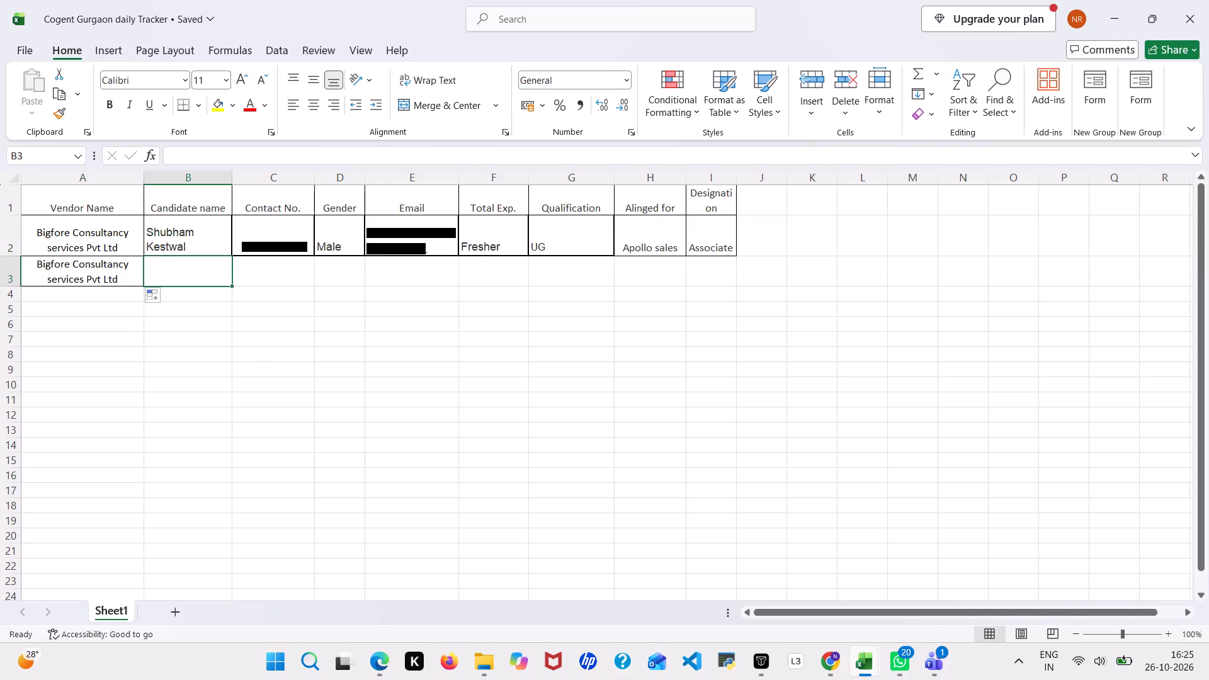
pyautogui.moveTo(636, 243); pyautogui.dragTo(214, 235)
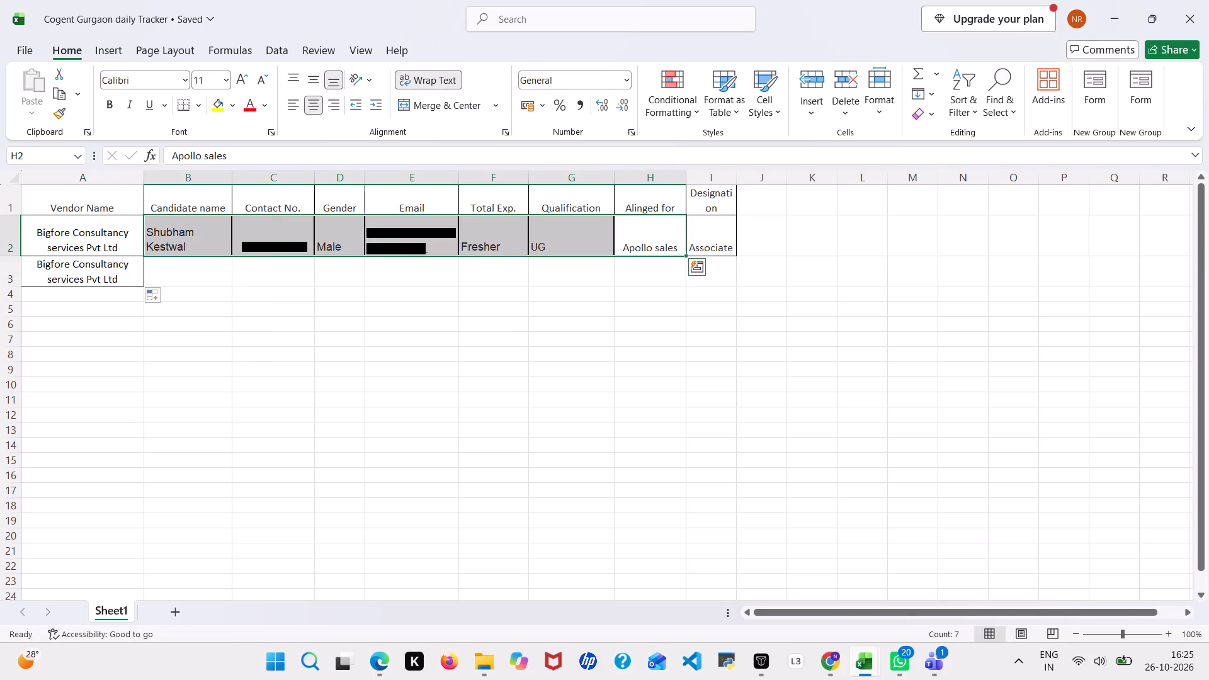
pyautogui.hotkey('ctrl', 'c')
pyautogui.click(193, 280)
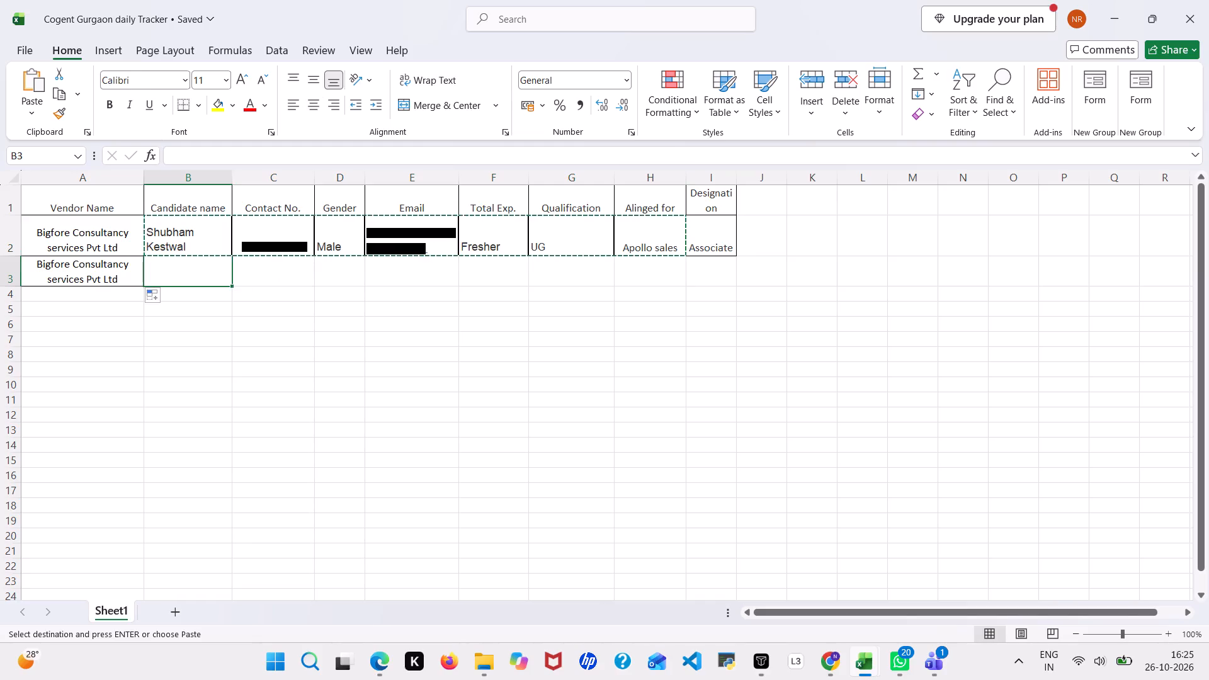
pyautogui.hotkey('ctrl', 'v')
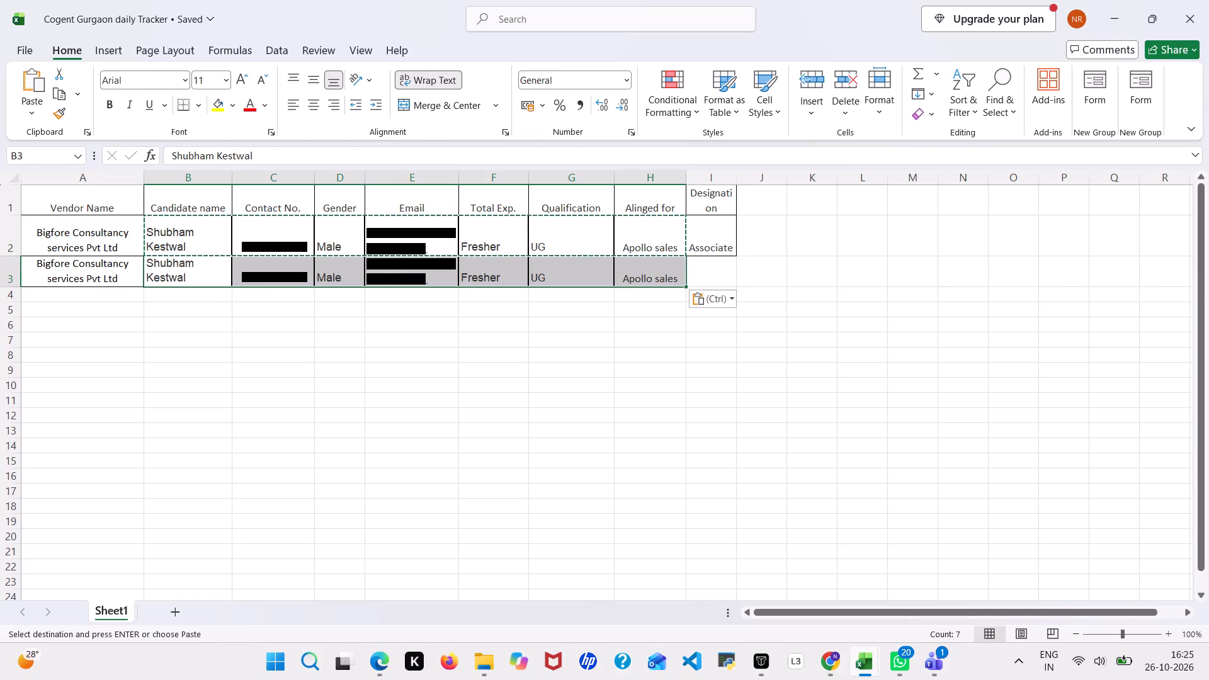
# Clear the candidate details in row 2 from Candidate name through Alinged for, keeping the vendor name and designation.
pyautogui.press('Up')
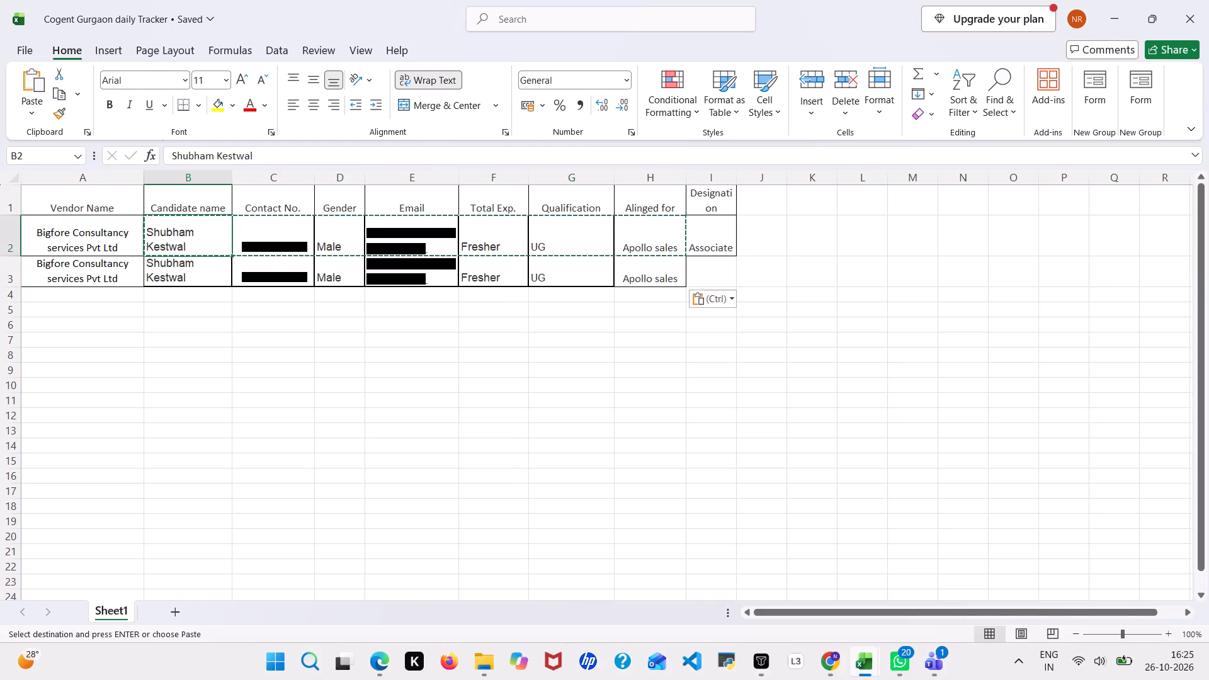
pyautogui.press('Delete')
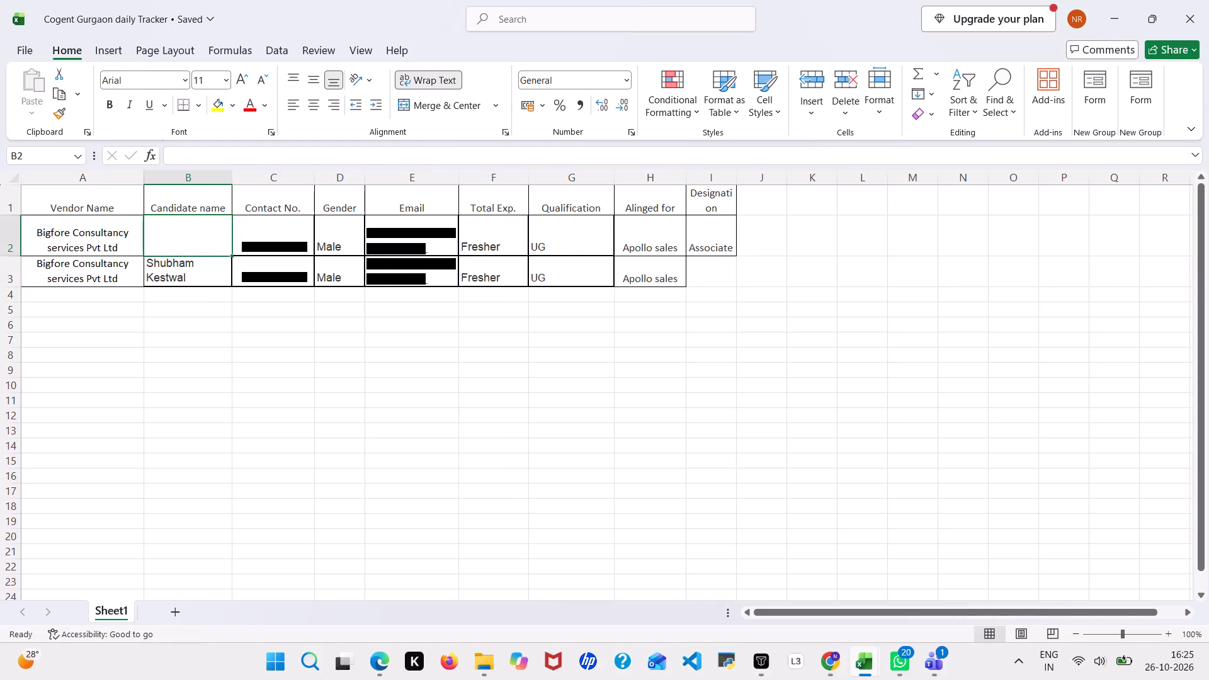
pyautogui.moveTo(666, 237); pyautogui.dragTo(322, 248)
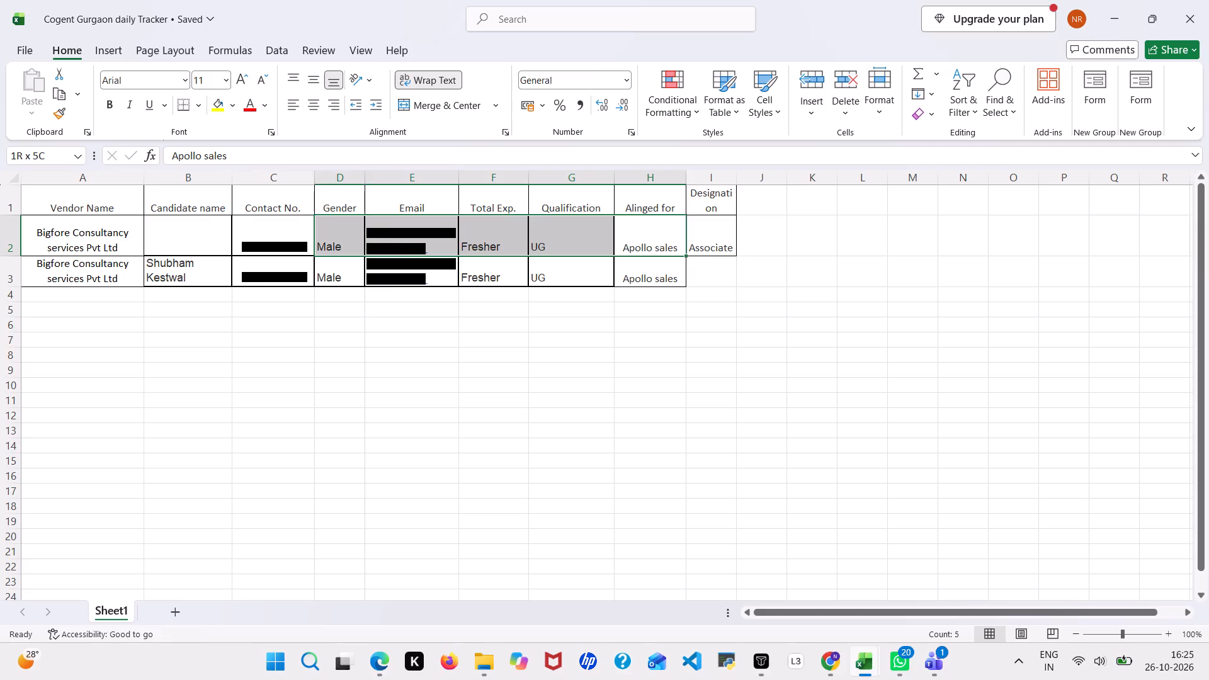
pyautogui.moveTo(322, 248); pyautogui.dragTo(292, 250)
pyautogui.press('Delete')
pyautogui.click(623, 429)
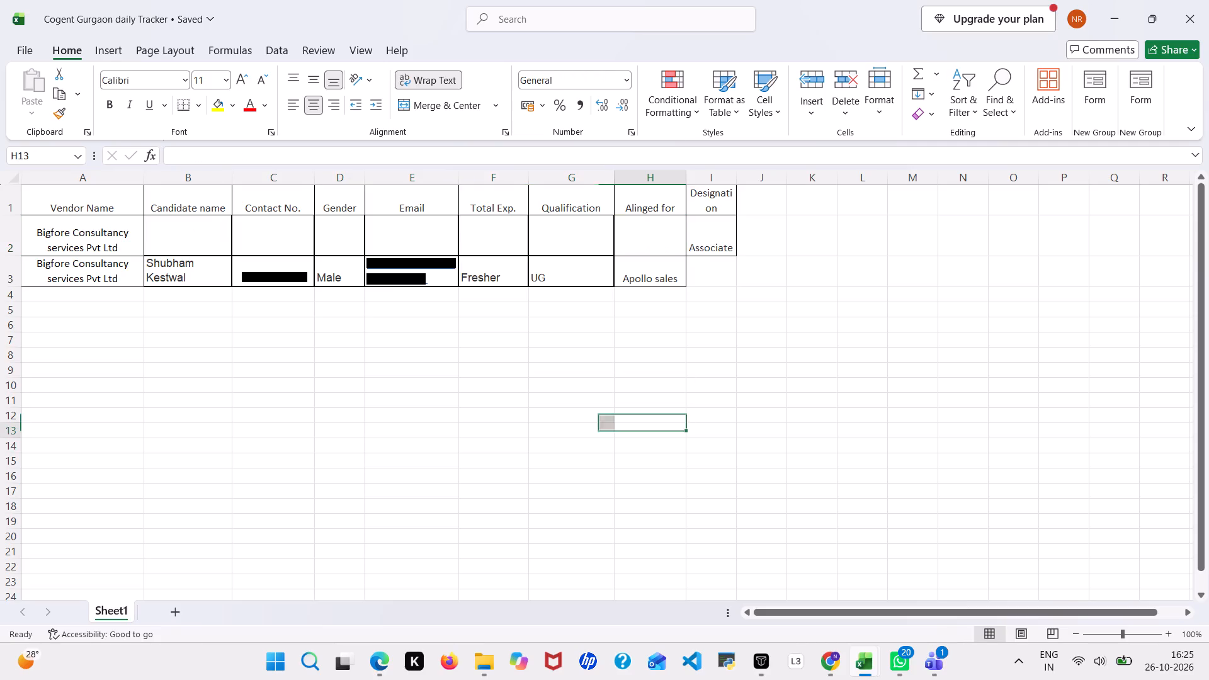
# Switch back to the Titan mail window.
pyautogui.click(772, 666)
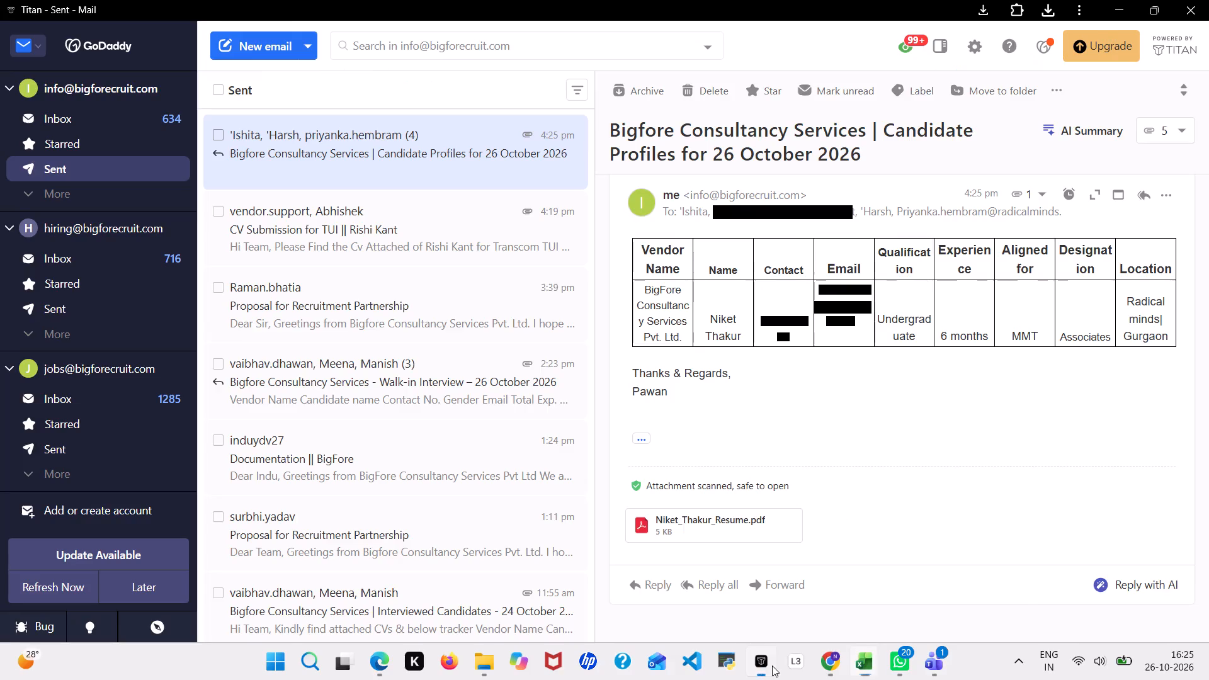
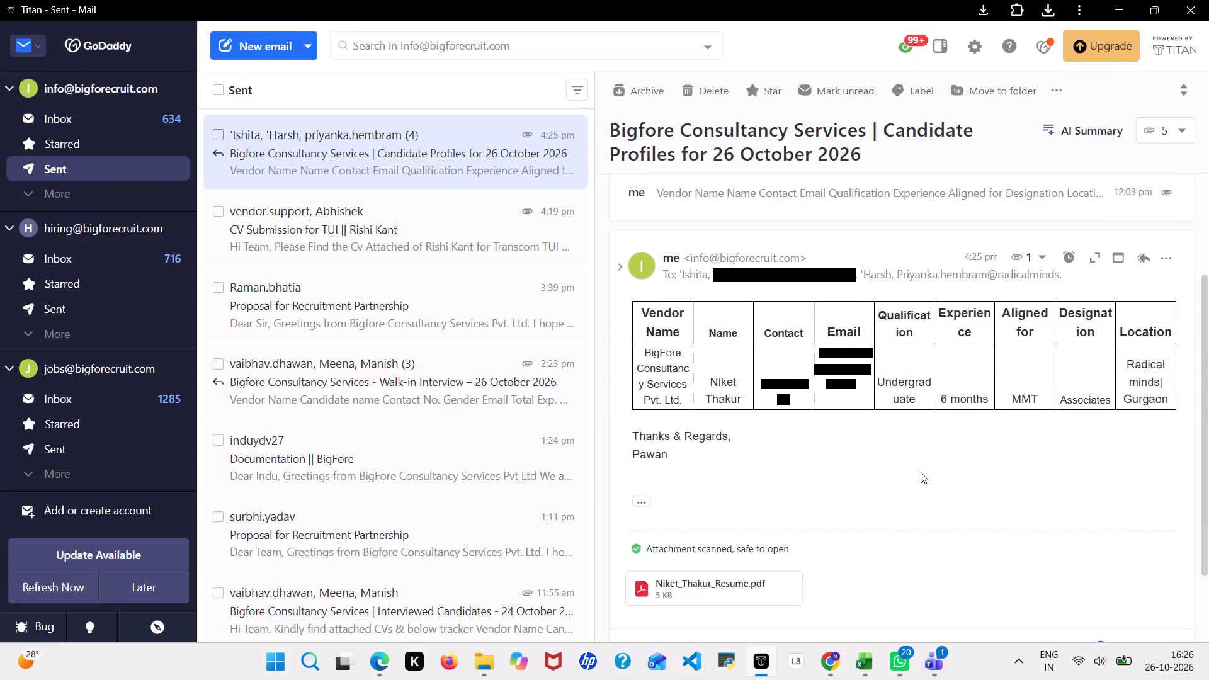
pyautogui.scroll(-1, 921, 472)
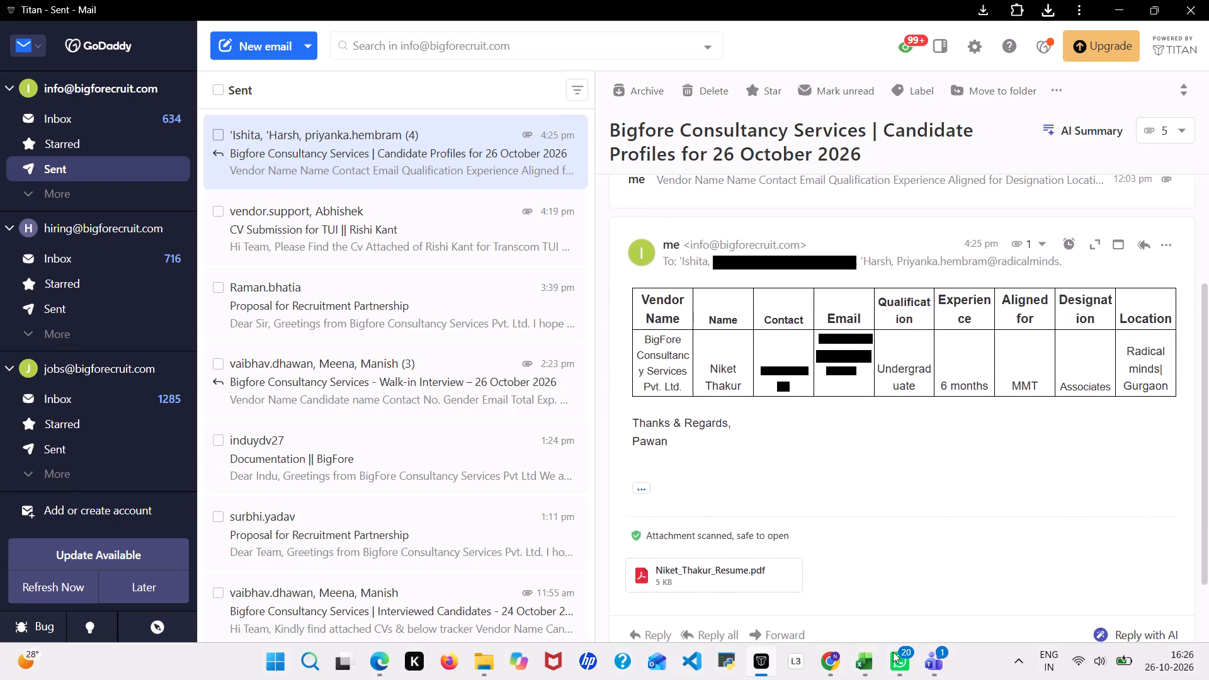
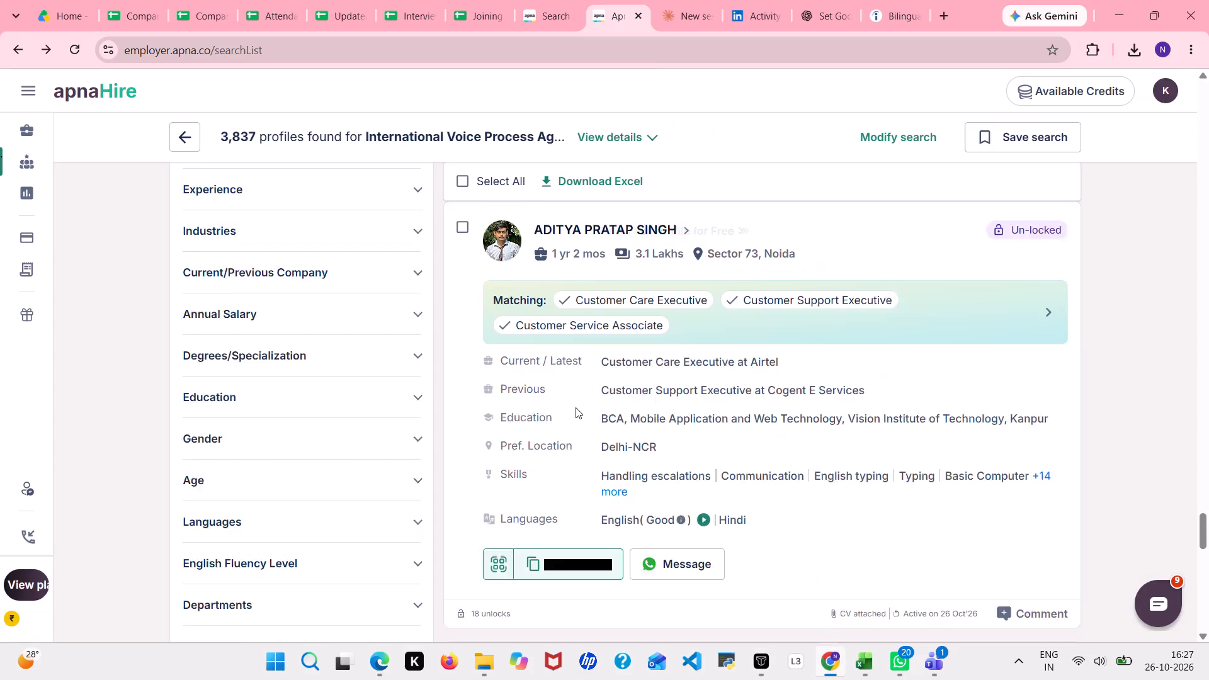
# Open the full profile of the Vishnu Nagar, Noida candidate who is a Customer Care Executive at Ienergizer in the apnaHire results.
pyautogui.scroll(-3, 576, 407)
pyautogui.scroll(-2, 764, 484)
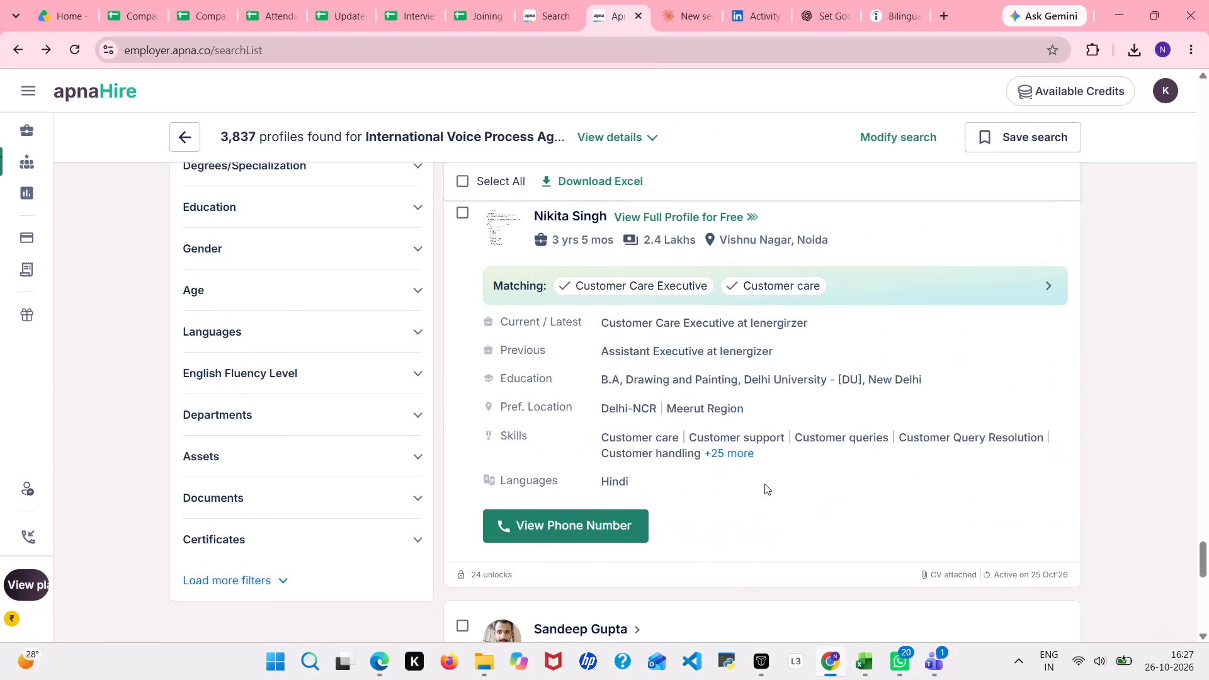
pyautogui.scroll(1, 764, 484)
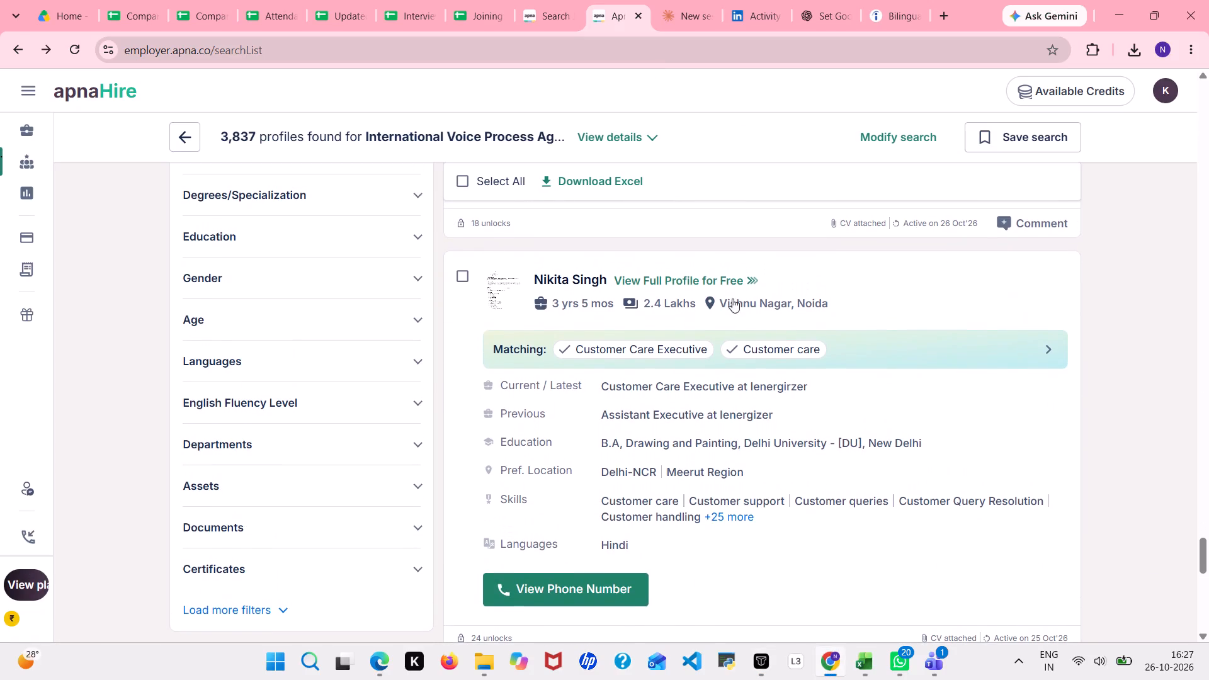
pyautogui.click(713, 283)
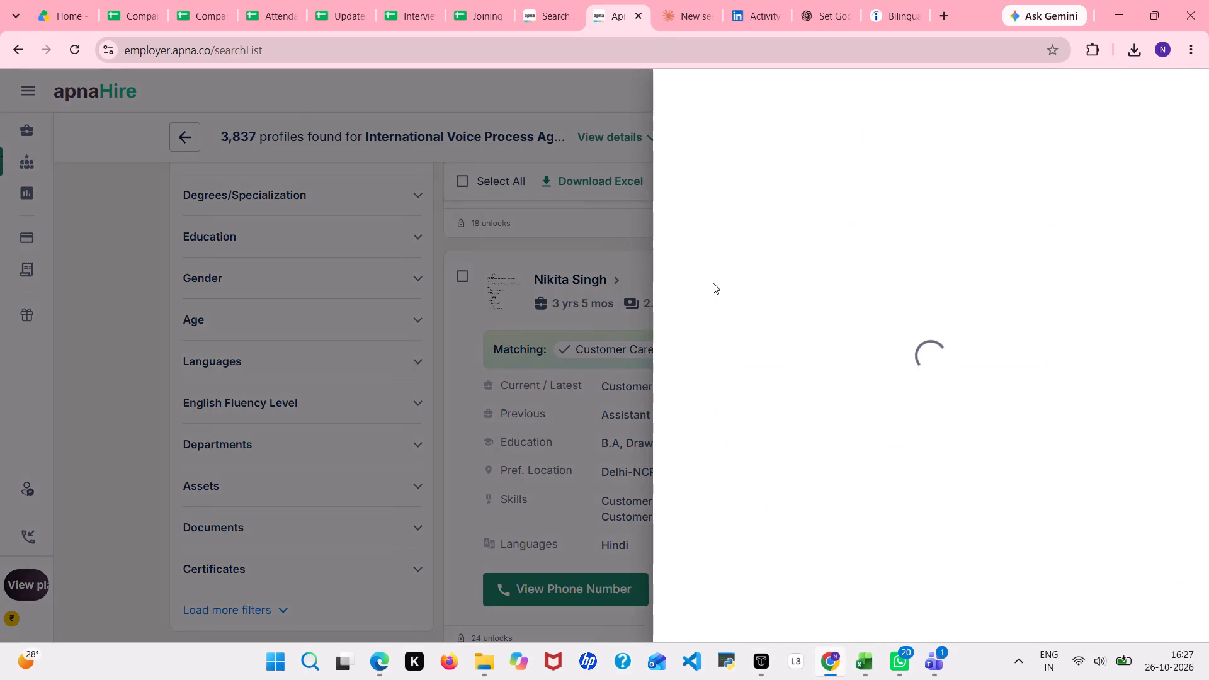
# Look through the open candidate's profile and unlock the attached CV for viewing.
pyautogui.scroll(-3, 816, 374)
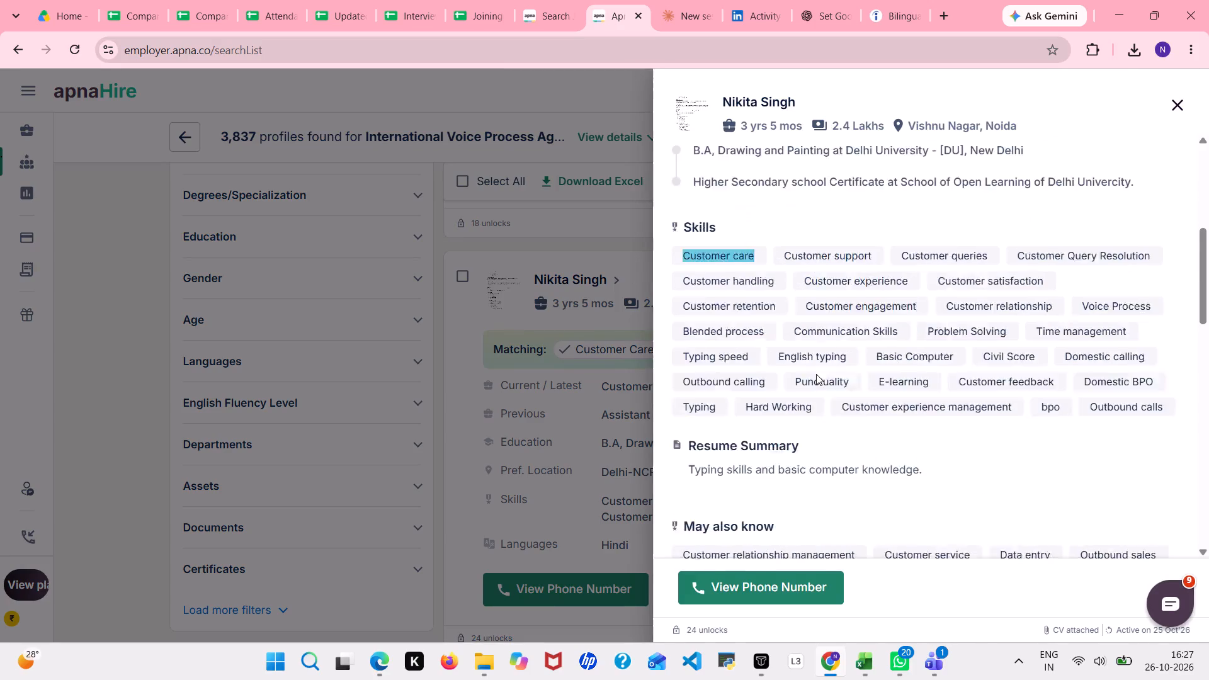
pyautogui.scroll(-8, 816, 374)
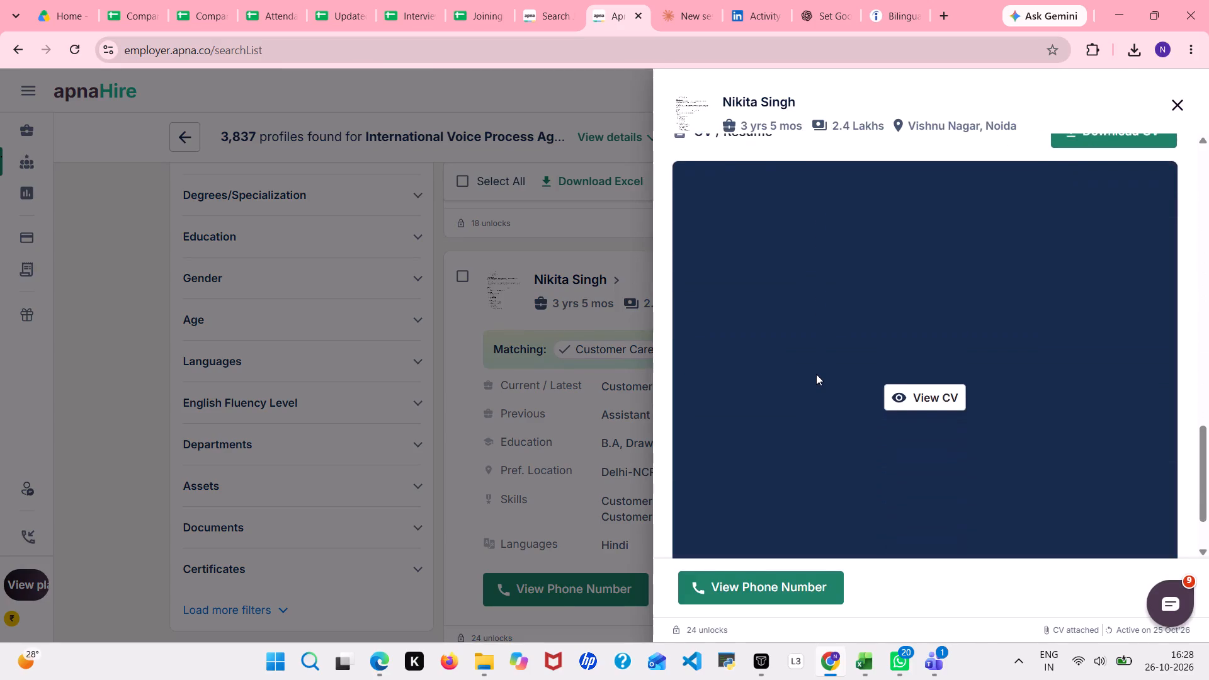
pyautogui.scroll(-1, 816, 374)
pyautogui.click(929, 395)
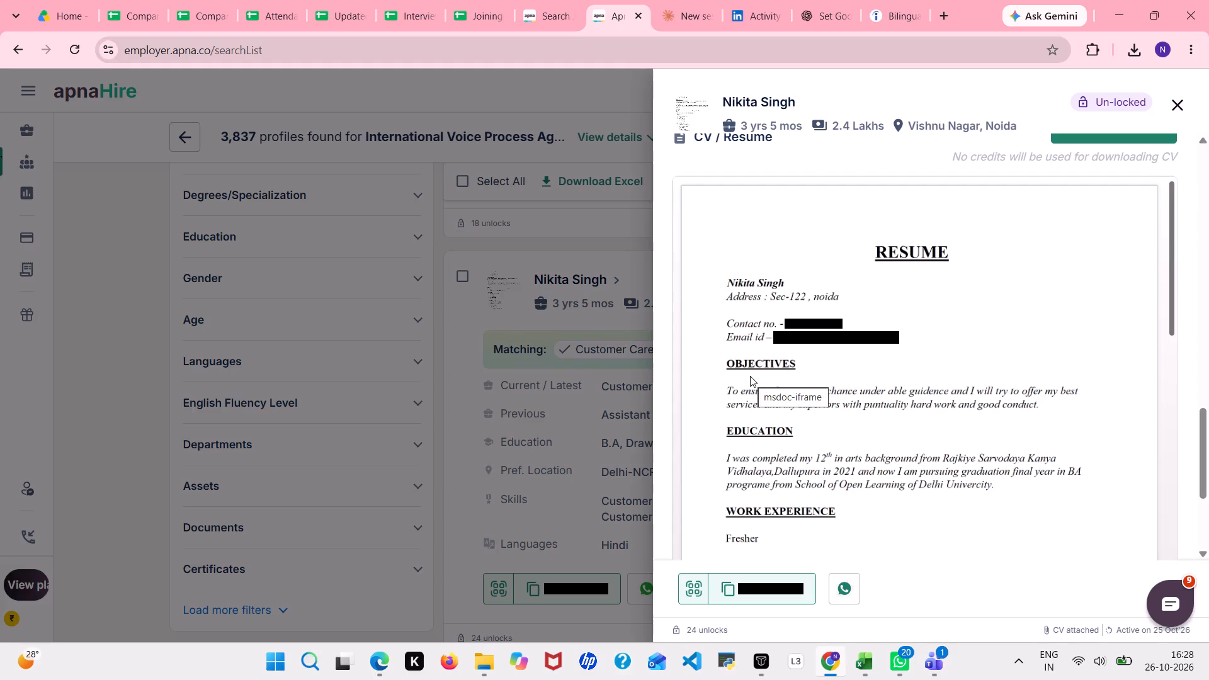
# Examine the candidate's CV for education, work experience, skills and strengths.
pyautogui.scroll(-4, 750, 376)
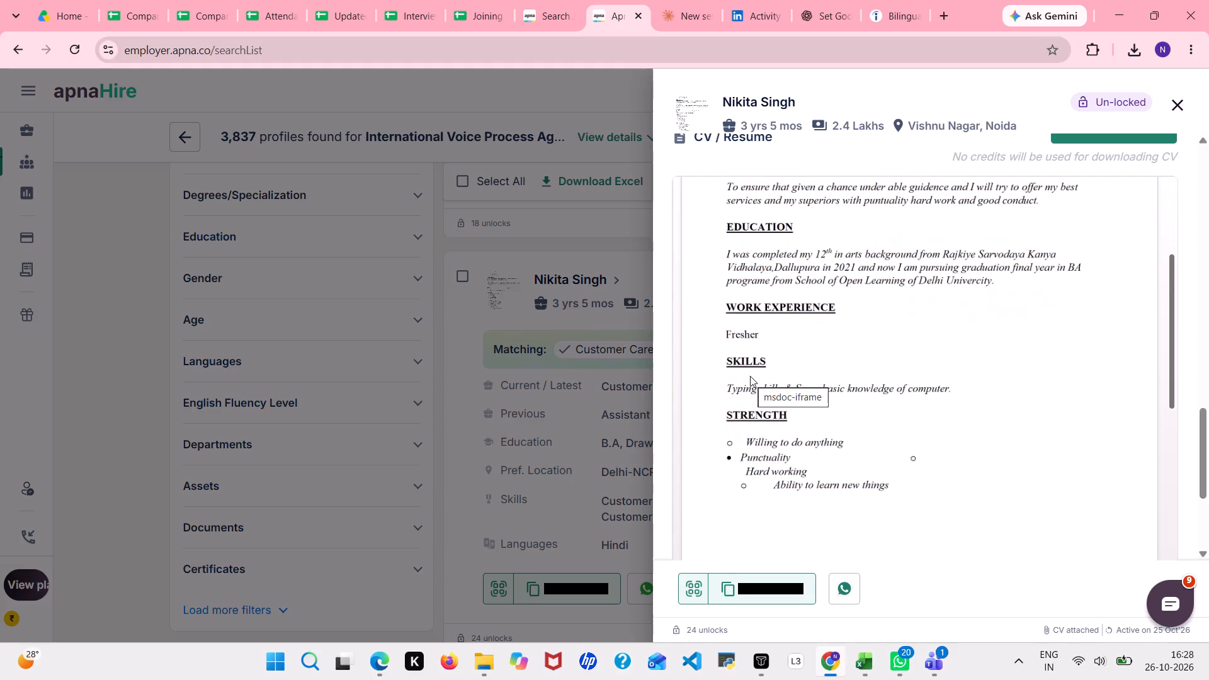
pyautogui.hscroll(1, 820, 393)
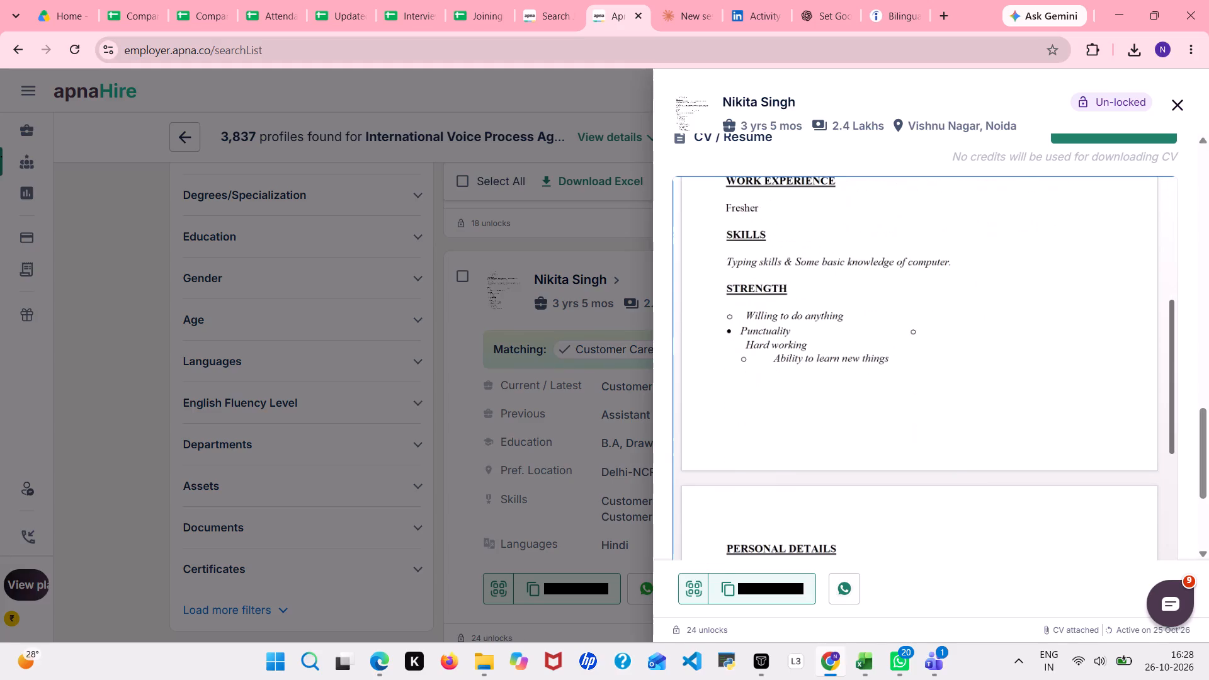
pyautogui.hscroll(2, 820, 393)
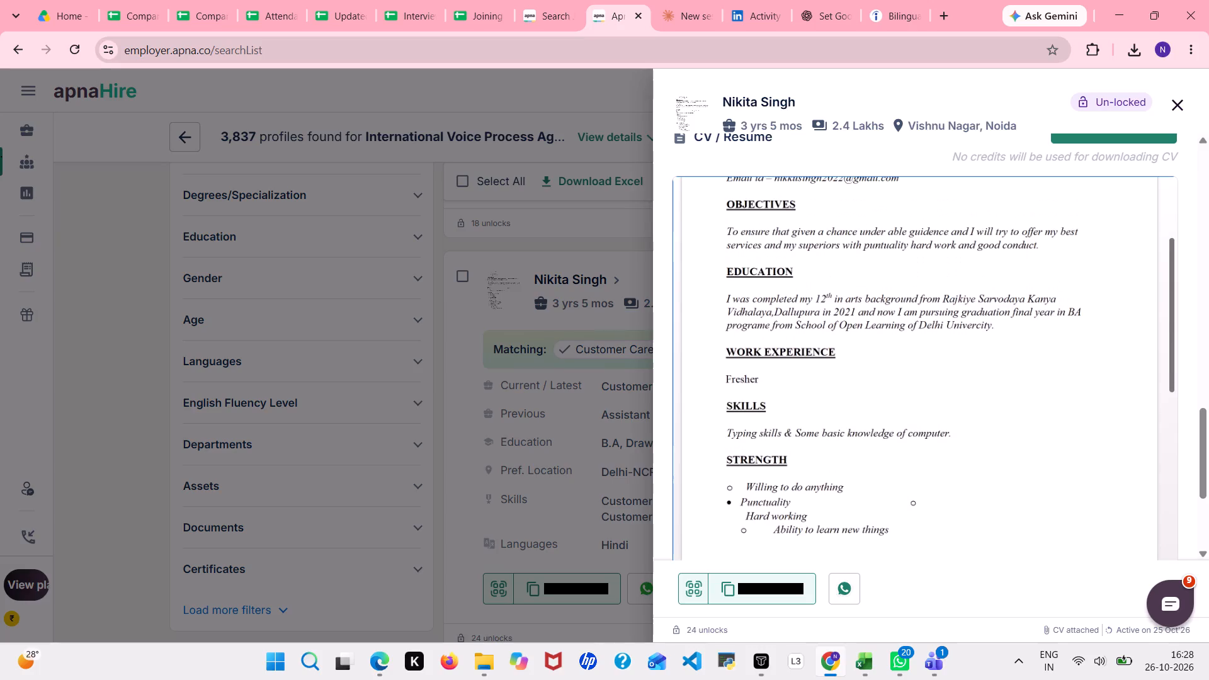
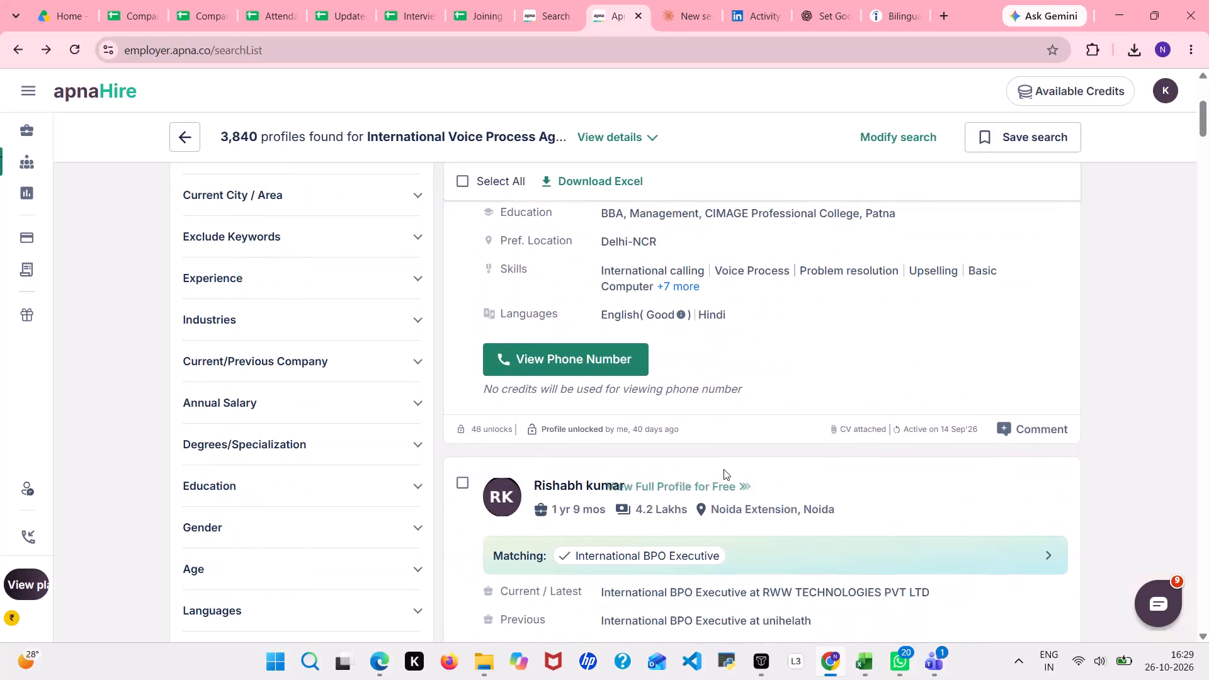
# Examine further candidates in the International Voice Process results and open the full profile of the Vision India Services Customer Care Executive.
pyautogui.scroll(-2, 724, 469)
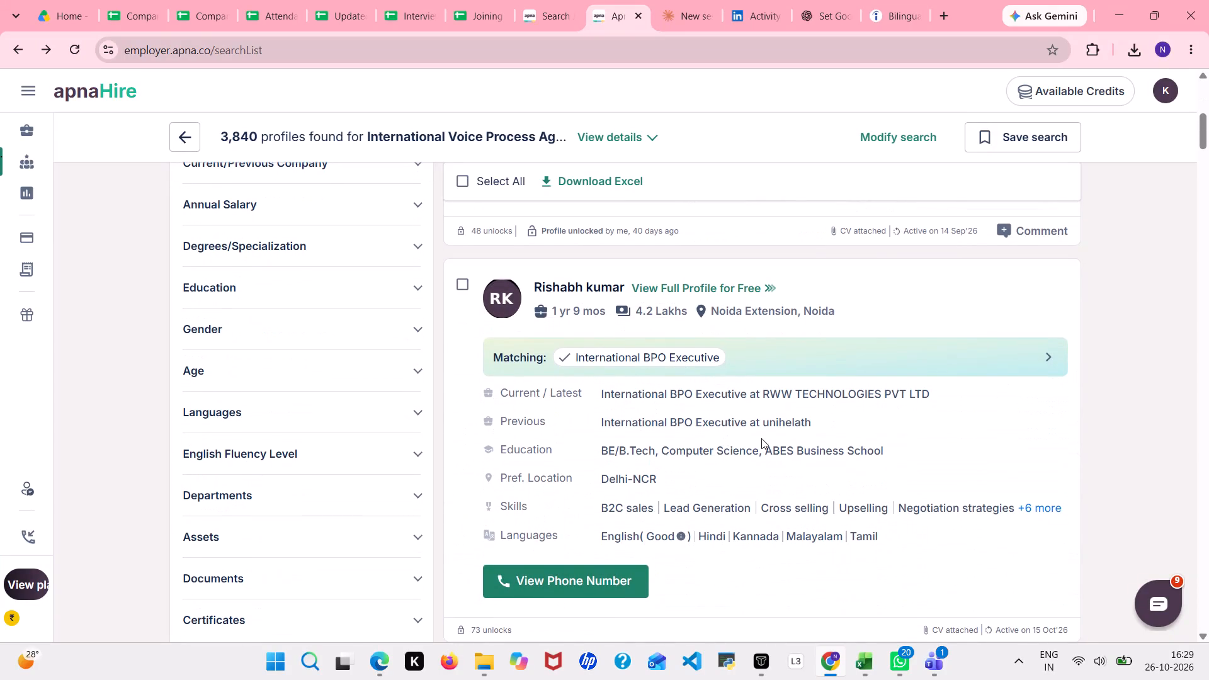
pyautogui.scroll(-5, 761, 438)
pyautogui.scroll(1, 761, 438)
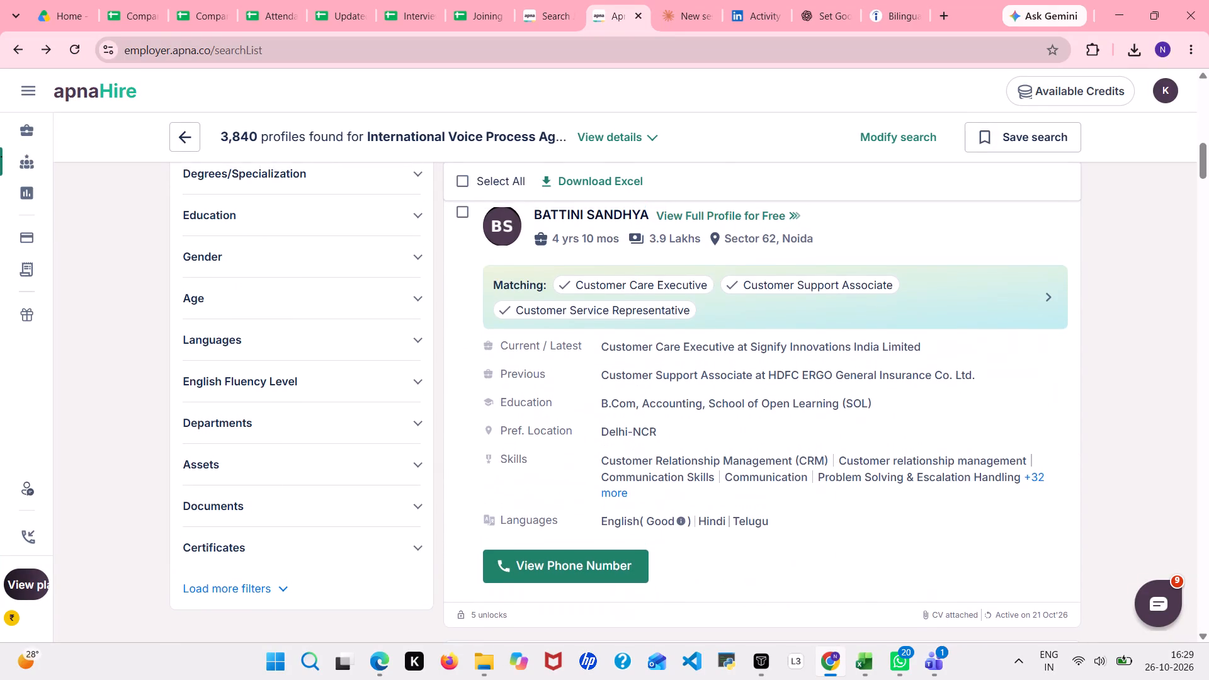
pyautogui.scroll(1, 761, 438)
pyautogui.scroll(-7, 761, 438)
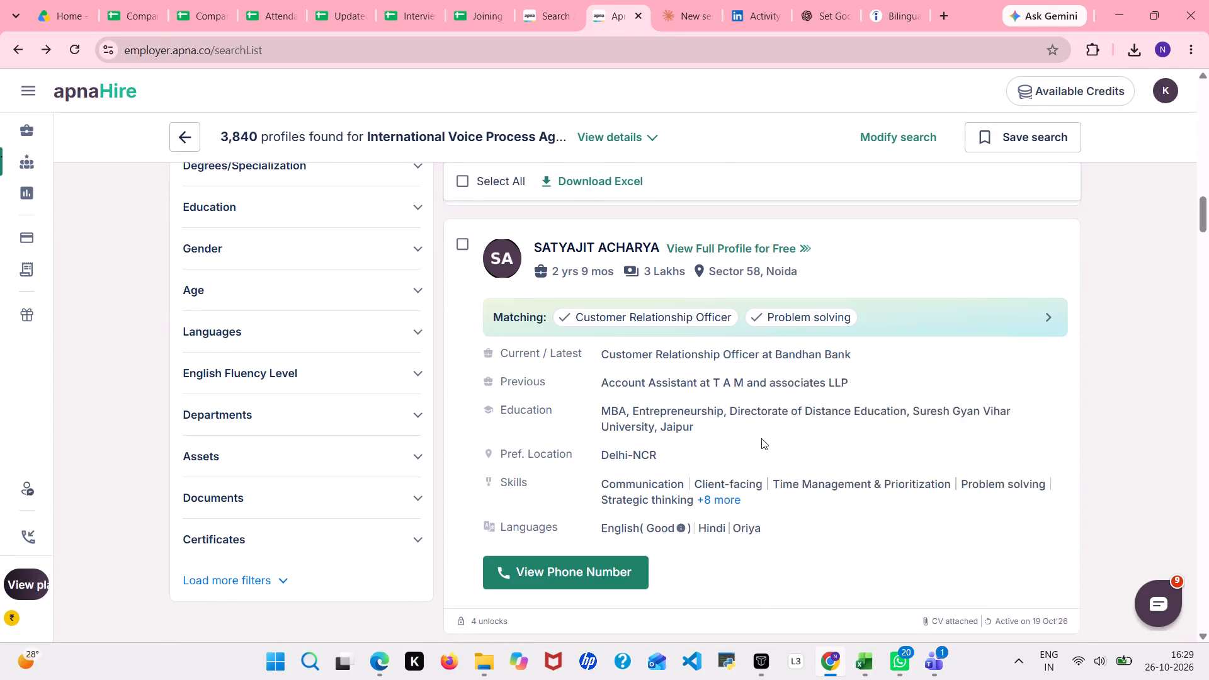
pyautogui.scroll(-2, 761, 438)
pyautogui.scroll(1, 761, 438)
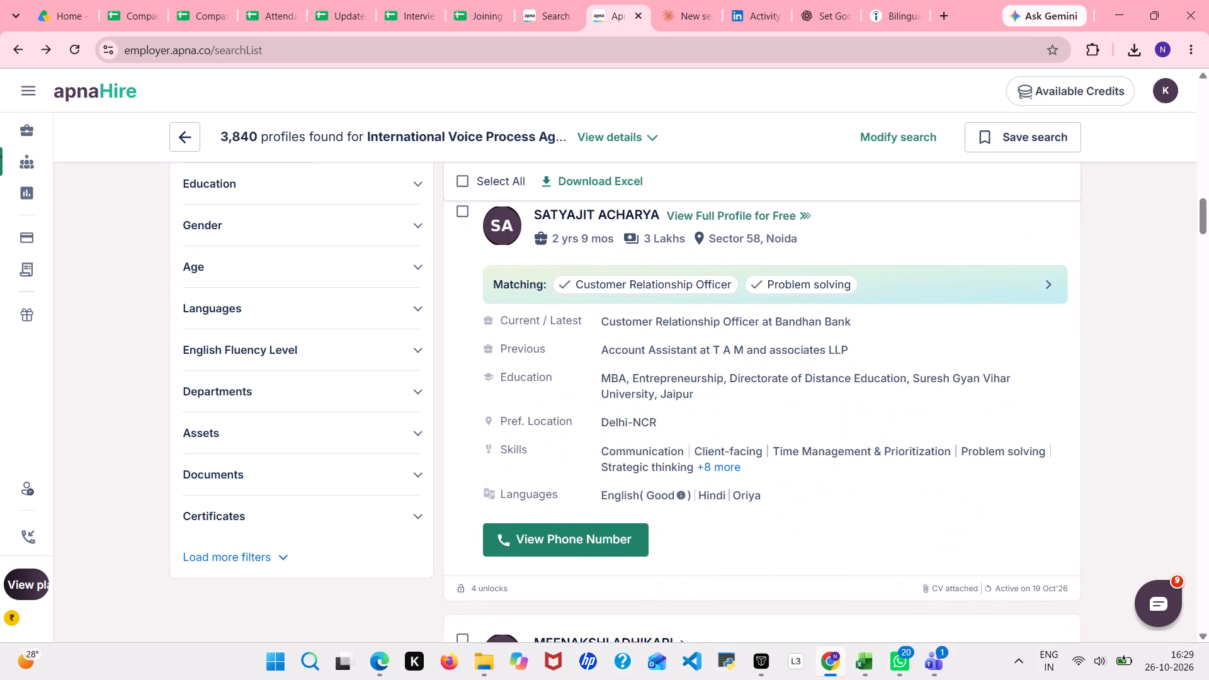
pyautogui.scroll(1, 761, 438)
pyautogui.scroll(-6, 761, 438)
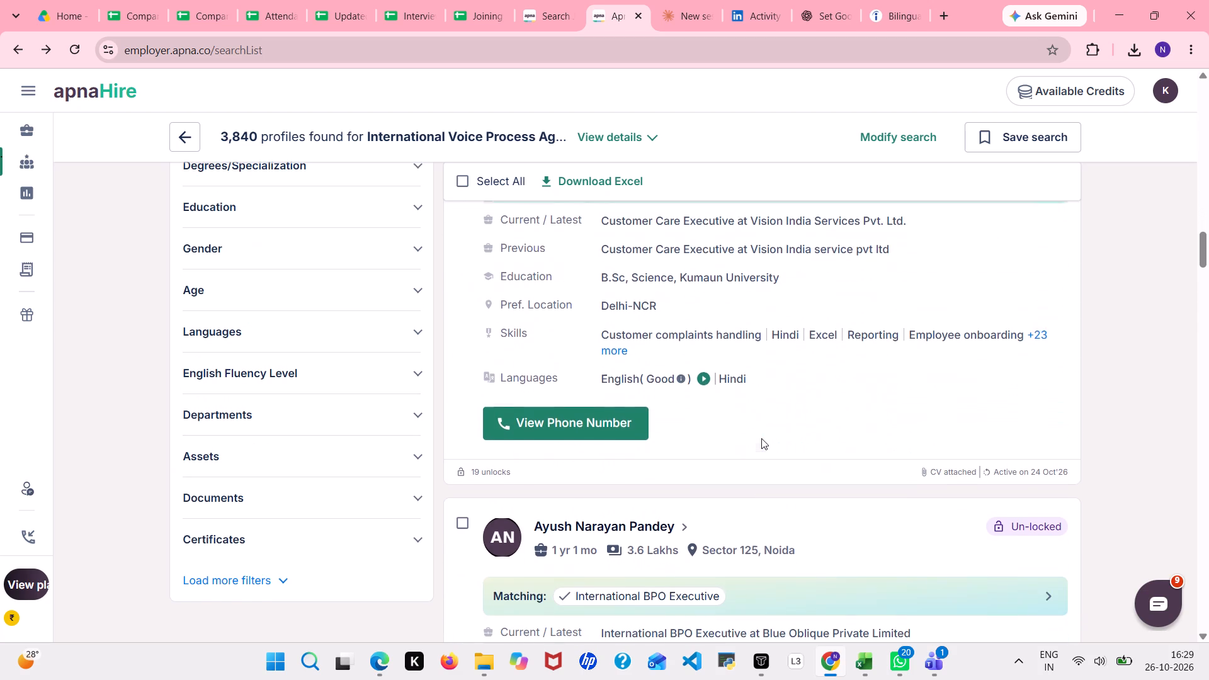
pyautogui.scroll(-1, 761, 438)
pyautogui.scroll(3, 761, 438)
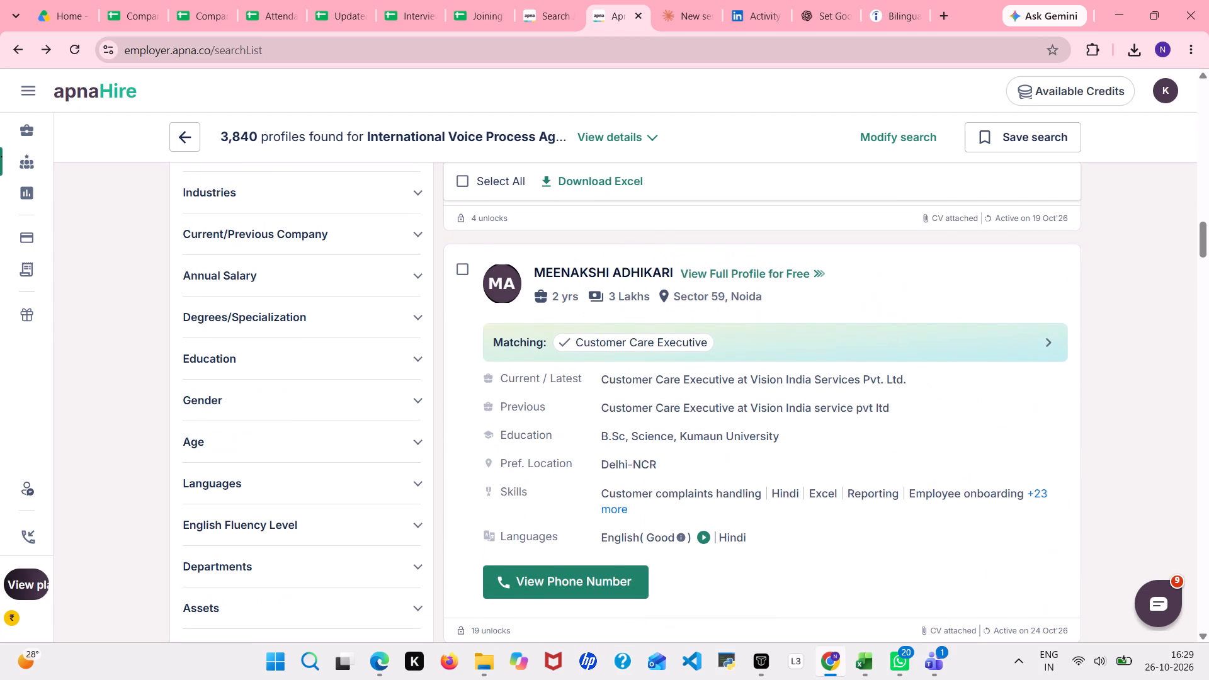
pyautogui.click(698, 276)
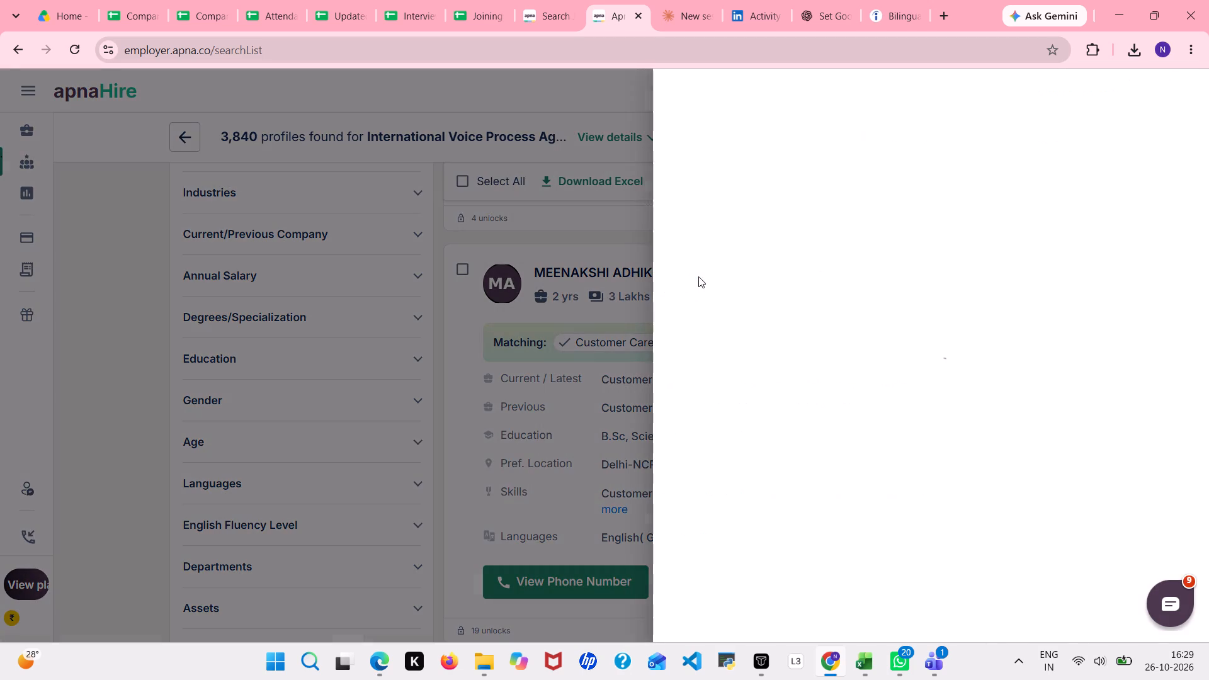
# Switch to the Titan mail window showing the Sent folder.
pyautogui.click(752, 659)
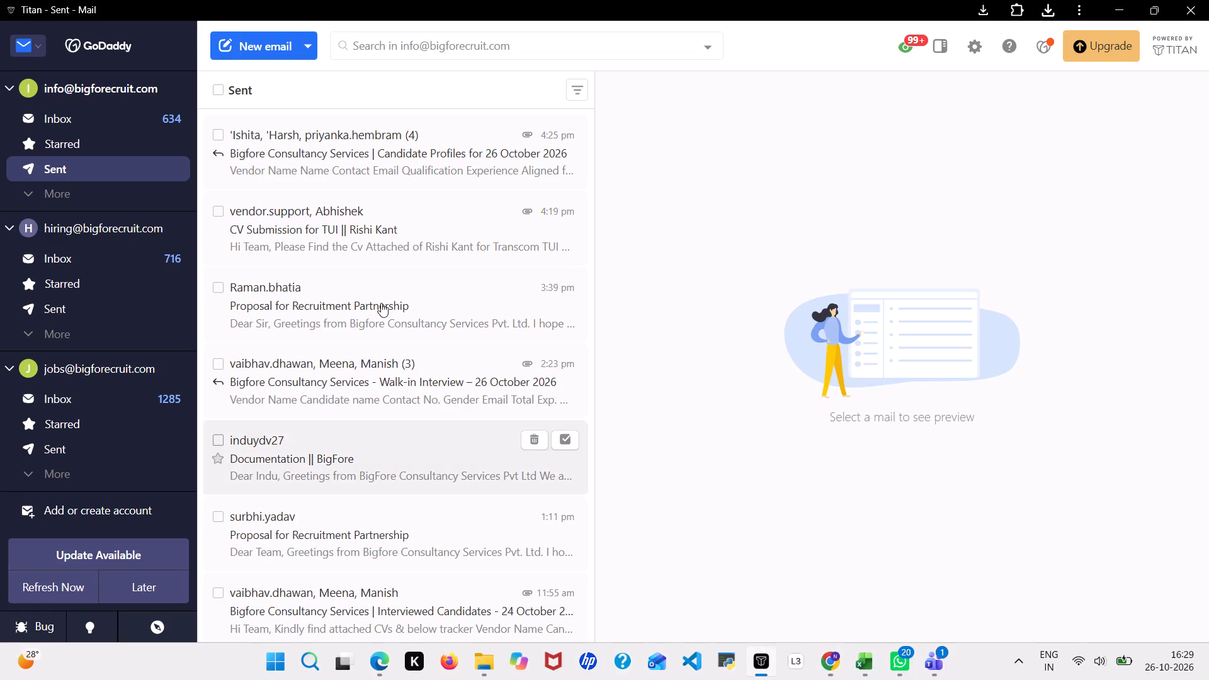
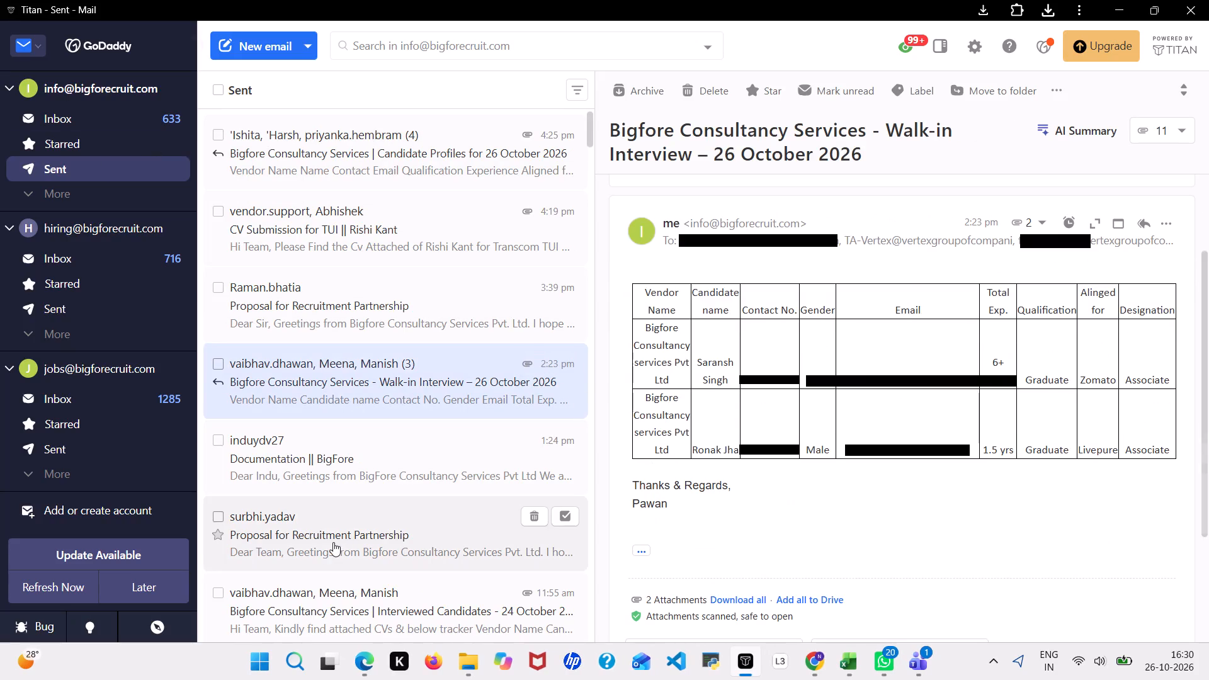
# Review the sent "Profile for Apollo CS" email and the Oct 24 "Candidate Profiles for 26 October 2026" email with the Travel Chat candidates, including its tracker table.
pyautogui.scroll(-2, 333, 542)
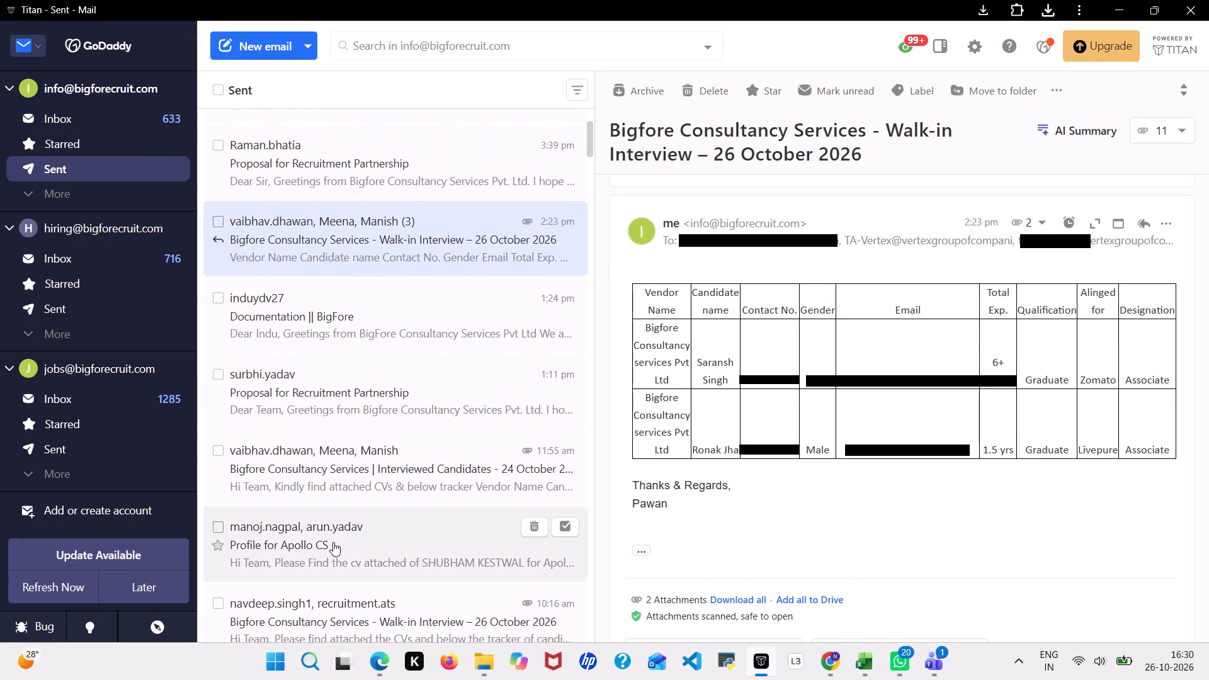
pyautogui.click(333, 542)
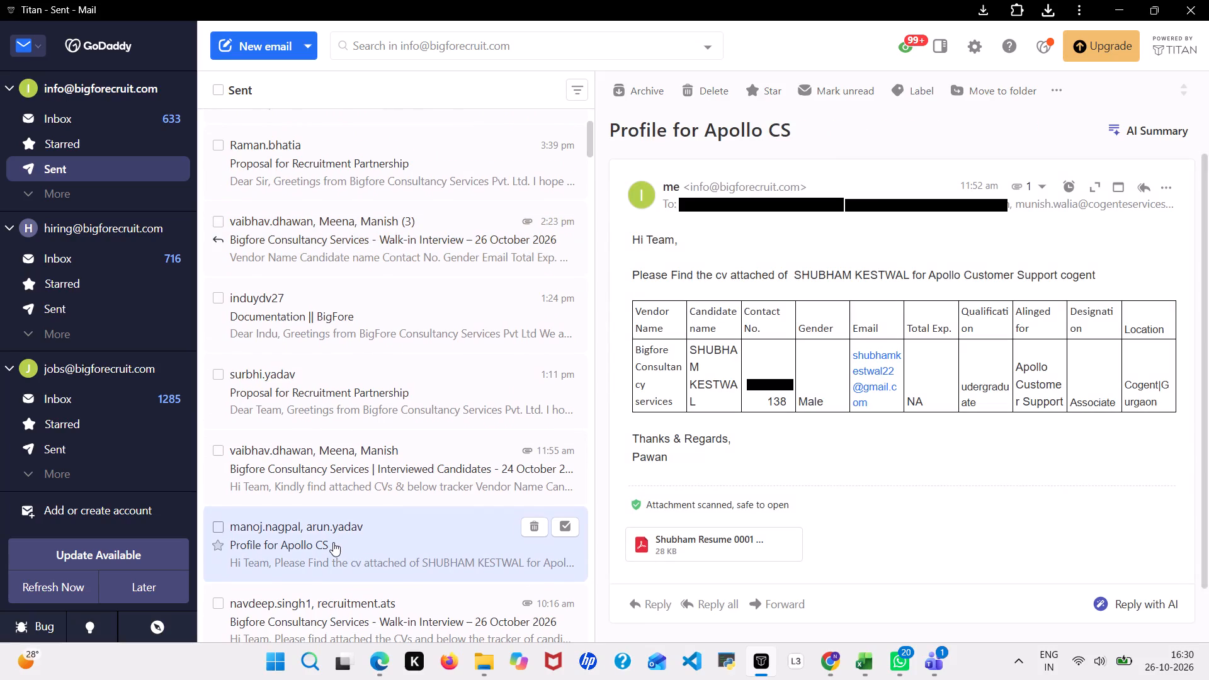
pyautogui.scroll(-1, 333, 542)
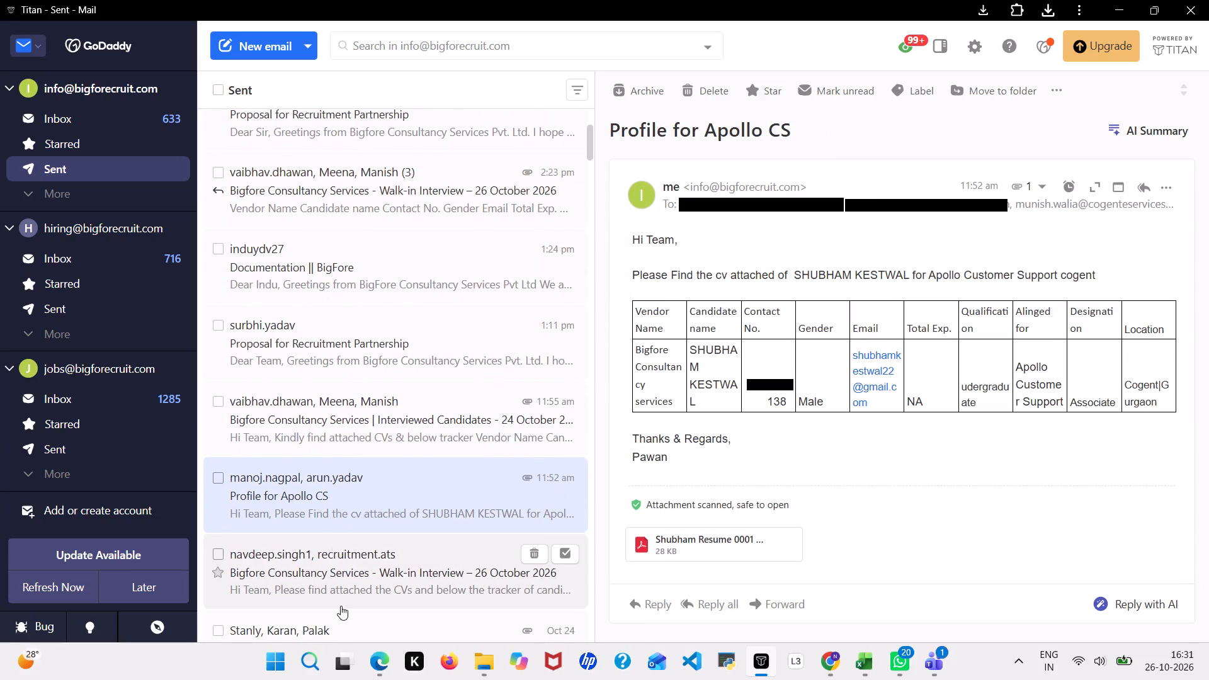
pyautogui.scroll(-2, 341, 606)
pyautogui.click(346, 513)
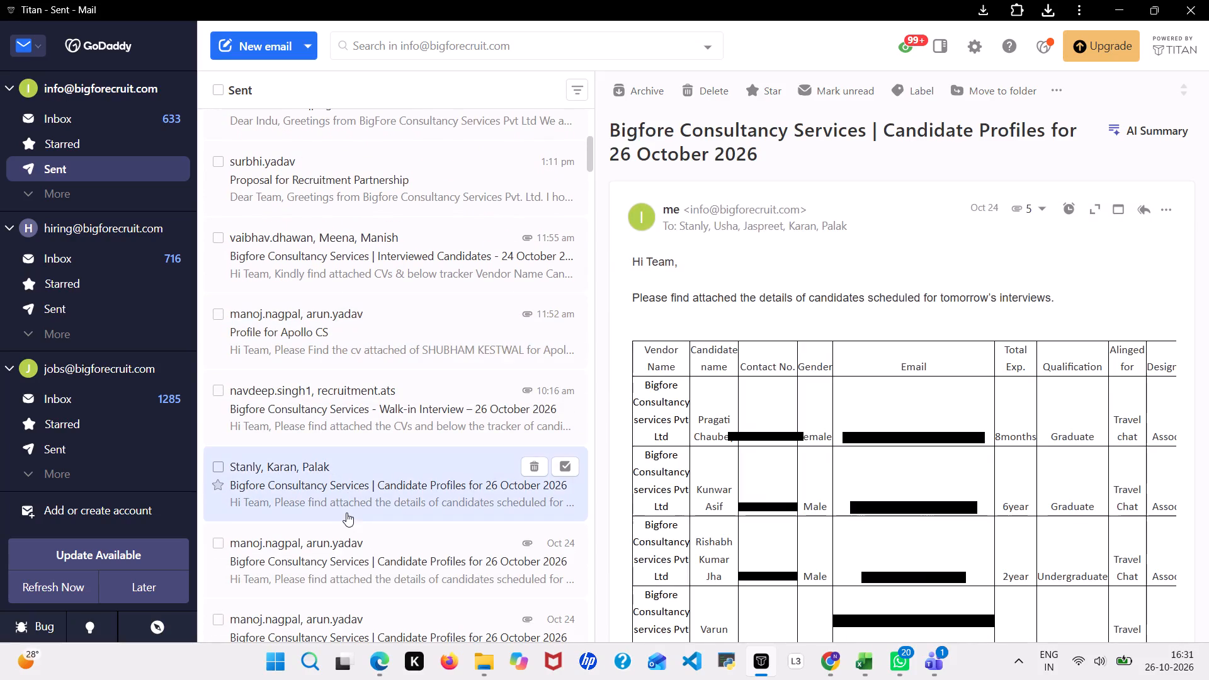
pyautogui.scroll(-2, 793, 492)
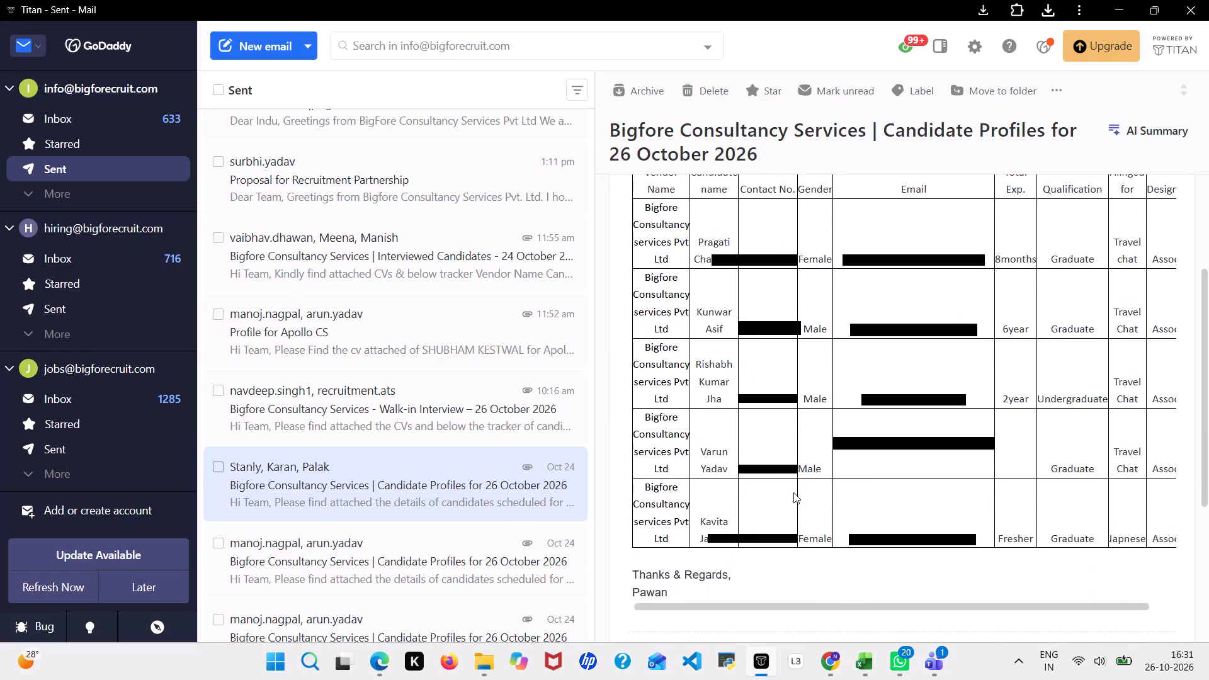
pyautogui.hscroll(-2, 793, 492)
pyautogui.hscroll(1, 793, 492)
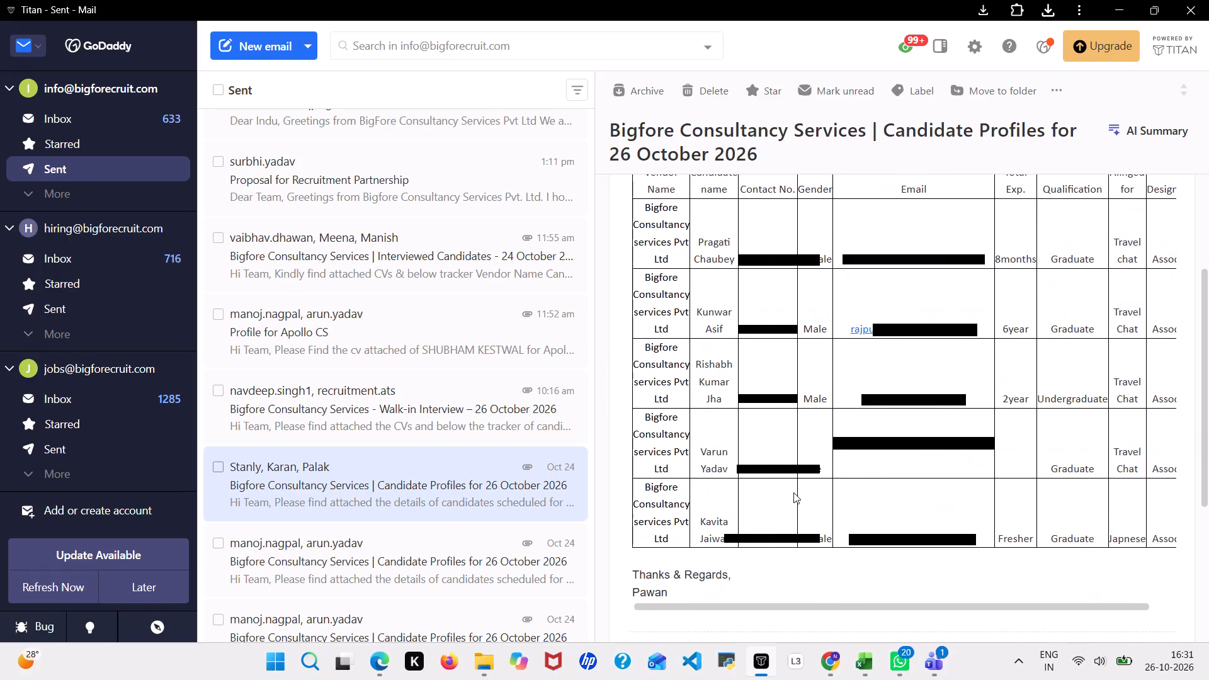
pyautogui.scroll(1, 791, 471)
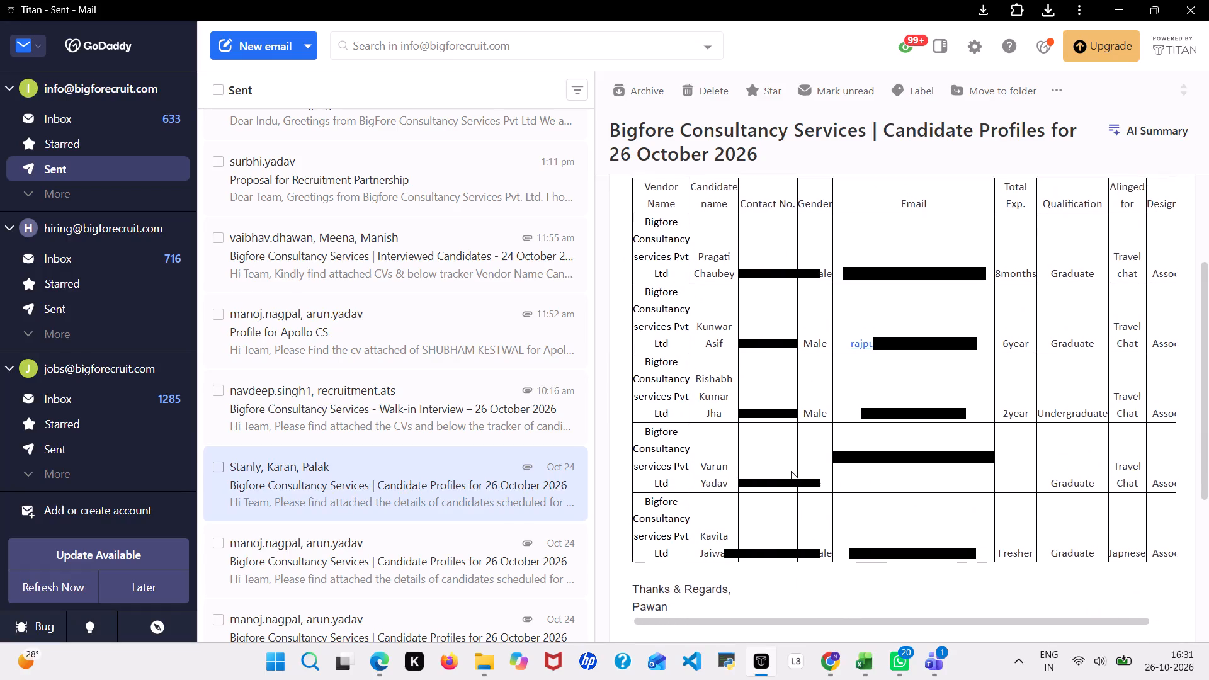
pyautogui.scroll(1, 791, 471)
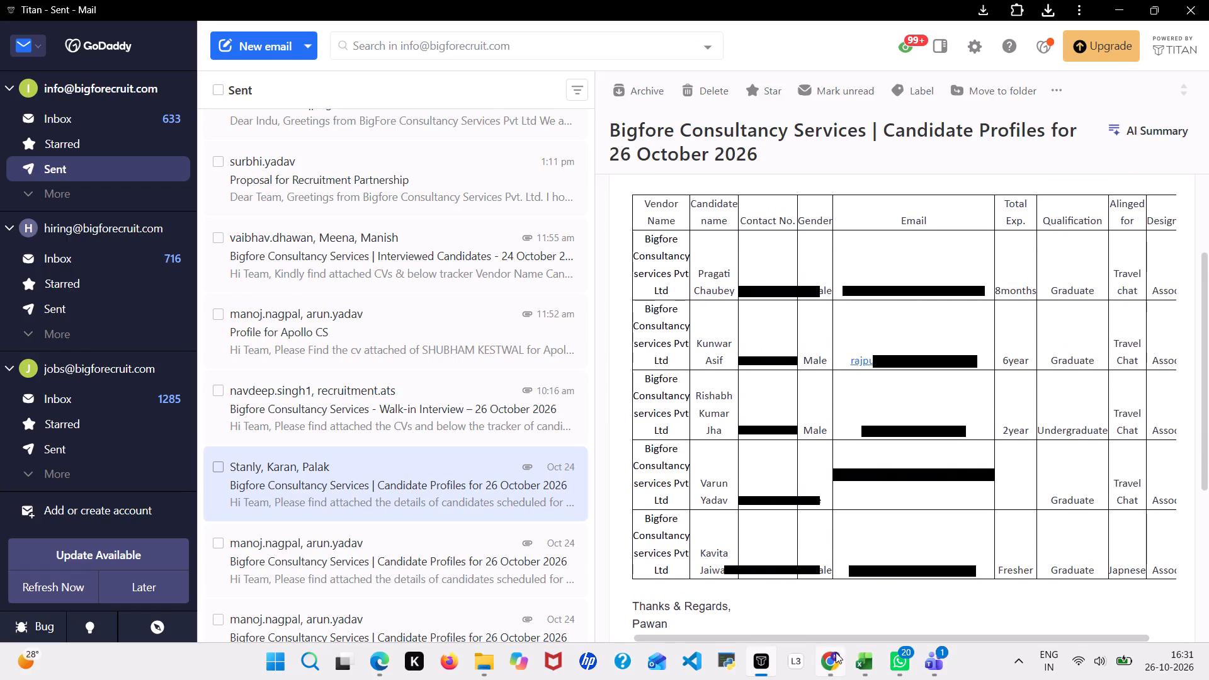
# In Chrome's Interview Sheet, set the result of the Iqor Japanese walk-in candidate in row 227 of the October sheet to Rejected.
pyautogui.click(836, 652)
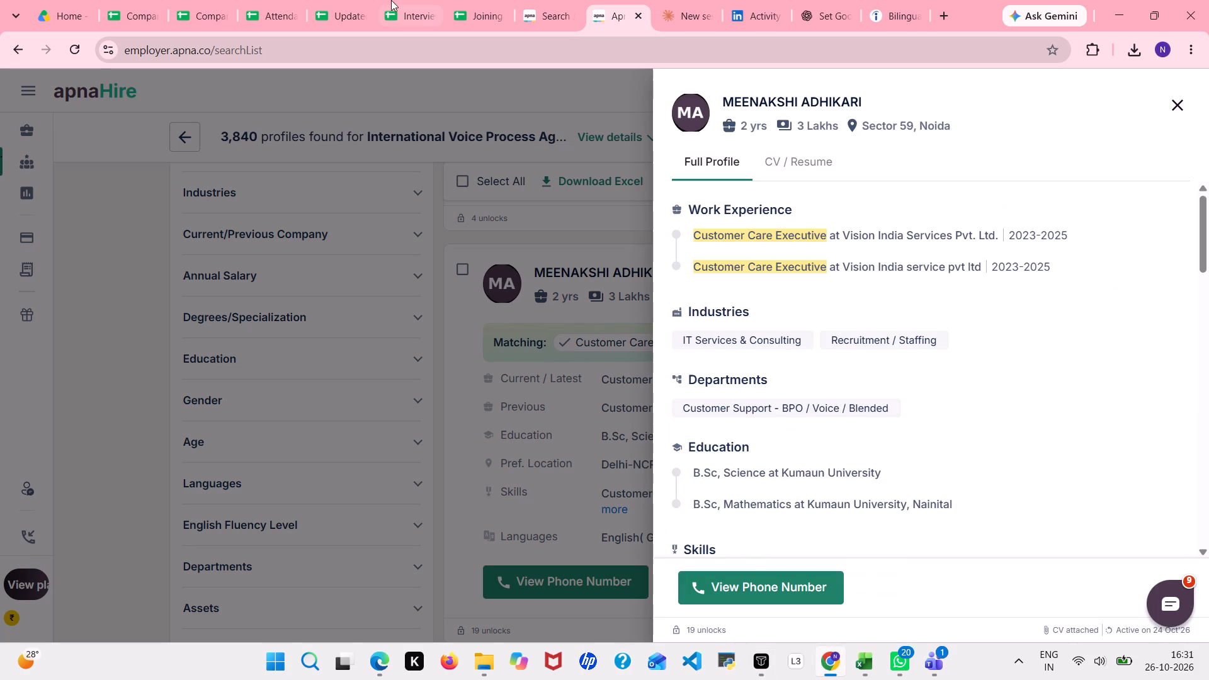
pyautogui.click(387, 0)
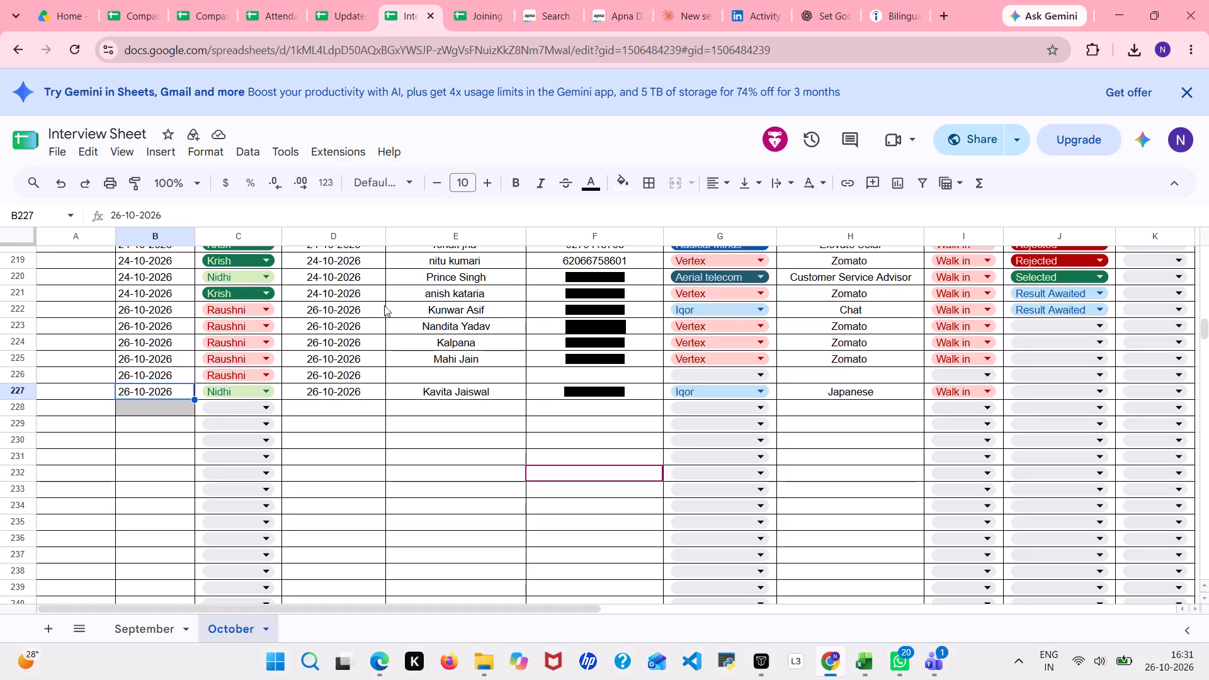
pyautogui.click(1099, 391)
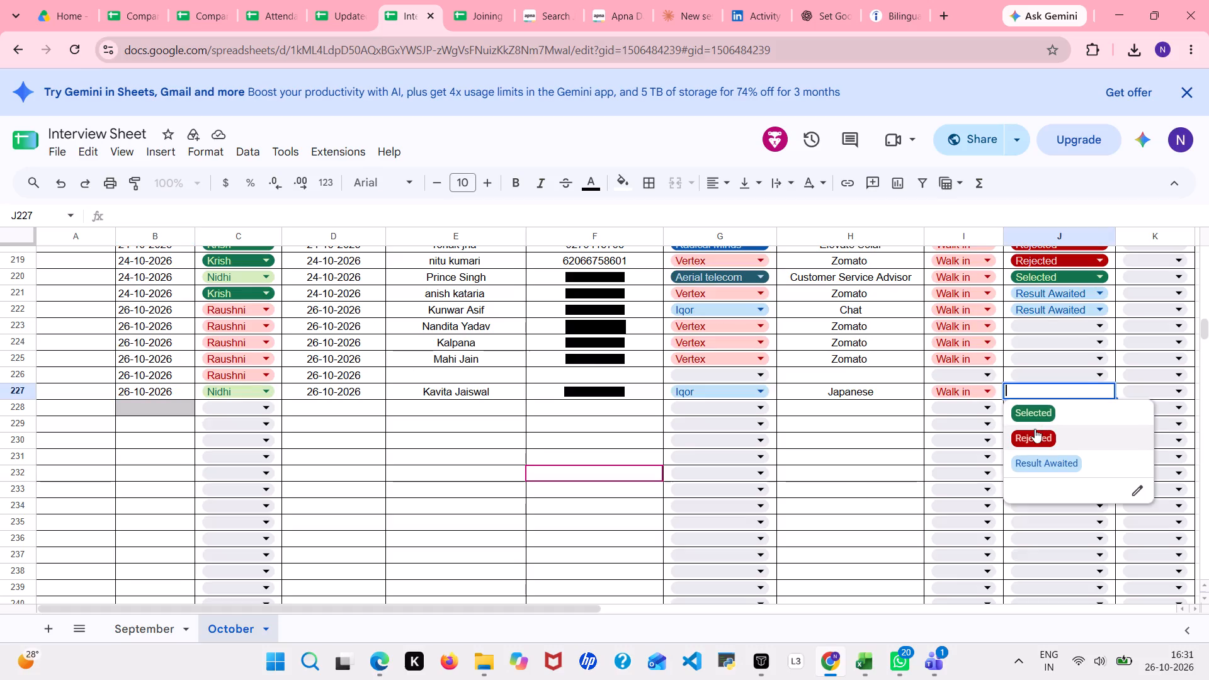
pyautogui.click(1035, 429)
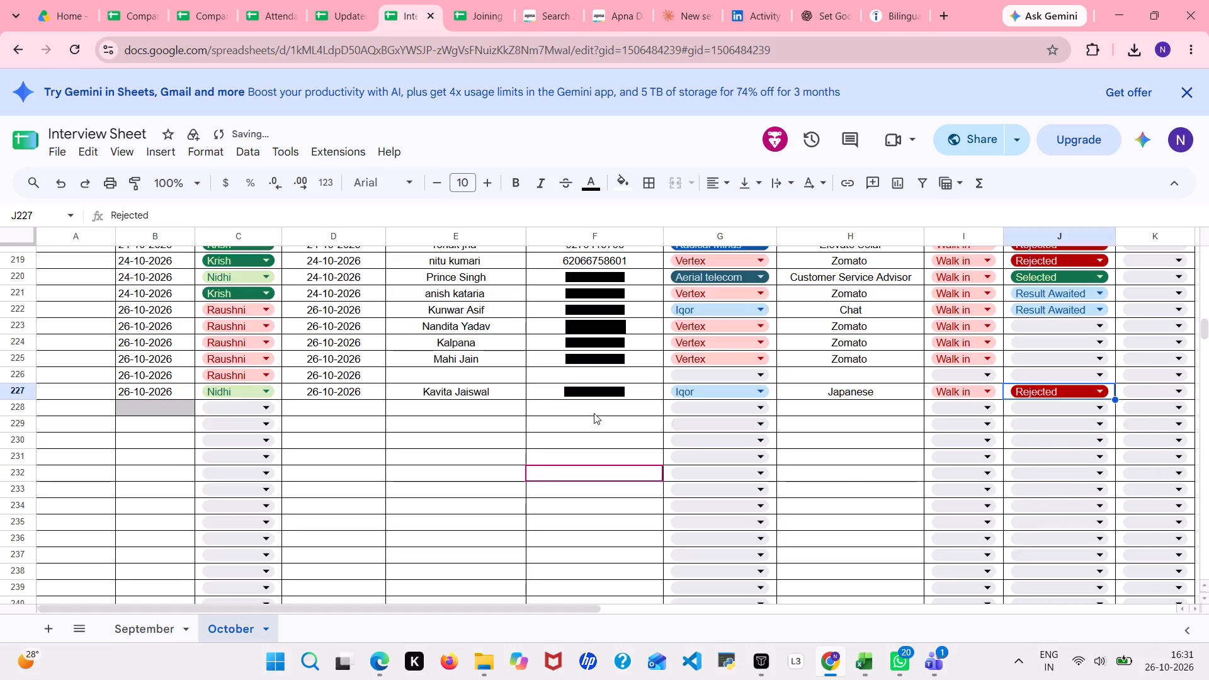